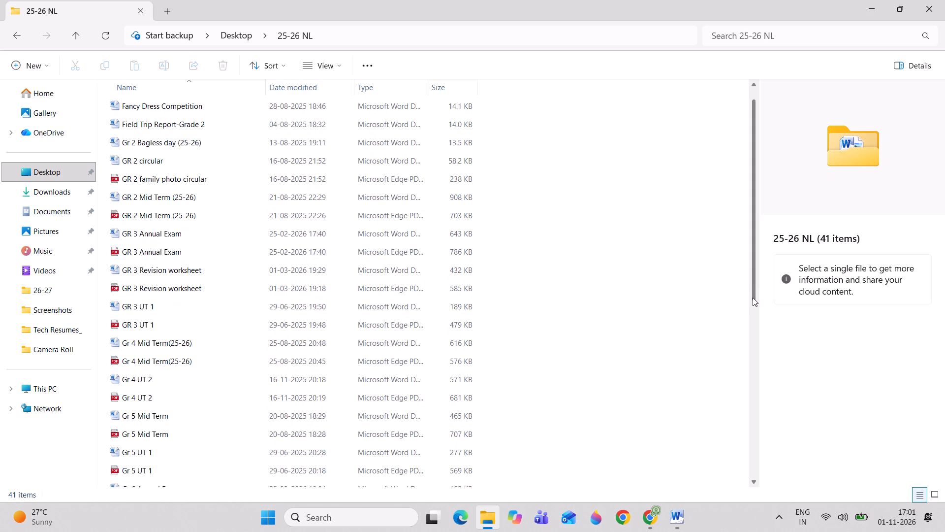
Look through the list of exam papers and revision worksheets in the 25-26 NL folder.
{"action": "left_click_drag", "start_coordinate": [753, 298], "coordinate": [735, 394]}
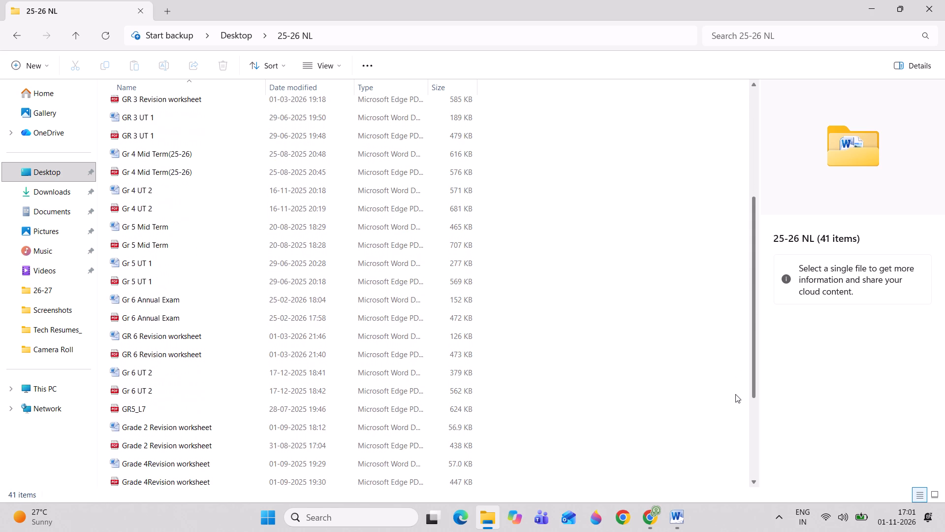
{"action": "left_click_drag", "start_coordinate": [735, 394], "coordinate": [719, 468]}
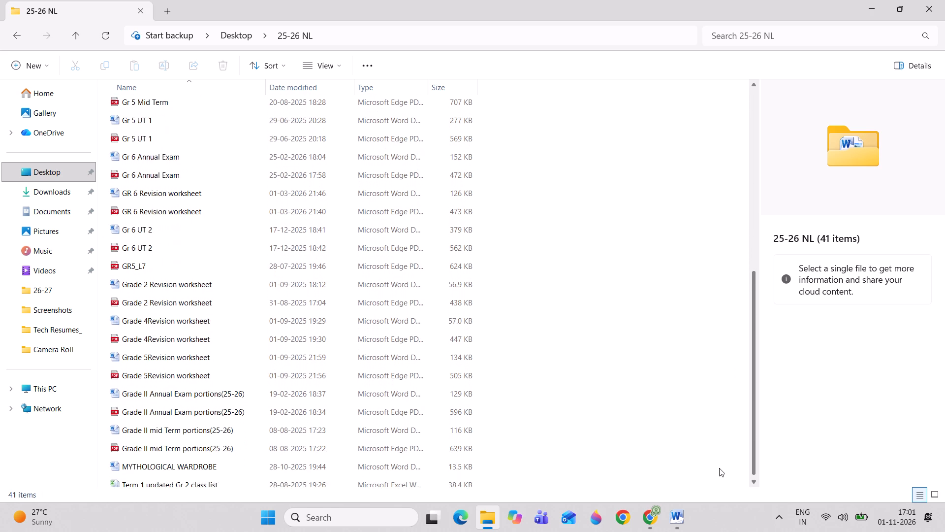
{"action": "left_click_drag", "start_coordinate": [719, 468], "coordinate": [707, 447]}
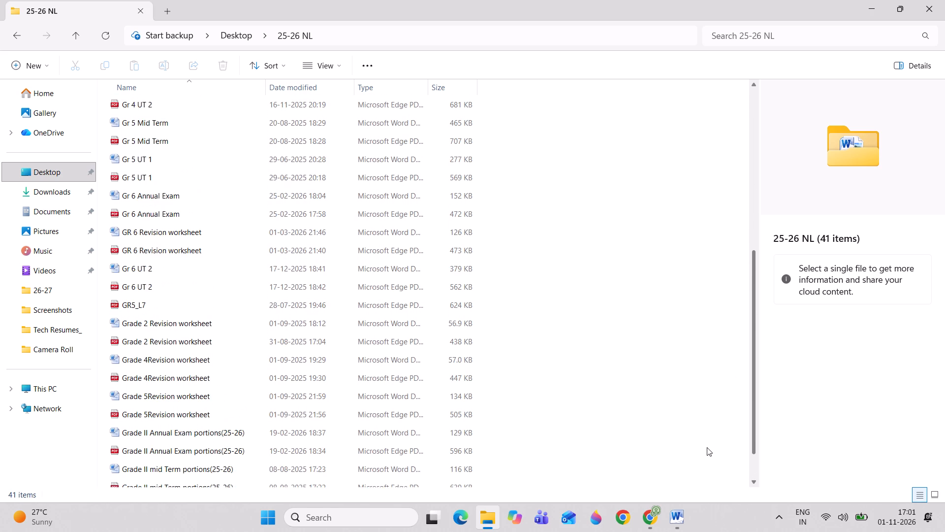
{"action": "left_click_drag", "start_coordinate": [707, 447], "coordinate": [693, 399]}
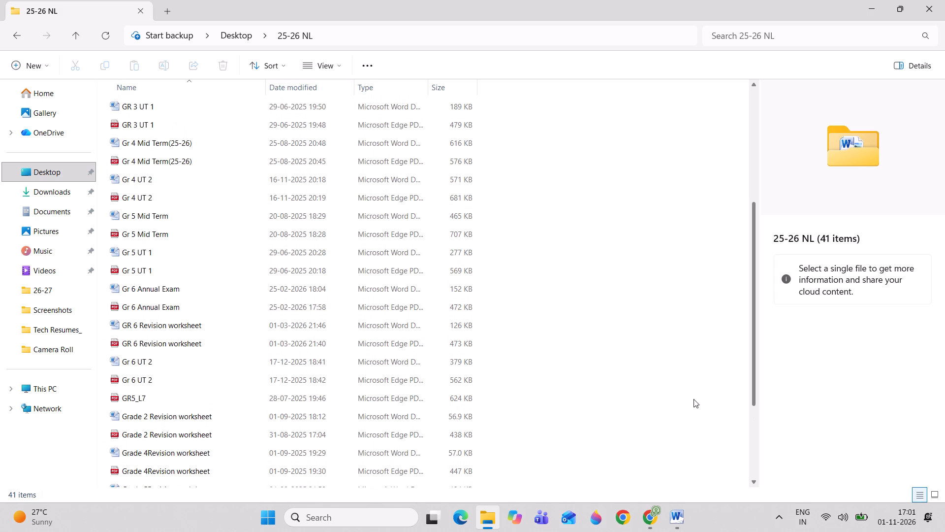
{"action": "left_click_drag", "start_coordinate": [693, 399], "coordinate": [683, 362]}
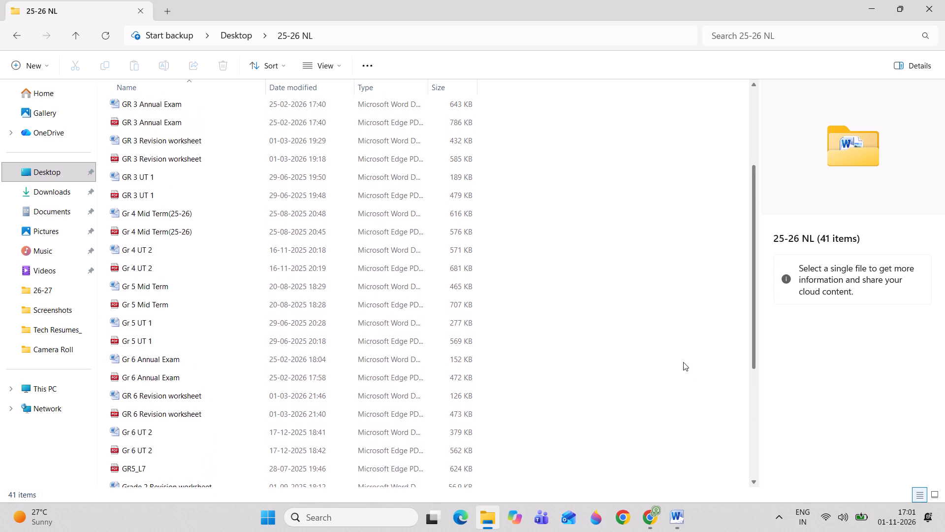
{"action": "left_click_drag", "start_coordinate": [683, 362], "coordinate": [658, 282]}
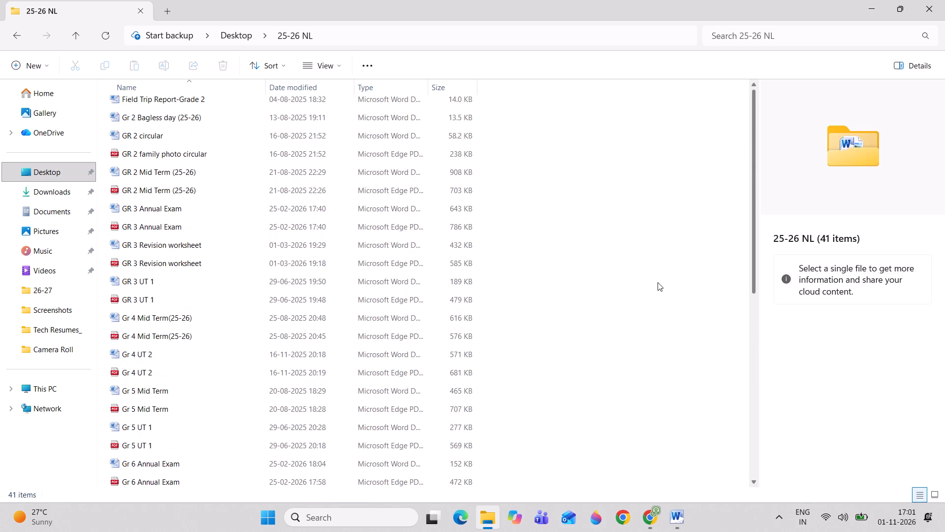
{"action": "left_click_drag", "start_coordinate": [658, 282], "coordinate": [658, 282]}
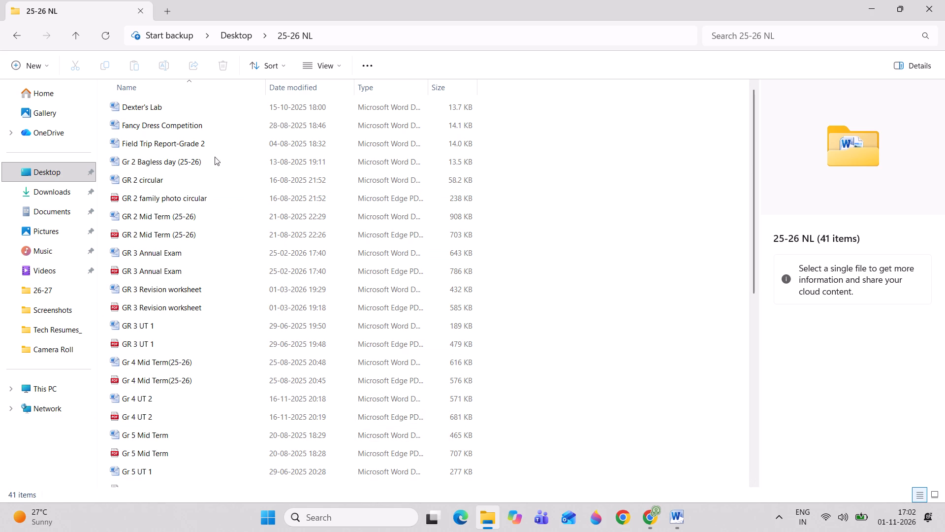
Open the PDF GR 3 UT 2.docx from the 25-26 com. question papers folder in Documents.
{"action": "left_click", "coordinate": [55, 212]}
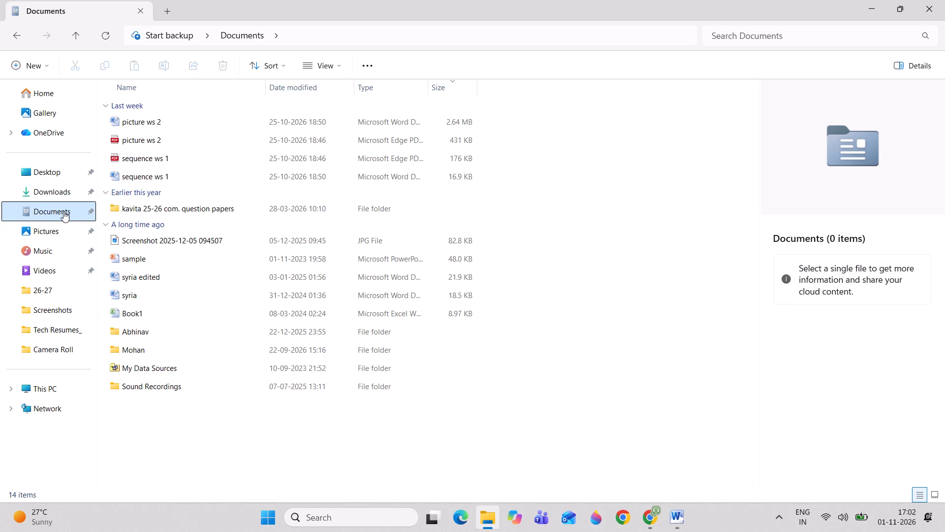
{"action": "double_click", "coordinate": [135, 207]}
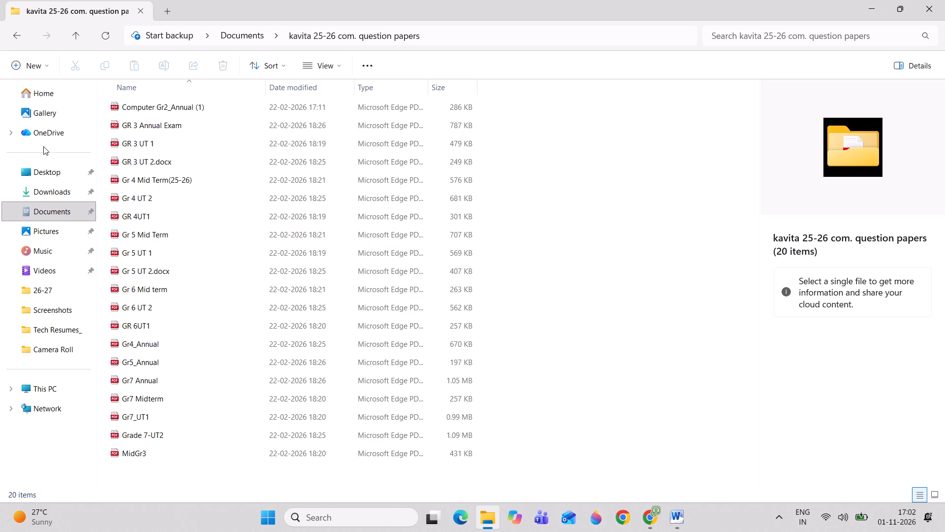
{"action": "double_click", "coordinate": [132, 161]}
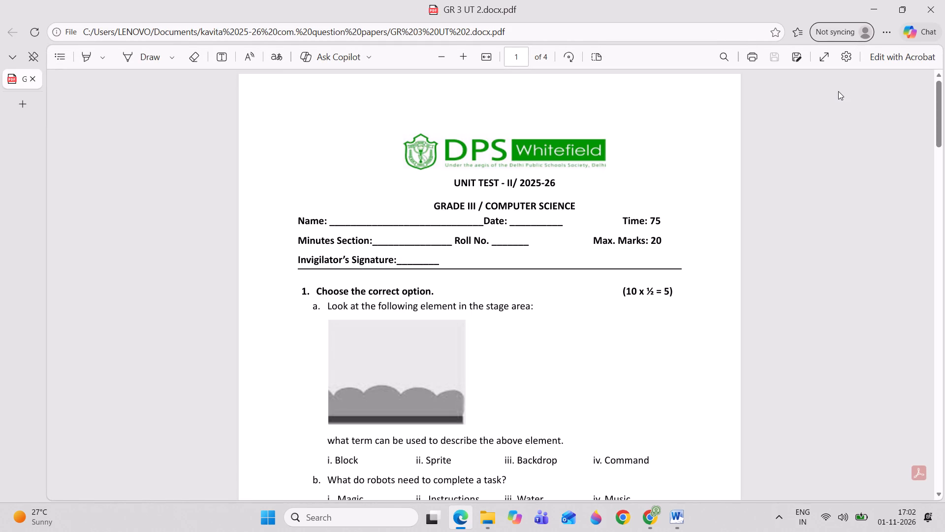
Read through the opening multiple-choice questions on page 1 of the Grade III Computer Science Unit Test II paper.
{"action": "left_click_drag", "start_coordinate": [939, 131], "coordinate": [940, 140]}
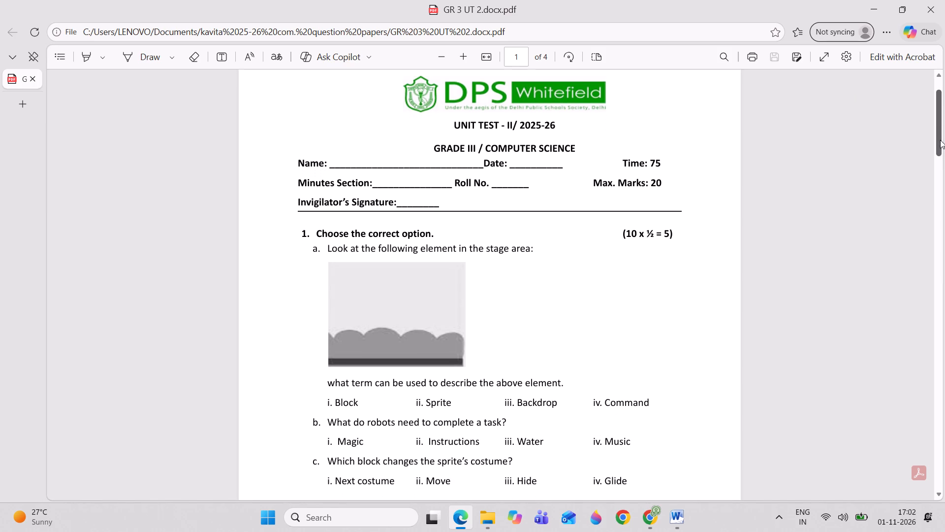
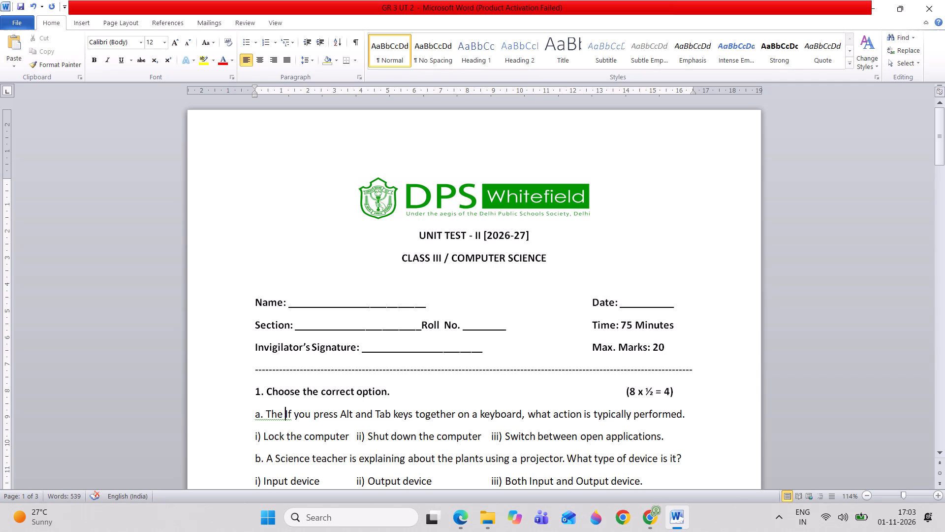
Write question 1a's new wording after "The": a long underscore blank followed by "blocks trigger the code to run.".
{"action": "key", "text": "shift+underscore"}
{"action": "key", "text": "shift+underscore"}
{"action": "key", "text": "shift+underscore"}
{"action": "key", "text": "shift+underscore"}
{"action": "key", "text": "shift+underscore"}
{"action": "key", "text": "shift+underscore"}
{"action": "key", "text": "shift+underscore"}
{"action": "key", "text": "shift+underscore"}
{"action": "key", "text": "shift+underscore"}
{"action": "key", "text": "shift+underscore"}
{"action": "type", "text": "____blocks"}
{"action": "key", "text": "space"}
{"action": "type", "text": "trigger the code to run."}
Delete the leftover old question text about pressing Alt and Tab that follows "run." in question 1a.
{"action": "key", "text": "Delete"}
{"action": "key", "text": "Delete"}
{"action": "key", "text": "Delete"}
{"action": "key", "text": "Delete"}
{"action": "key", "text": "Delete"}
{"action": "key", "text": "Delete"}
{"action": "key", "text": "Delete"}
{"action": "key", "text": "Delete"}
{"action": "key", "text": "Delete"}
{"action": "key", "text": "Delete"}
{"action": "key", "text": "Delete"}
{"action": "key", "text": "Delete"}
{"action": "key", "text": "Delete"}
{"action": "key", "text": "Delete"}
{"action": "key", "text": "Delete"}
{"action": "key", "text": "Delete"}
{"action": "key", "text": "Delete"}
{"action": "key", "text": "Delete"}
{"action": "key", "text": "Delete"}
{"action": "key", "text": "Delete"}
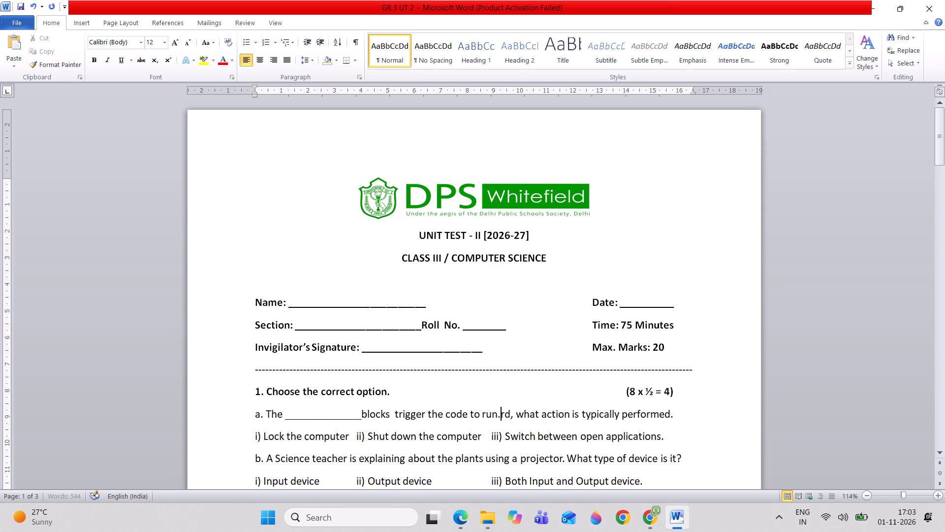
{"action": "key", "text": "Delete"}
{"action": "key", "text": "Delete"}
{"action": "key", "text": "Delete"}
{"action": "key", "text": "Delete"}
{"action": "key", "text": "Delete"}
{"action": "key", "text": "Delete"}
{"action": "key", "text": "Delete"}
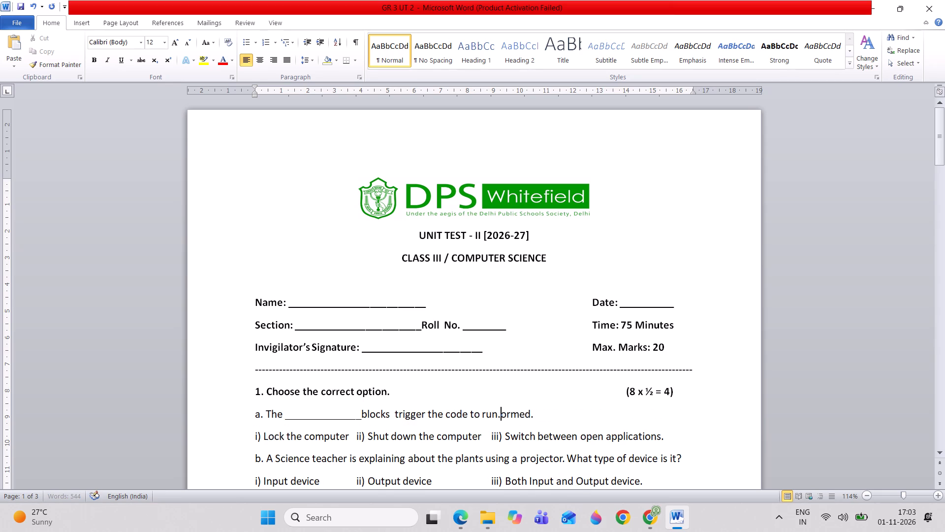
{"action": "key", "text": "Delete"}
{"action": "key", "text": "Delete"}
{"action": "key", "text": "Delete"}
{"action": "key", "text": "Delete"}
{"action": "key", "text": "Delete"}
{"action": "key", "text": "Delete"}
Replace the text of option i in question 1a with "Looks".
{"action": "left_click_drag", "start_coordinate": [264, 436], "coordinate": [316, 435]}
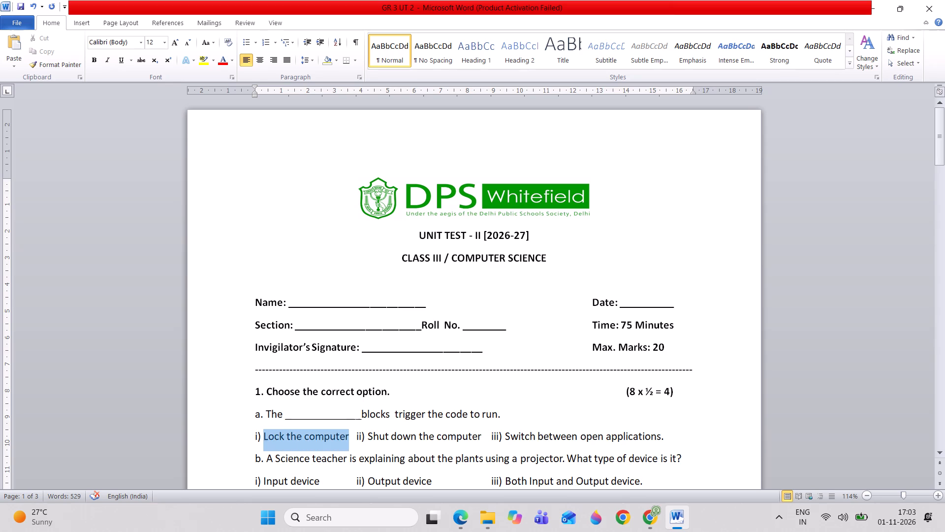
{"action": "left_click_drag", "start_coordinate": [316, 435], "coordinate": [330, 434]}
{"action": "type", "text": "Looik"}
{"action": "key", "text": "BackSpace"}
{"action": "key", "text": "BackSpace"}
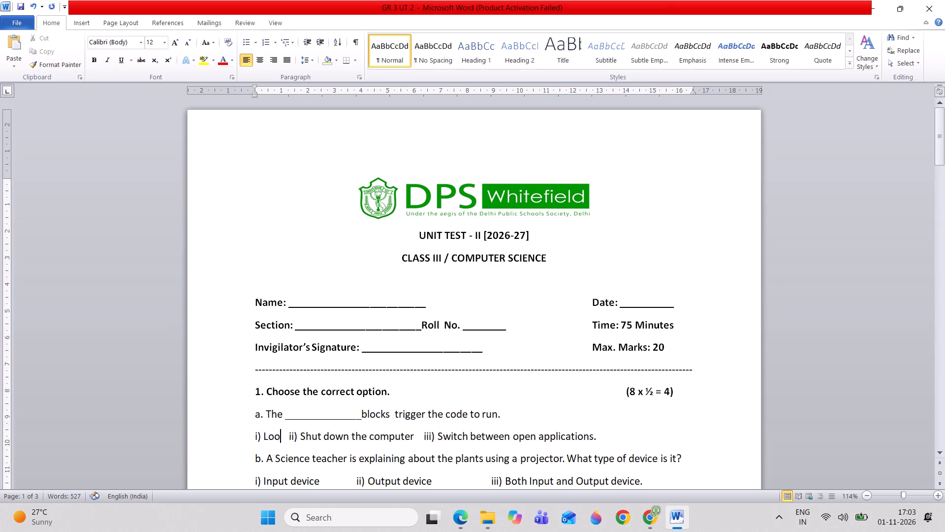
{"action": "type", "text": "ks"}
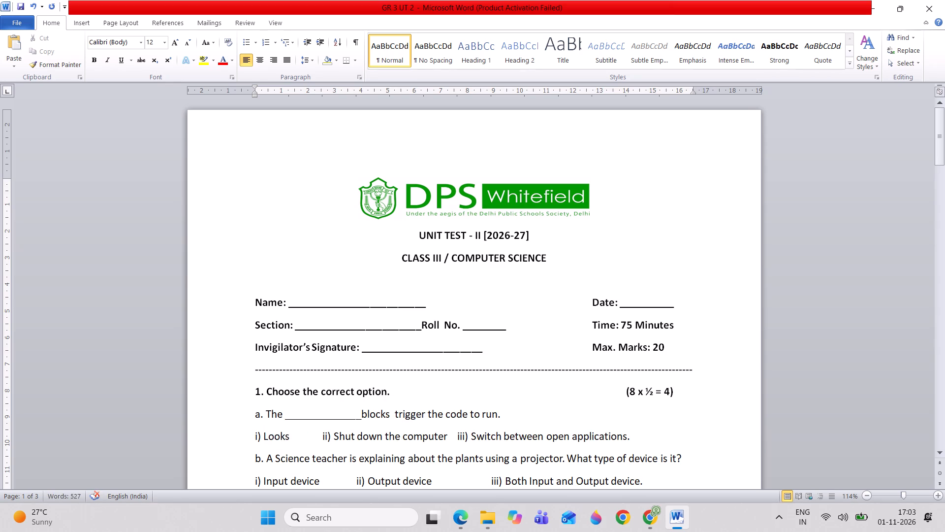
{"action": "key", "text": "space"}
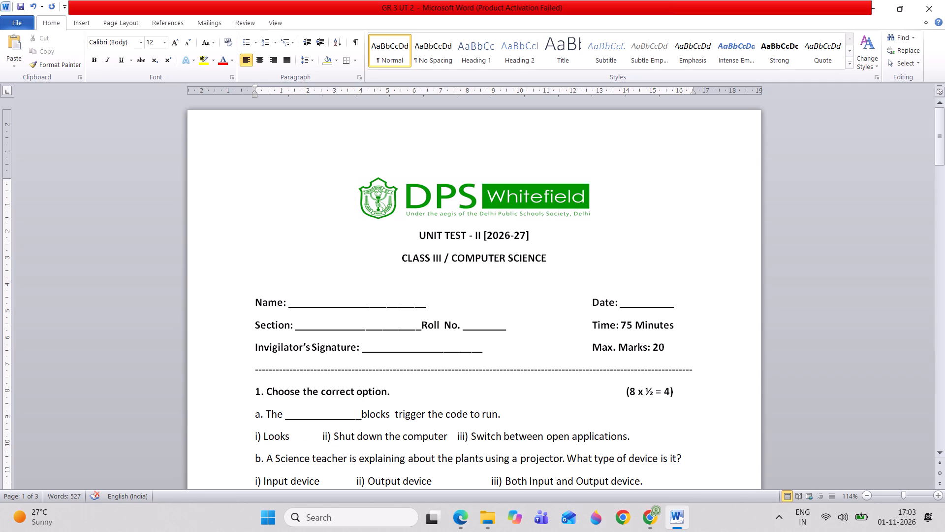
Space out option ii of question 1a so it lines up with option ii of question b below.
{"action": "left_click", "coordinate": [322, 438]}
{"action": "key", "text": "space"}
{"action": "key", "text": "space"}
{"action": "key", "text": "space"}
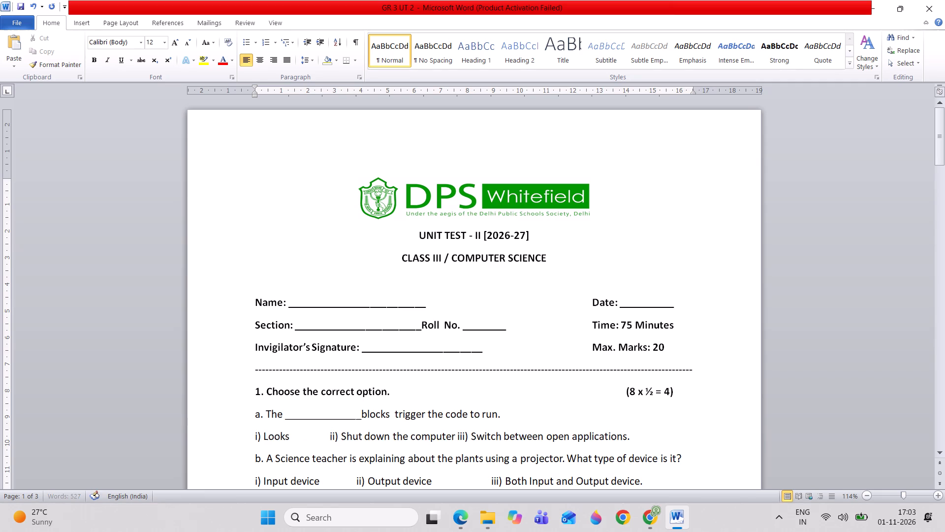
{"action": "key", "text": "space"}
{"action": "key", "text": "space"}
{"action": "key", "text": "space"}
{"action": "key", "text": "space"}
{"action": "key", "text": "space"}
{"action": "key", "text": "space"}
{"action": "key", "text": "space"}
{"action": "key", "text": "space"}
{"action": "key", "text": "space"}
{"action": "key", "text": "space"}
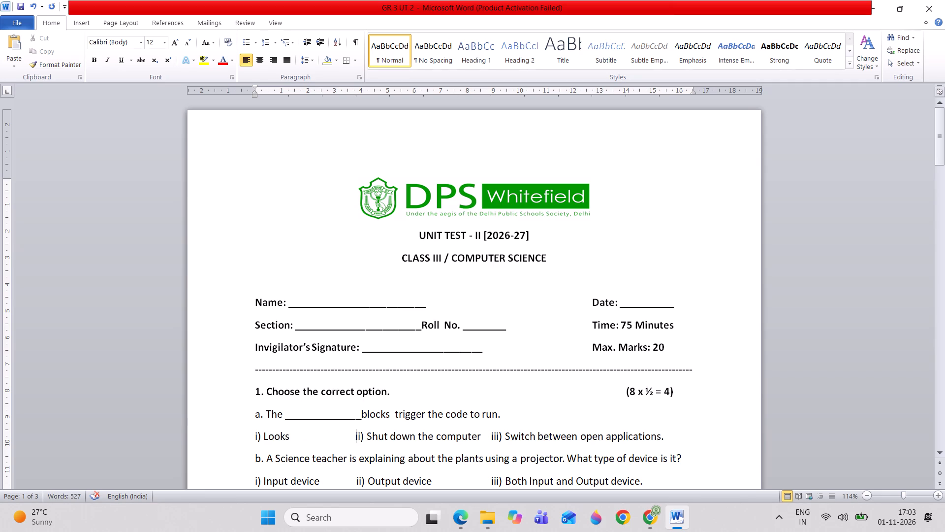
Replace the text of option ii in question 1a with "Events".
{"action": "left_click_drag", "start_coordinate": [367, 435], "coordinate": [460, 439]}
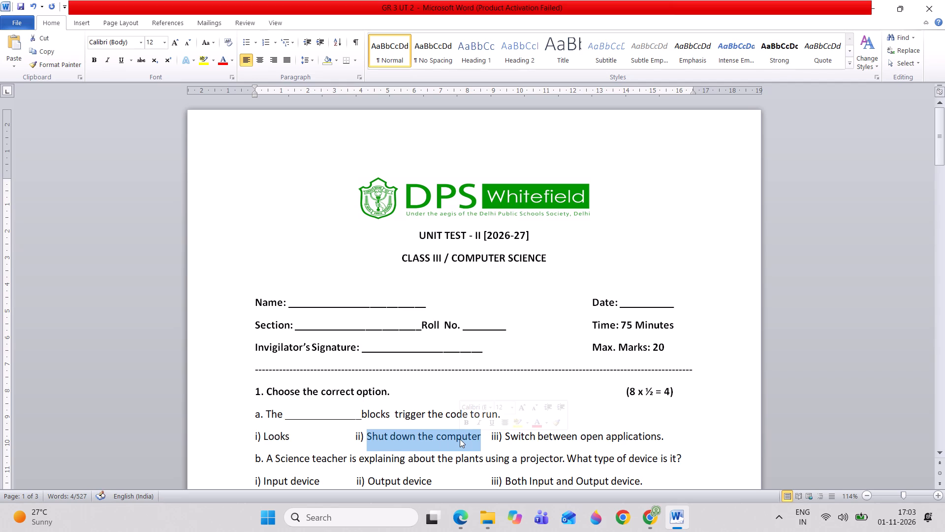
{"action": "type", "text": "Events"}
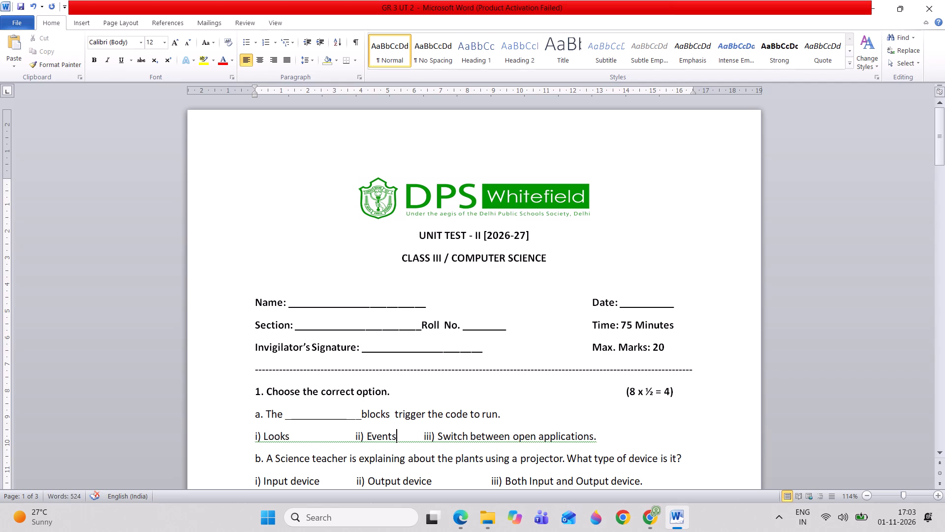
{"action": "key", "text": "space"}
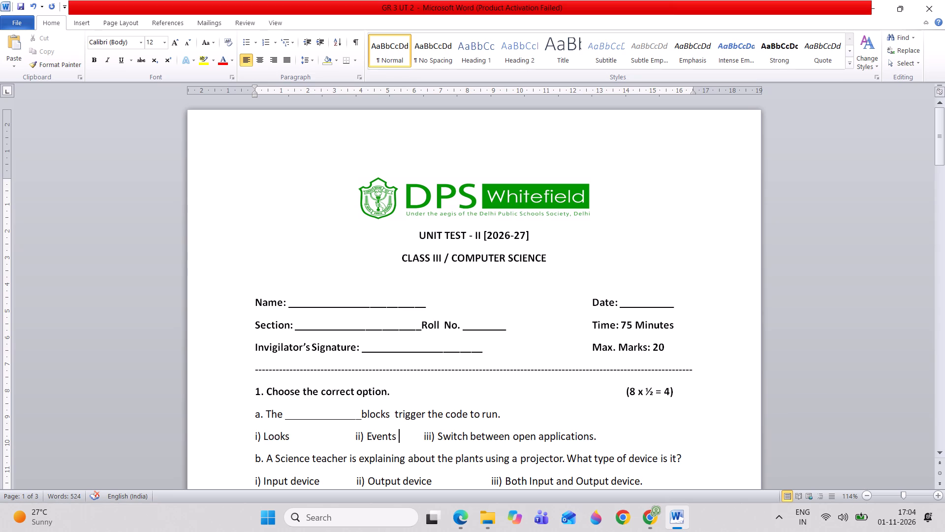
Shift option iii of question 1a along its line so it lines up with option iii of question b.
{"action": "left_click", "coordinate": [415, 437]}
{"action": "double_click", "coordinate": [415, 437]}
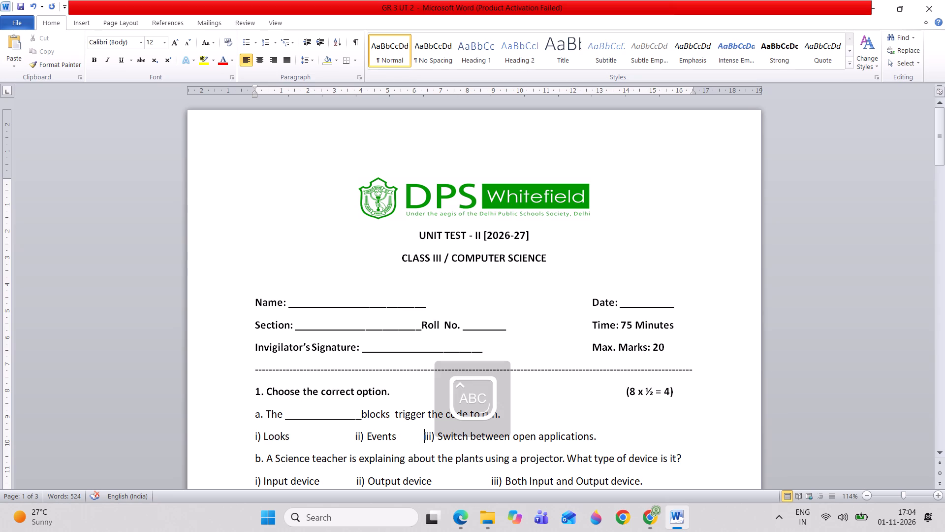
{"action": "left_click", "coordinate": [417, 438]}
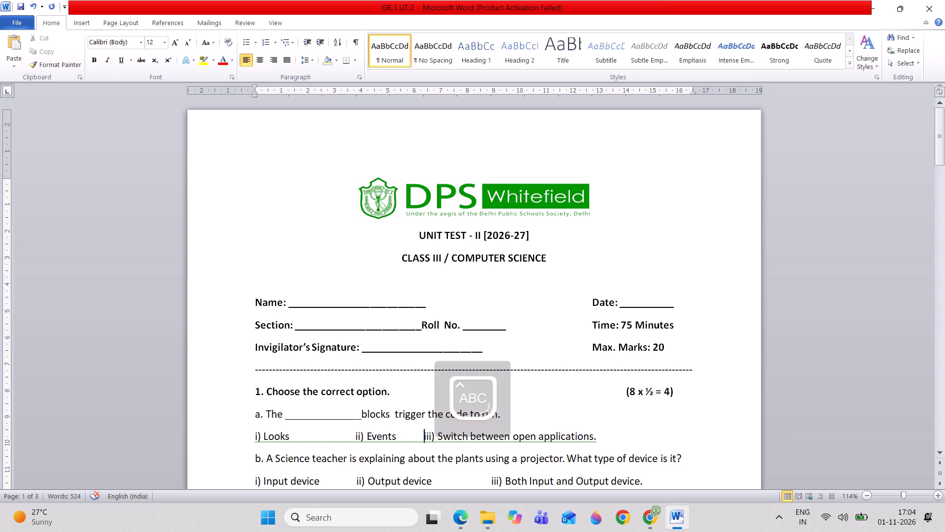
{"action": "key", "text": "Tab"}
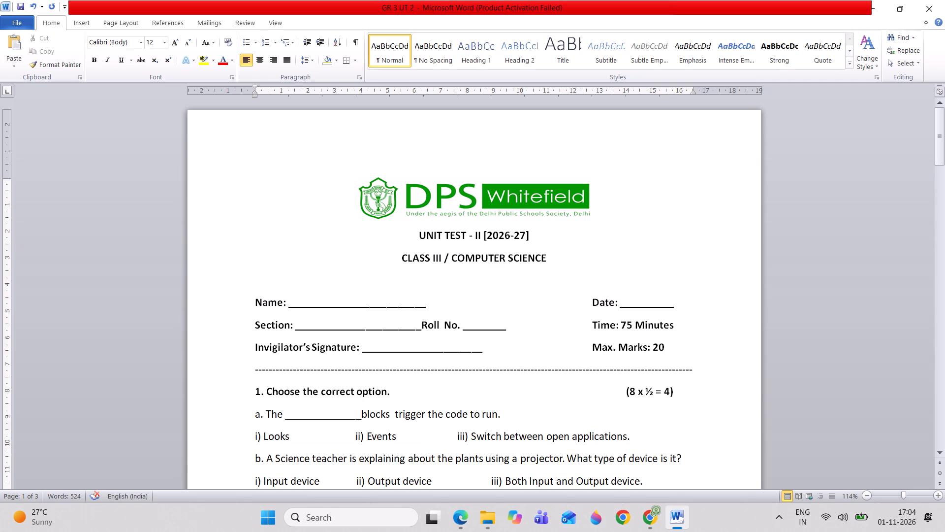
{"action": "key", "text": "Tab"}
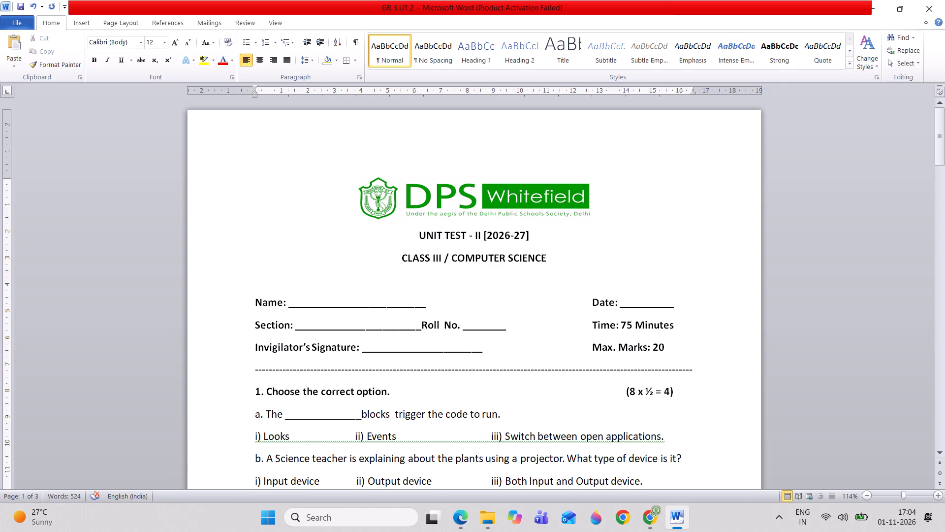
Add spaces before option ii in questions 1a and 1b so the two options line up with each other.
{"action": "left_click", "coordinate": [356, 439]}
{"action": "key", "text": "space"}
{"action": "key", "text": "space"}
{"action": "left_click", "coordinate": [355, 483]}
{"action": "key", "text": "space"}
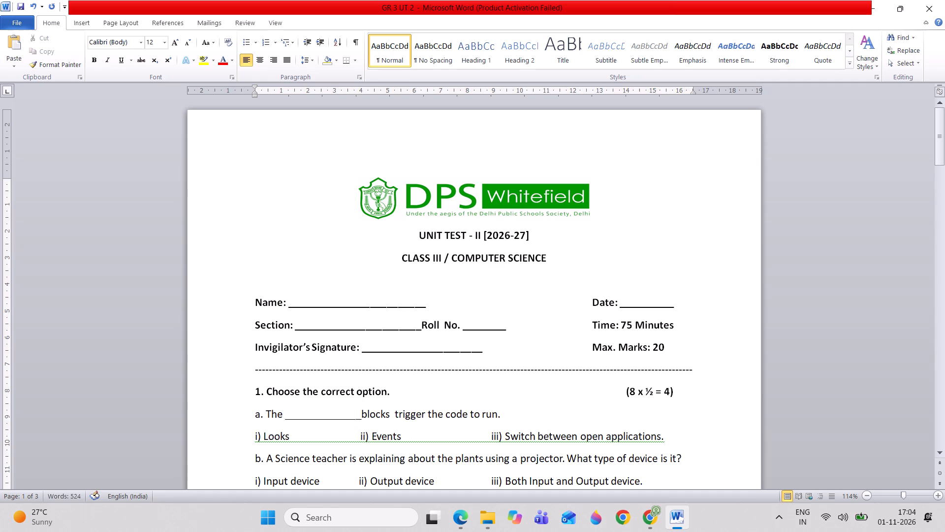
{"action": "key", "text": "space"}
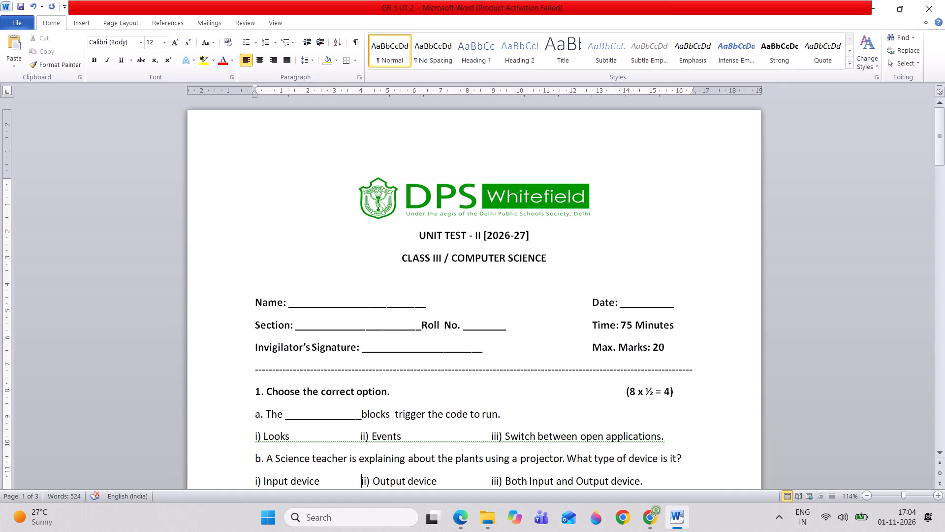
Replace the text of option iii in question 1a with "Control".
{"action": "left_click_drag", "start_coordinate": [507, 434], "coordinate": [594, 436]}
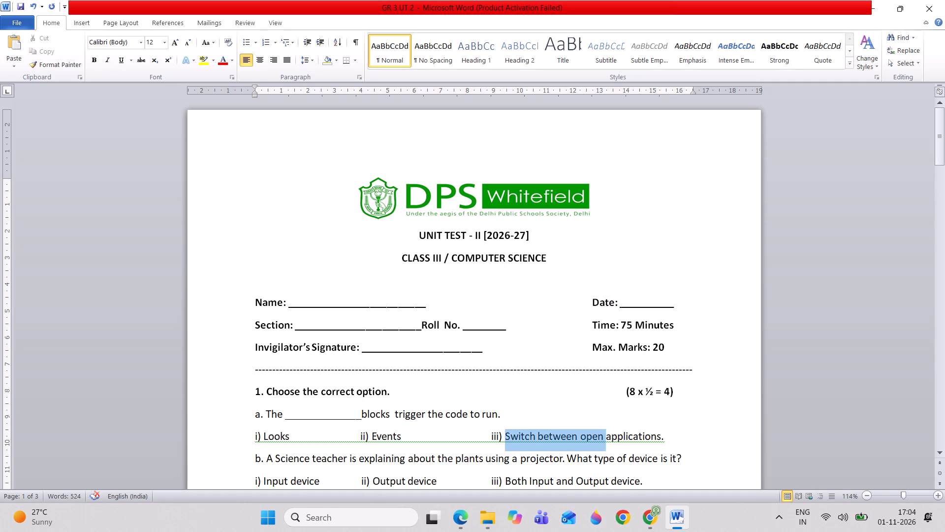
{"action": "left_click_drag", "start_coordinate": [594, 436], "coordinate": [671, 434]}
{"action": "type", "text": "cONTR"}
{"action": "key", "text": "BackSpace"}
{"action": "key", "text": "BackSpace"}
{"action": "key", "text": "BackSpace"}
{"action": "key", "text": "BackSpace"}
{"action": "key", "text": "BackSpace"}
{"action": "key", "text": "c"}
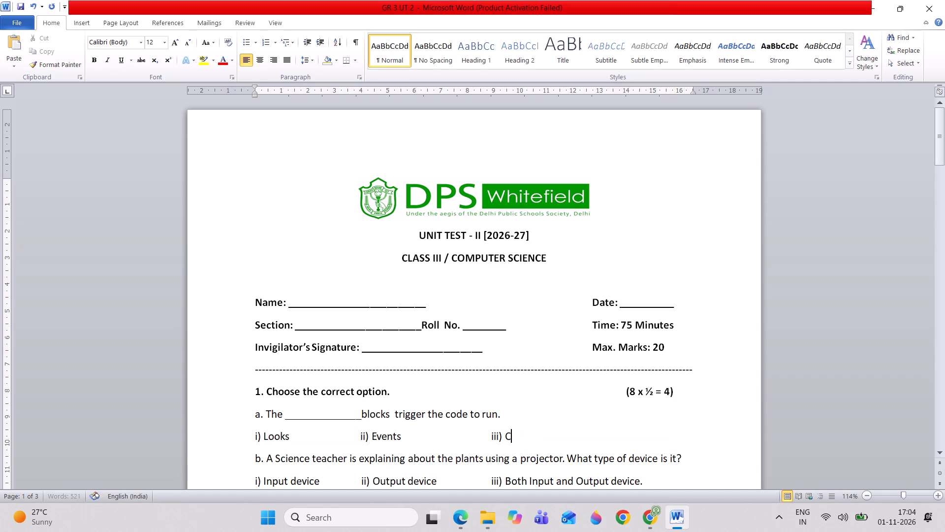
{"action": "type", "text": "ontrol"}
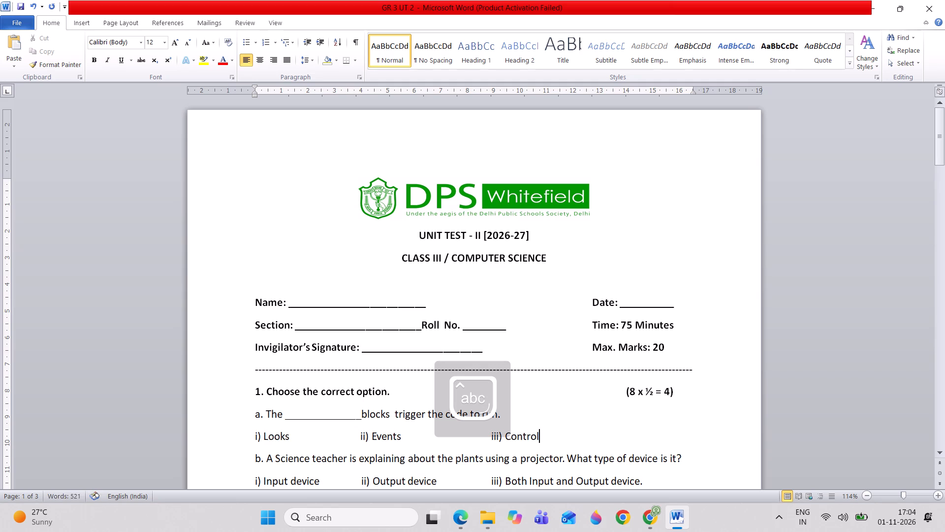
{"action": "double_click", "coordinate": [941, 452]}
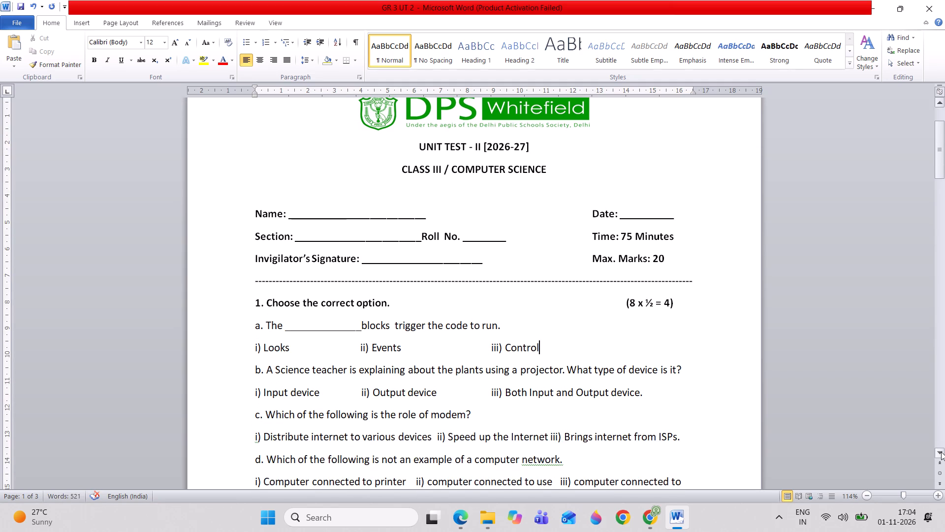
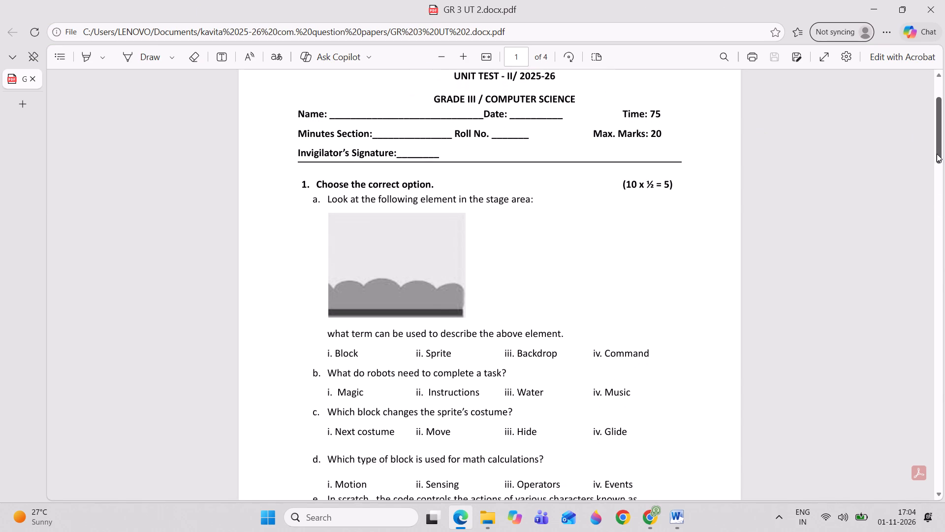
Examine the multiple-choice items a to e of question 1 in the 2025-26 Grade III Unit Test II paper.
{"action": "left_click_drag", "start_coordinate": [937, 154], "coordinate": [937, 169]}
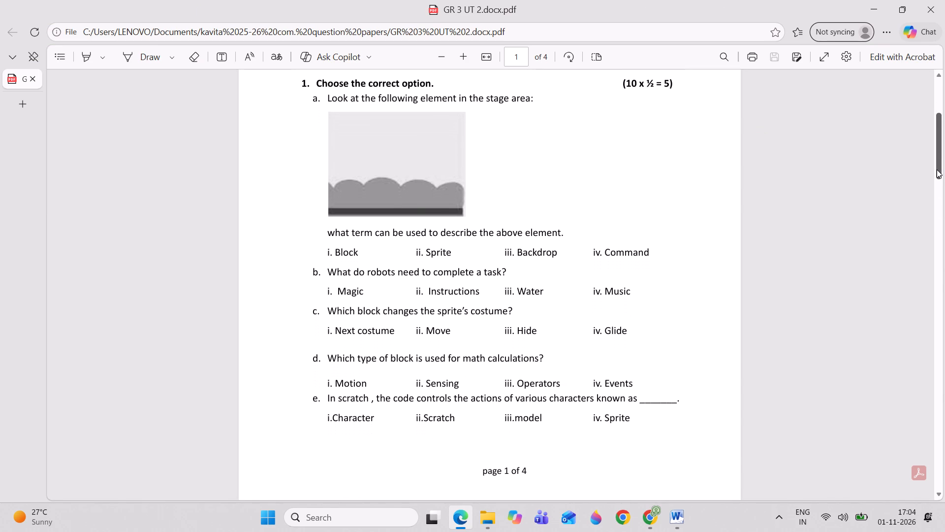
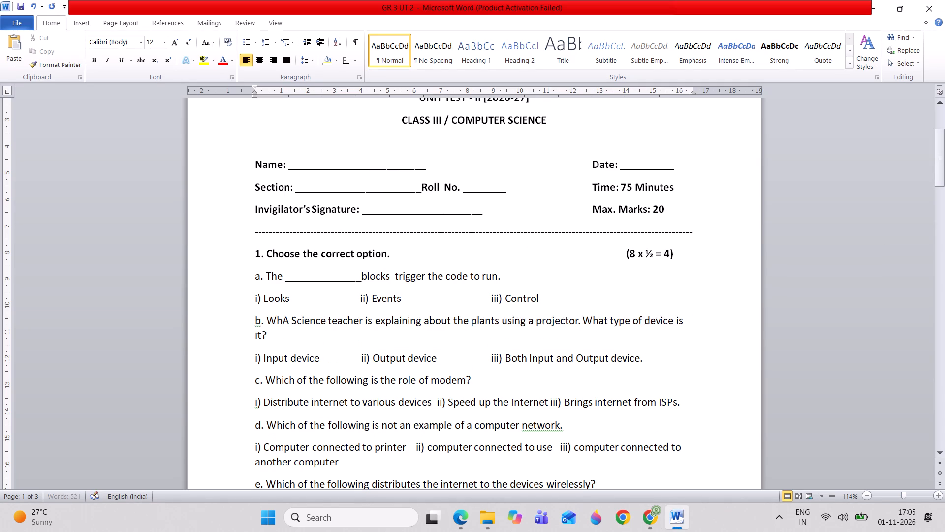
Write the new question 1b as "What do Robots need to complete a task?" ahead of the old wording.
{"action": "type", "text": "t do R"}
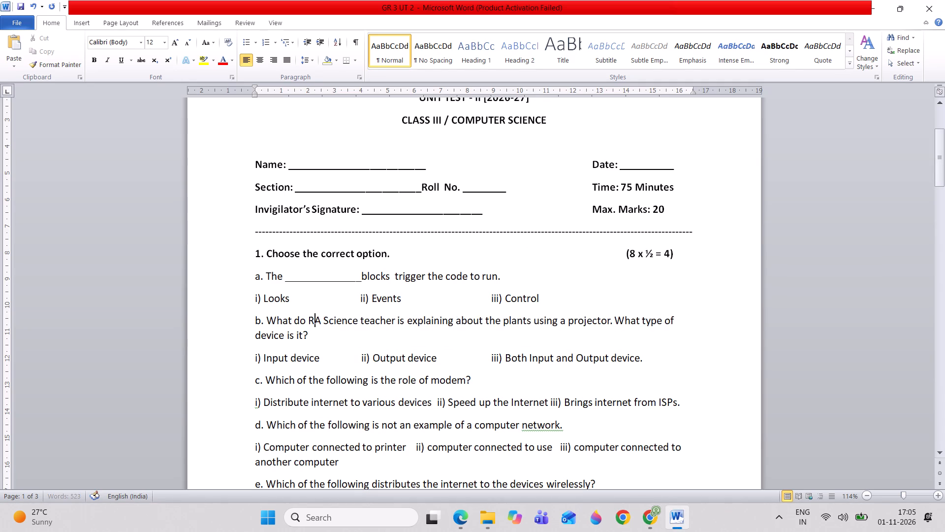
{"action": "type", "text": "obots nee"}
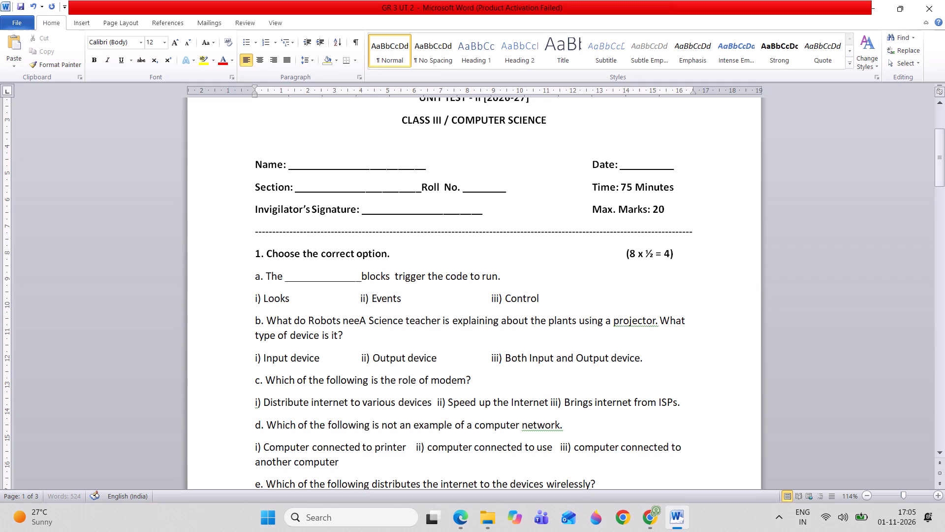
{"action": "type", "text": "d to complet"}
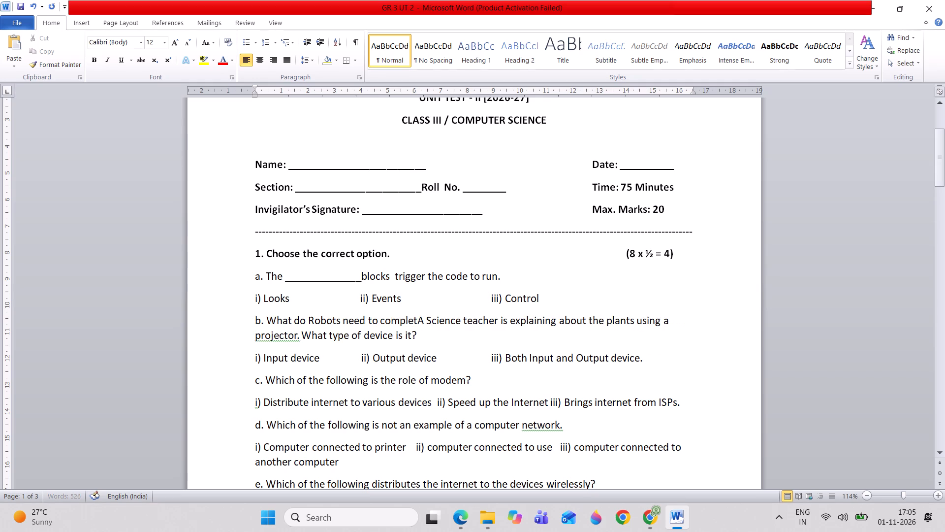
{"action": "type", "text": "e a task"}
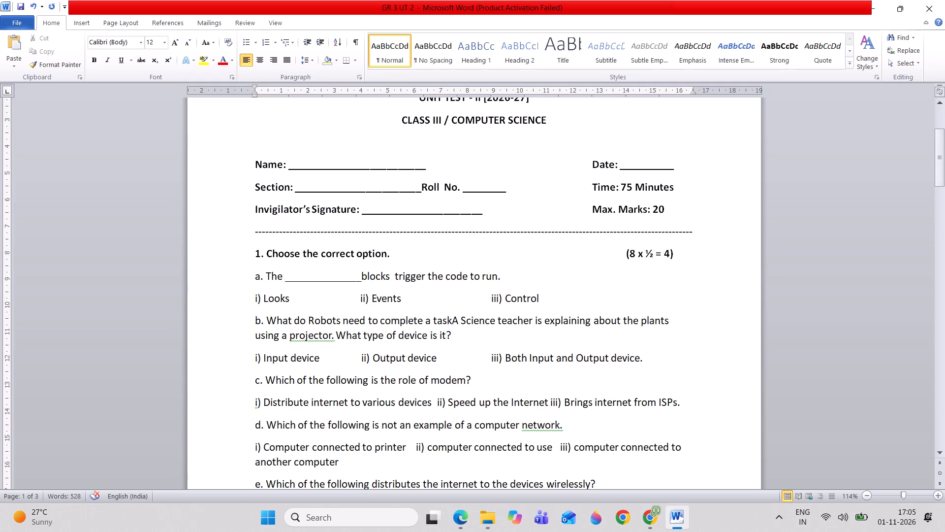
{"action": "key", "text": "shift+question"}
Delete the old Science teacher and projector wording that follows the new question in 1b.
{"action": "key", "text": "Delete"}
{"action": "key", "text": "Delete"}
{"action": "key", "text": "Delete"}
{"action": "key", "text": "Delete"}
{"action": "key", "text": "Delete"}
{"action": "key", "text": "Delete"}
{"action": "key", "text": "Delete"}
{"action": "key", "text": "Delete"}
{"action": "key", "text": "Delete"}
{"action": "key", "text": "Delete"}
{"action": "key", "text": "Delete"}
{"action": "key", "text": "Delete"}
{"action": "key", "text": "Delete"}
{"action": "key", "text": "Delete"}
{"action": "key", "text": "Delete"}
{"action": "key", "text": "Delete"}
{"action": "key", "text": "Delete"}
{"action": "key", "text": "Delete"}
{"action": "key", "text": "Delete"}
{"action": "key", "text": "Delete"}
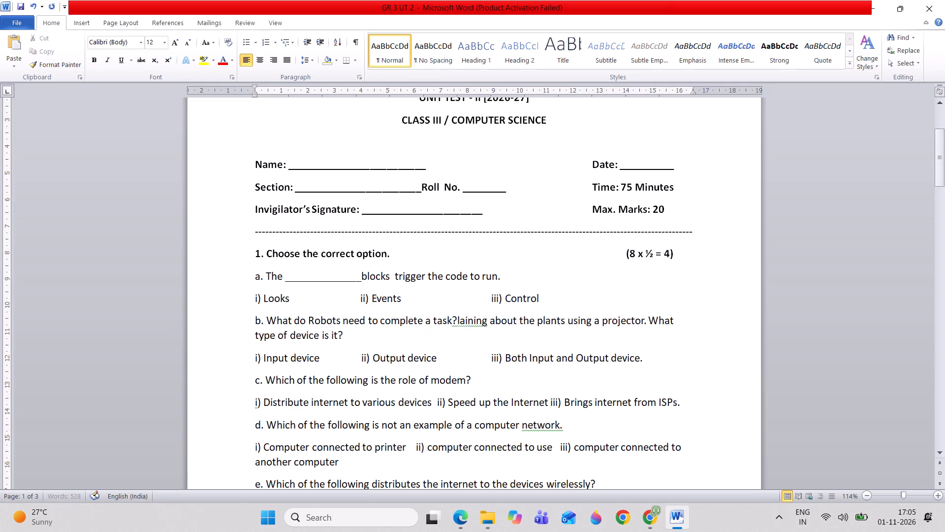
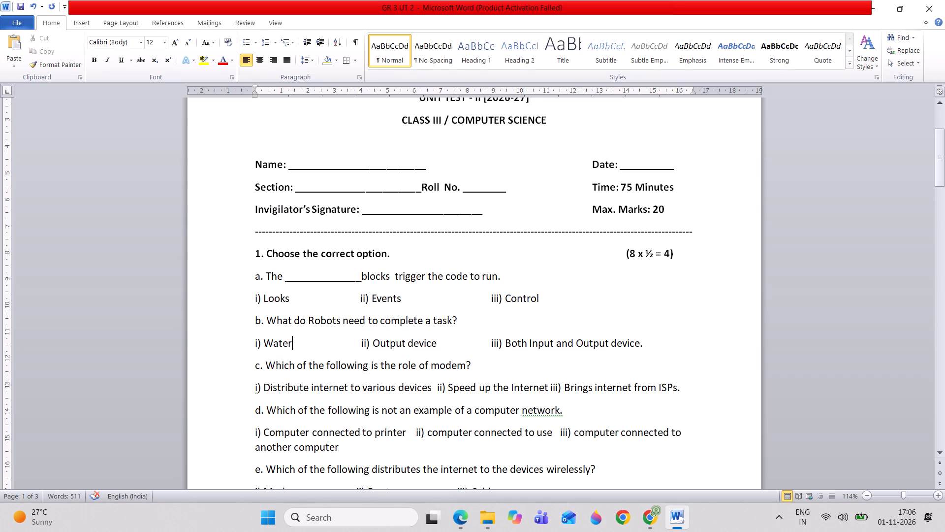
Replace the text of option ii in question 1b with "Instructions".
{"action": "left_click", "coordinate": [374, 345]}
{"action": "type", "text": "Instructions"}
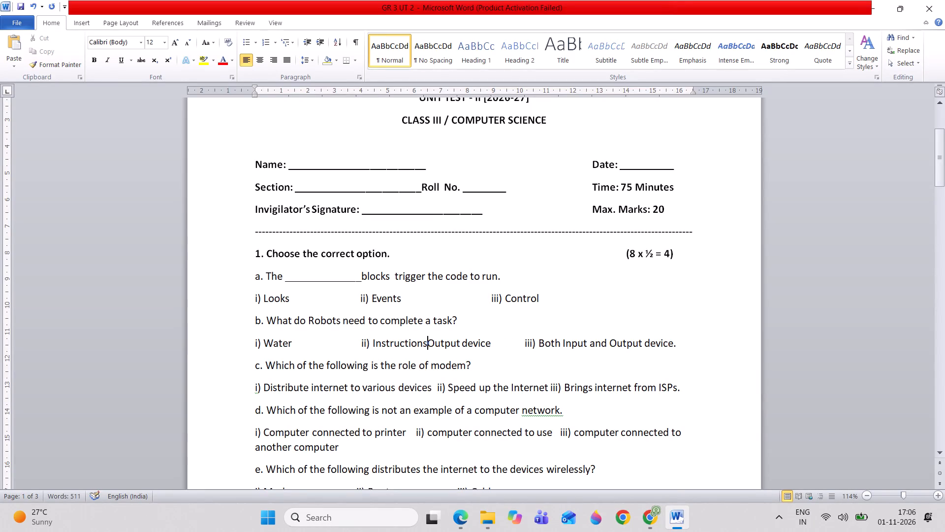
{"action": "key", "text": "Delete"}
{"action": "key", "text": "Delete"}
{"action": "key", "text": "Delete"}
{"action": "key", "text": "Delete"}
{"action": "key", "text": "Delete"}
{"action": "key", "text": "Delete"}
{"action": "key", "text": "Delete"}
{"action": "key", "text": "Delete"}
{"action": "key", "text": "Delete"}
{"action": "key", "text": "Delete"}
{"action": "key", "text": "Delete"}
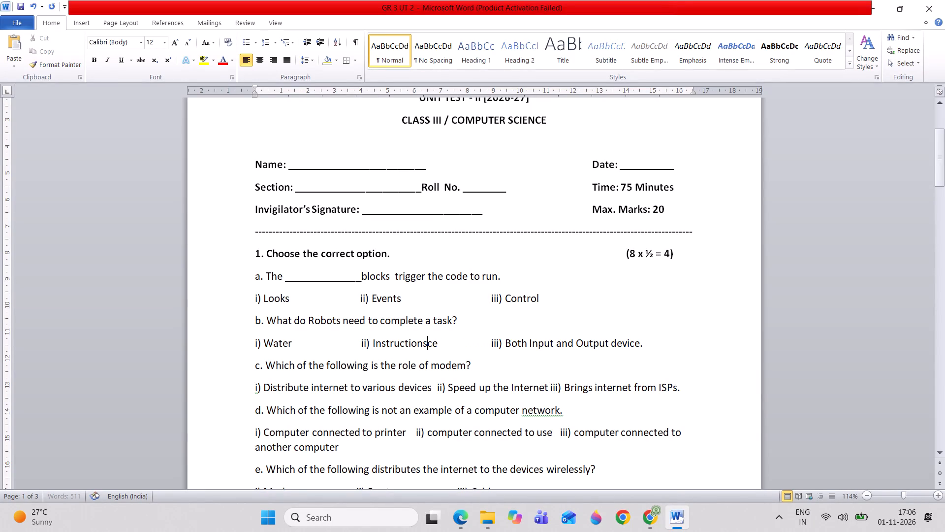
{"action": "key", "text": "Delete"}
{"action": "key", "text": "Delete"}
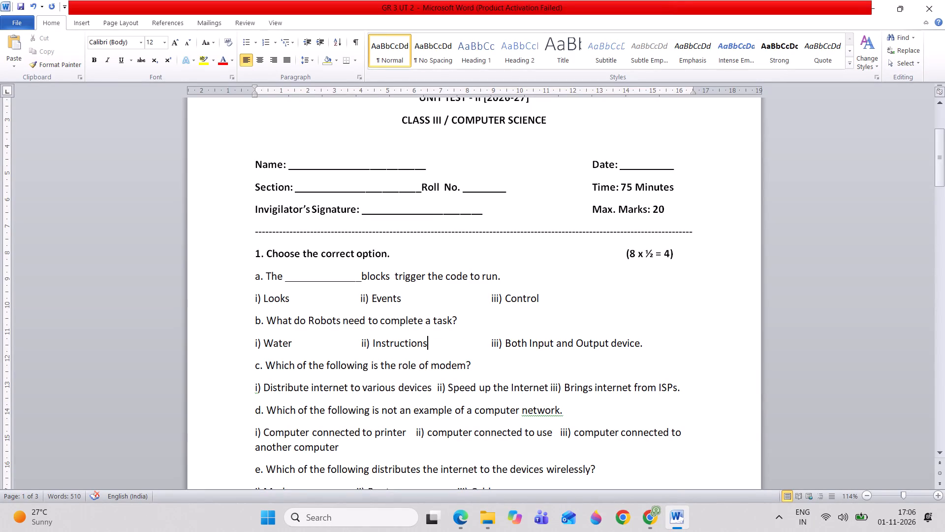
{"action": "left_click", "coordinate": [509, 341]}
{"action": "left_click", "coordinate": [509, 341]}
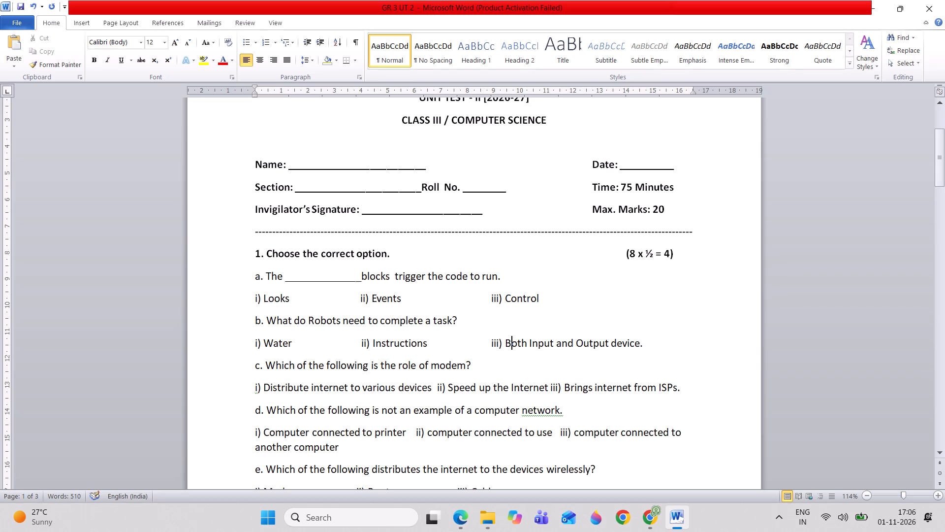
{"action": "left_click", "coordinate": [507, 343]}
Replace the text of option ii in question 1b with "Magic".
{"action": "left_click_drag", "start_coordinate": [373, 345], "coordinate": [427, 340]}
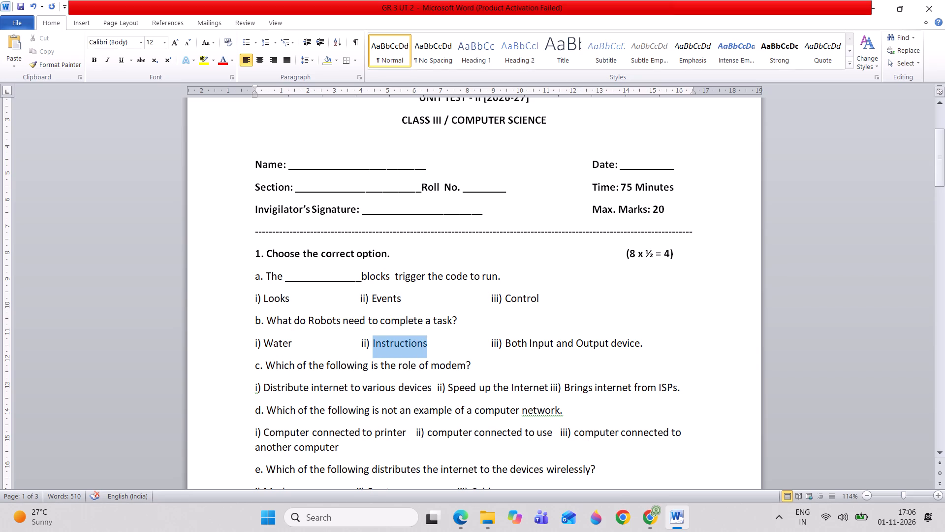
{"action": "left_click_drag", "start_coordinate": [427, 340], "coordinate": [430, 342]}
{"action": "type", "text": "Magic"}
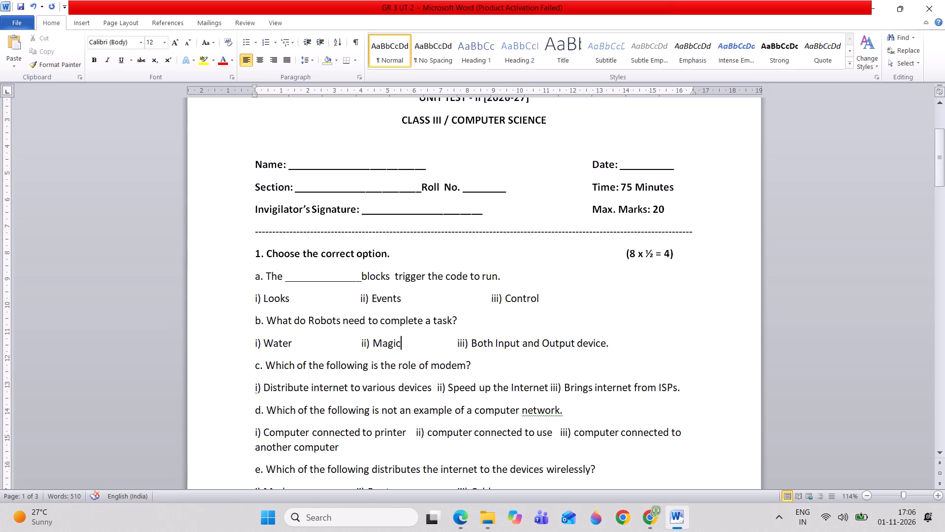
Replace the text of option iii in question 1b with "Instructions".
{"action": "left_click_drag", "start_coordinate": [472, 342], "coordinate": [619, 339]}
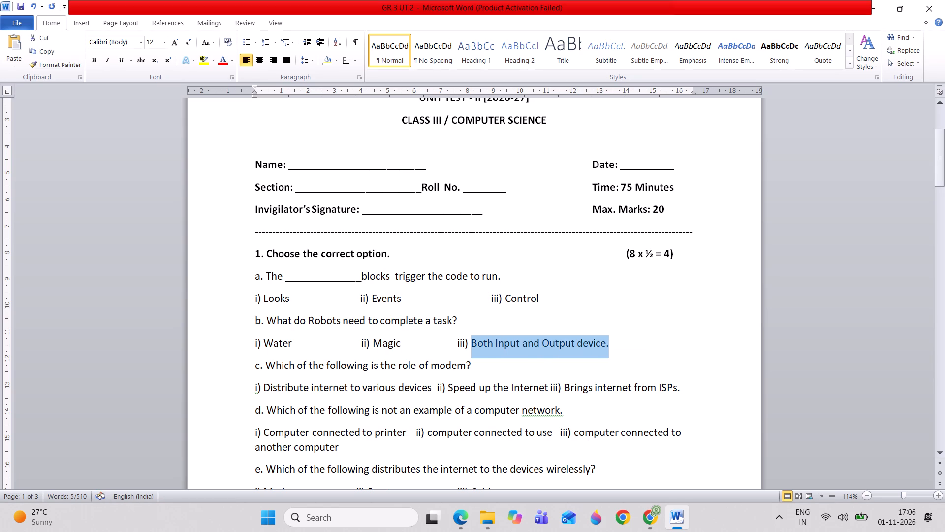
{"action": "type", "text": "Instructions"}
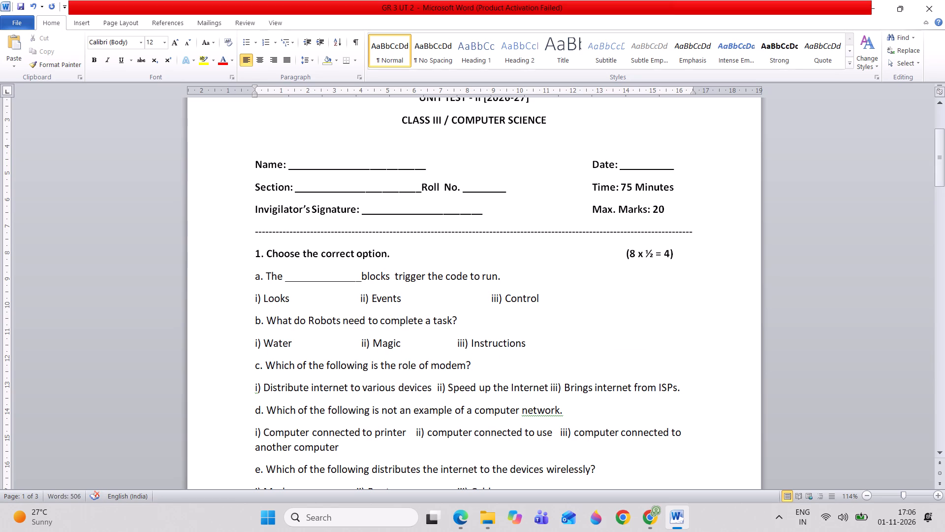
Tighten the gaps before the second and third options of question 1a to make room for a fourth option.
{"action": "left_click", "coordinate": [327, 297]}
{"action": "key", "text": "Delete"}
{"action": "key", "text": "Delete"}
{"action": "key", "text": "Delete"}
{"action": "key", "text": "Delete"}
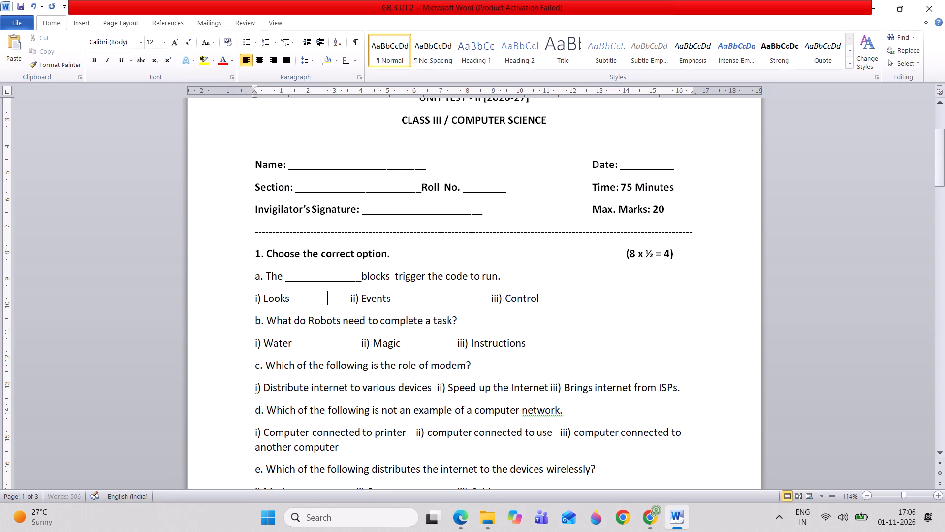
{"action": "key", "text": "Delete"}
{"action": "key", "text": "Delete"}
{"action": "key", "text": "Delete"}
{"action": "key", "text": "Delete"}
{"action": "key", "text": "Delete"}
{"action": "key", "text": "Delete"}
{"action": "key", "text": "Delete"}
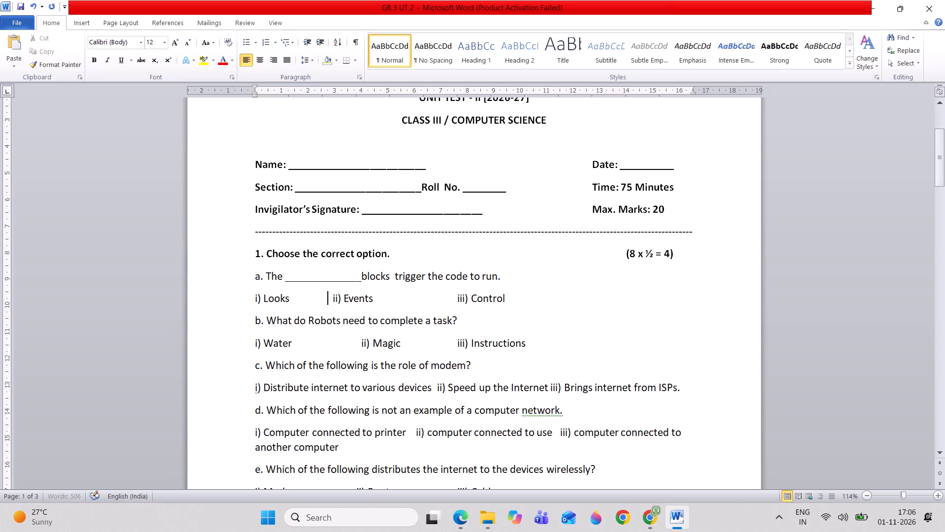
{"action": "key", "text": "Delete"}
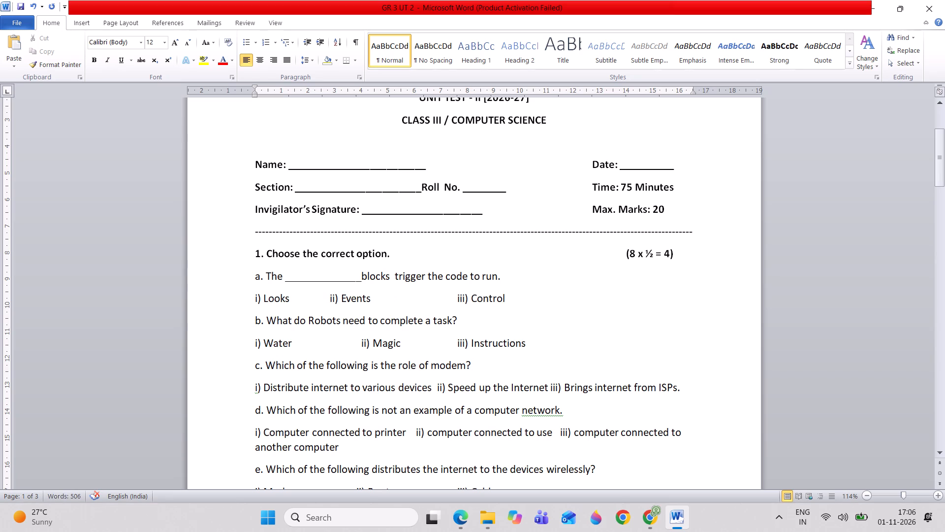
{"action": "left_click", "coordinate": [418, 300]}
{"action": "key", "text": "Delete"}
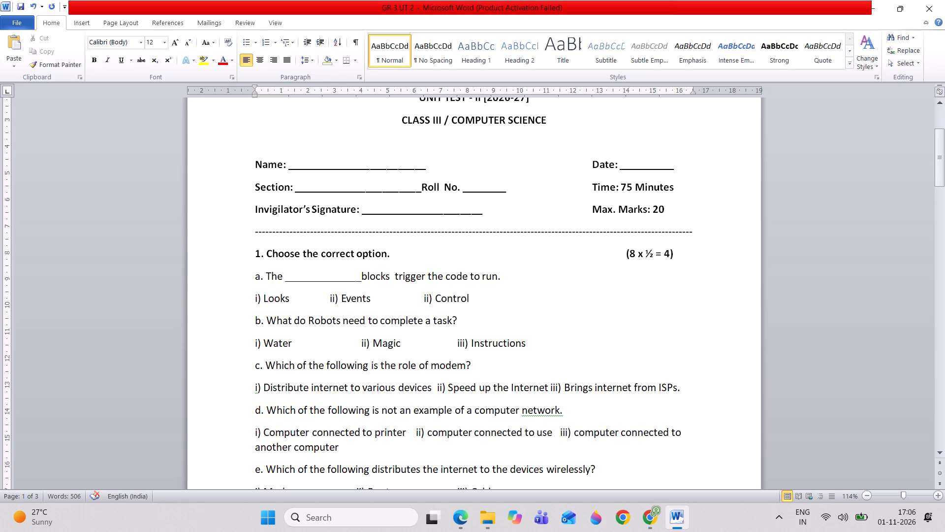
Add a fourth option "iv) Motion" at the end of question 1a's options line, spaced from "Control".
{"action": "left_click", "coordinate": [482, 294]}
{"action": "key", "text": "Tab"}
{"action": "key", "text": "Tab"}
{"action": "type", "text": "iv"}
{"action": "type", "text": ") Motion"}
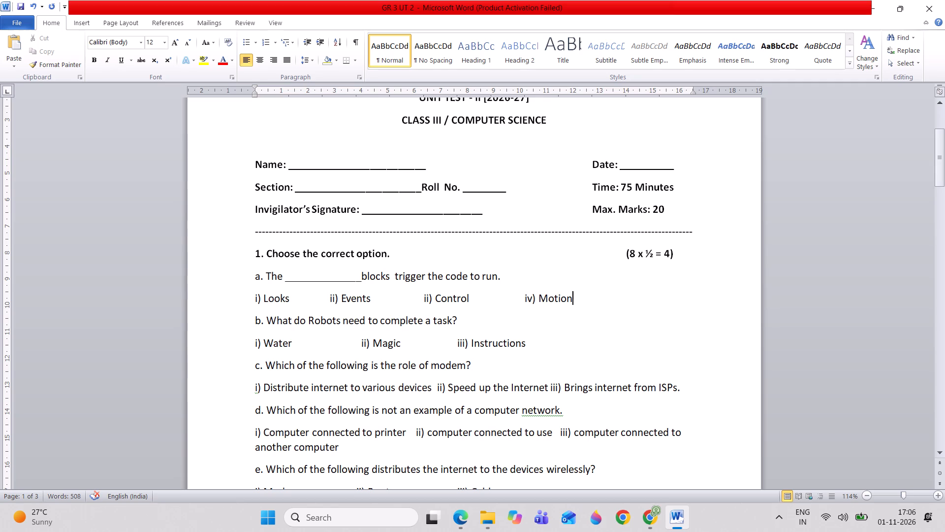
Add a fourth option "iv) Food" at the end of question 1b's options line, spaced from "Instructions".
{"action": "left_click", "coordinate": [552, 343]}
{"action": "key", "text": "Tab"}
{"action": "type", "text": "iv"}
{"action": "type", "text": ") Food"}
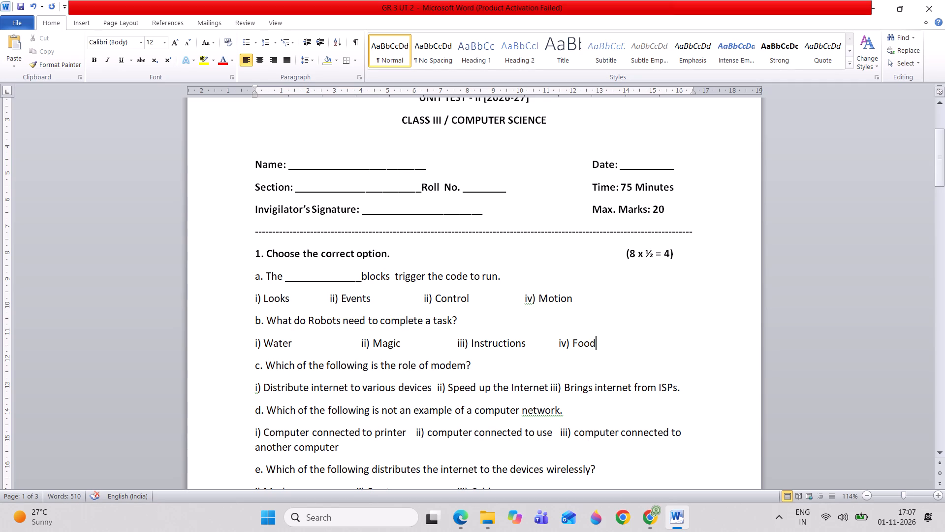
Tighten the gap before option ii of question 1b so its options line up with those of question 1a.
{"action": "left_click", "coordinate": [337, 345]}
{"action": "key", "text": "Delete"}
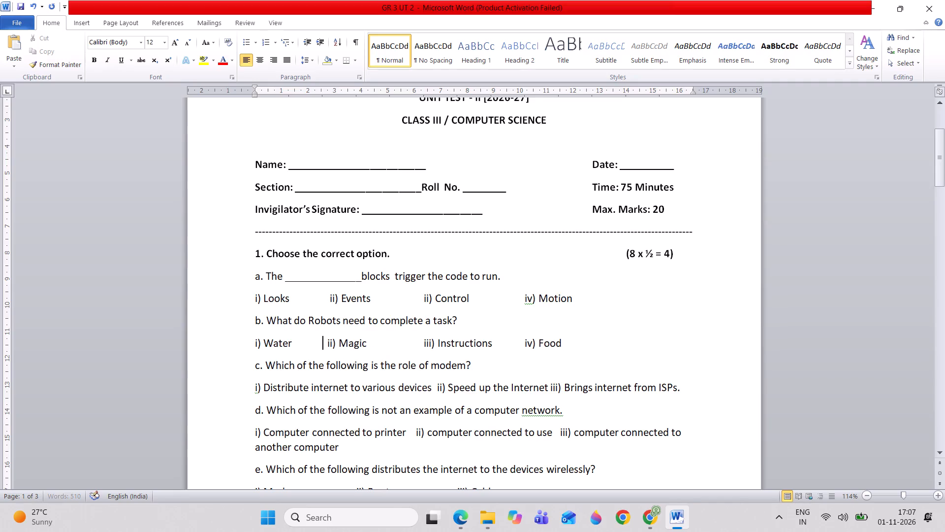
{"action": "key", "text": "space"}
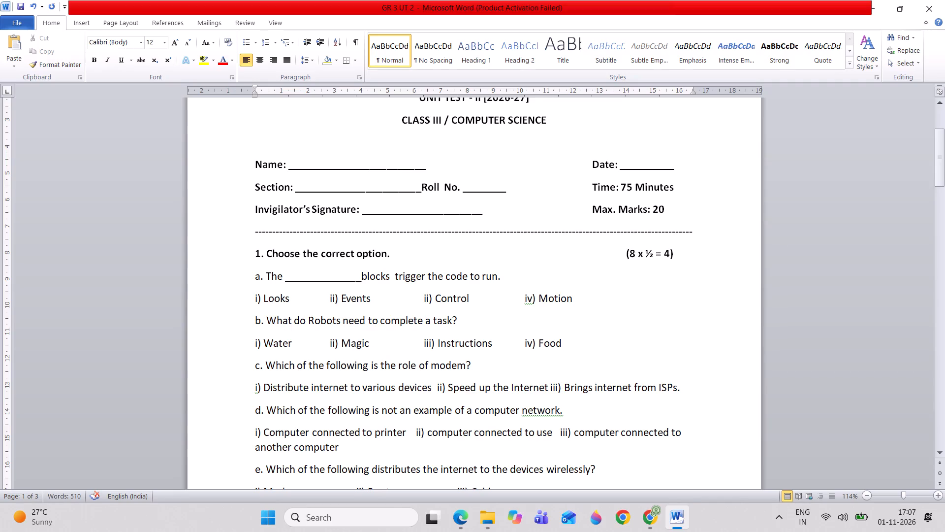
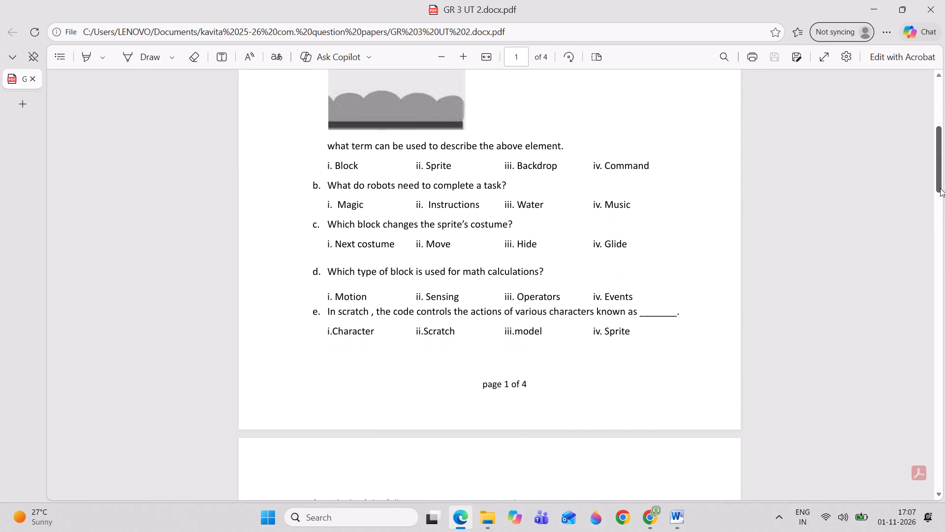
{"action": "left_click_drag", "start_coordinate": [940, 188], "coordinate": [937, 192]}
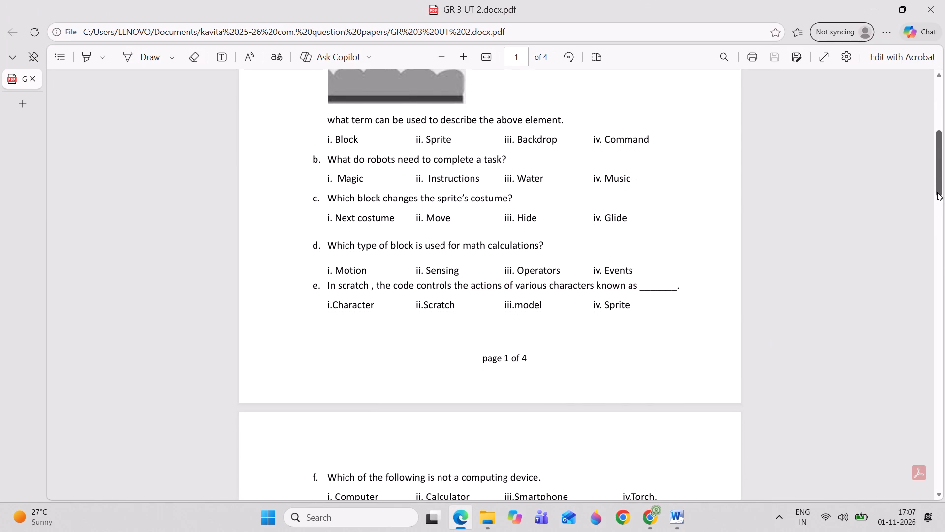
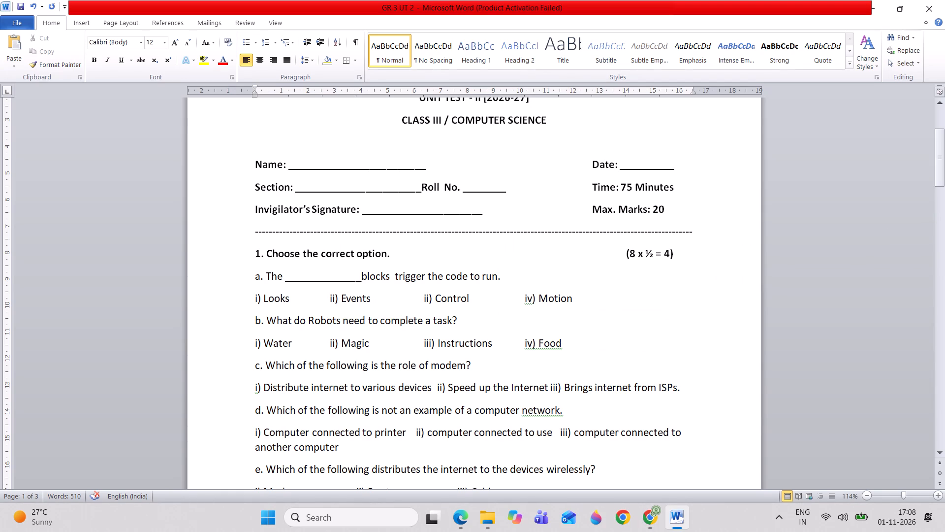
Start rewording question 1d by inserting "these" after "Which of the", before "following".
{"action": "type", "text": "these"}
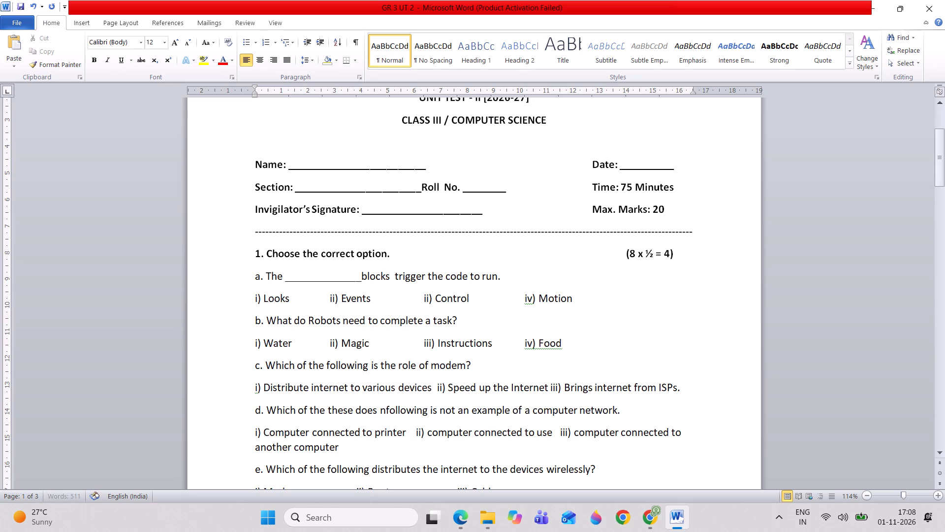
Finish question d so it ends with "does not use AI?" and delete the leftover old wording about the computer network.
{"action": "type", "text": "AI"}
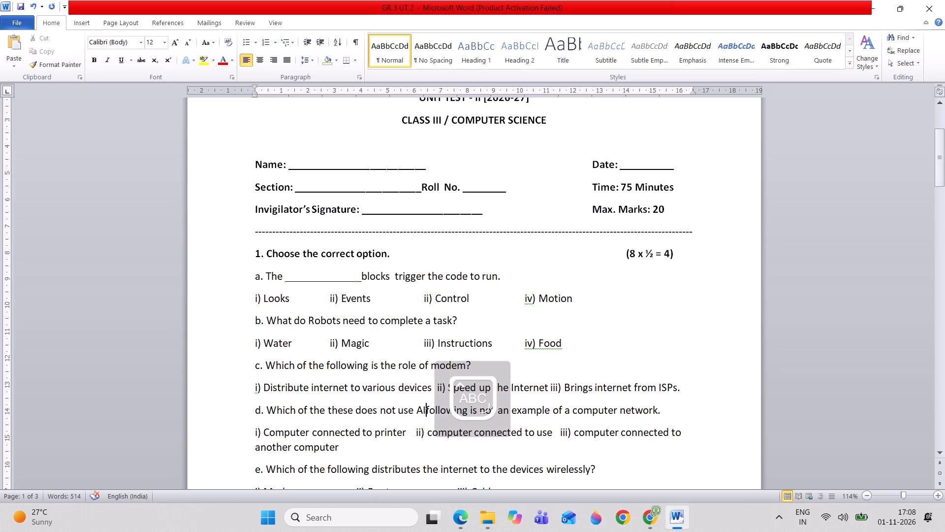
{"action": "key", "text": "shift+question"}
{"action": "key", "text": "Delete"}
{"action": "key", "text": "Delete"}
{"action": "key", "text": "Delete"}
{"action": "key", "text": "Delete"}
{"action": "key", "text": "Delete"}
{"action": "key", "text": "Delete"}
{"action": "key", "text": "Delete"}
{"action": "key", "text": "Delete"}
{"action": "key", "text": "Delete"}
{"action": "key", "text": "Delete"}
{"action": "key", "text": "Delete"}
{"action": "key", "text": "Delete"}
{"action": "key", "text": "Delete"}
{"action": "key", "text": "Delete"}
{"action": "key", "text": "Delete"}
{"action": "key", "text": "Delete"}
{"action": "key", "text": "Delete"}
{"action": "key", "text": "Delete"}
{"action": "key", "text": "Delete"}
{"action": "key", "text": "Delete"}
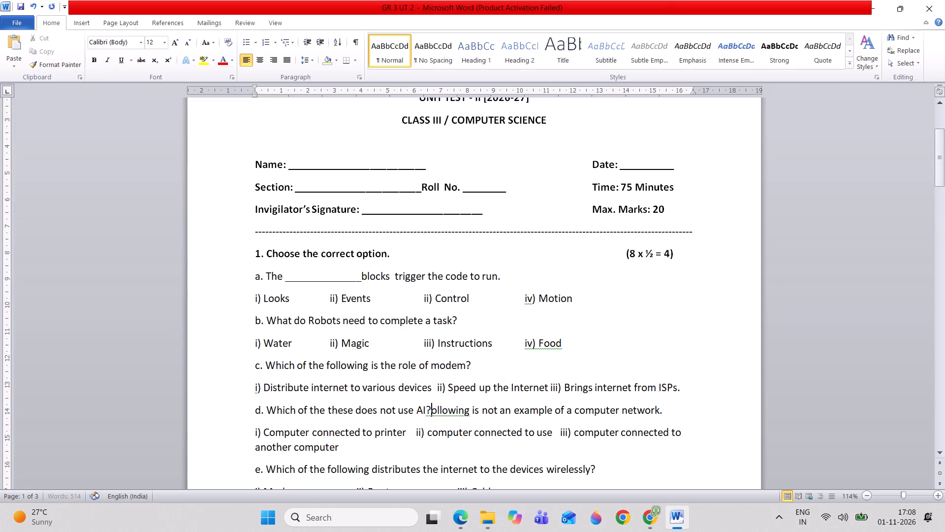
{"action": "key", "text": "Delete"}
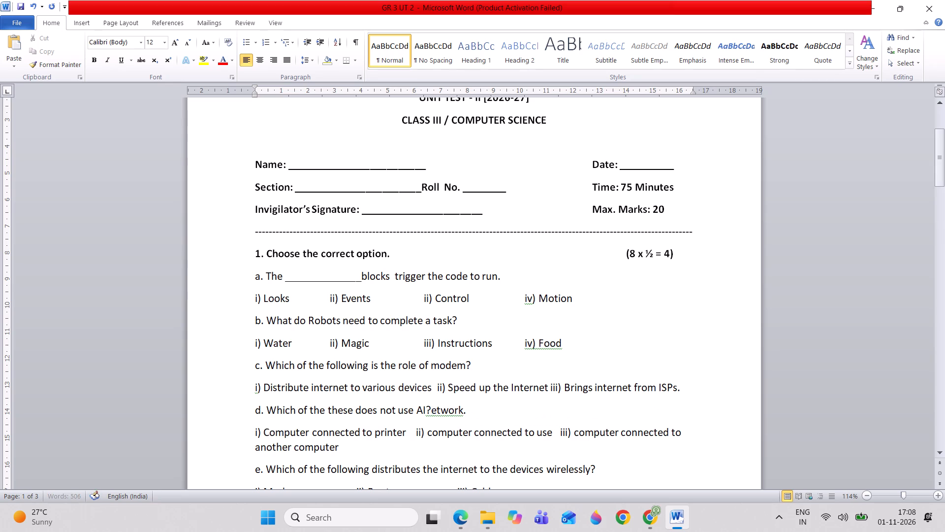
{"action": "key", "text": "Delete"}
{"action": "key", "text": "Delete"}
{"action": "key", "text": "Delete"}
{"action": "key", "text": "Delete"}
{"action": "key", "text": "Delete"}
{"action": "key", "text": "Delete"}
{"action": "key", "text": "Delete"}
Replace question d's option i text with "Robots" and widen the gap before option ii to match the options above.
{"action": "left_click", "coordinate": [265, 432]}
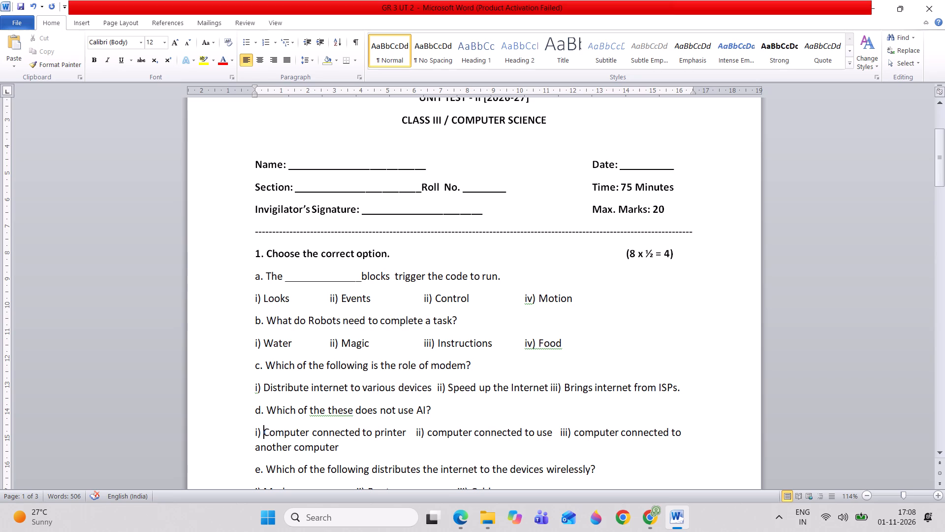
{"action": "type", "text": "rO"}
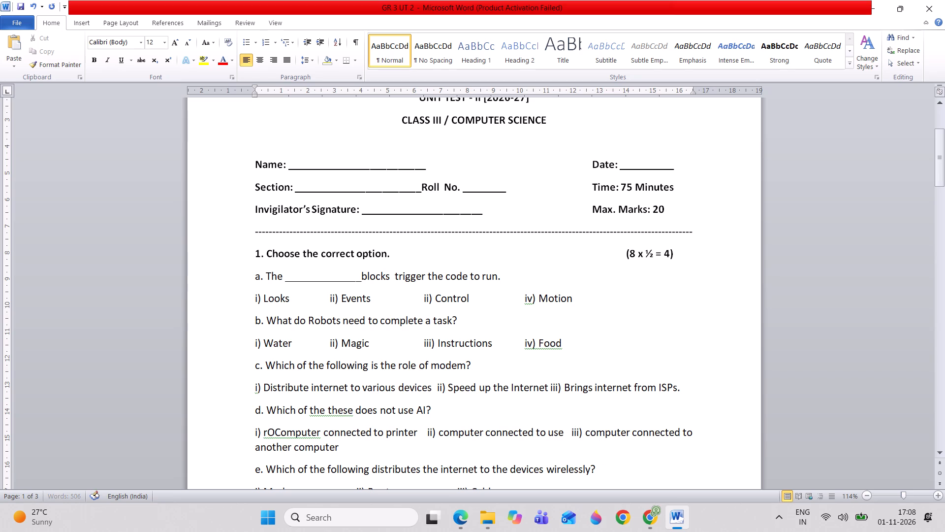
{"action": "key", "text": "BackSpace"}
{"action": "key", "text": "BackSpace"}
{"action": "type", "text": "ROBO"}
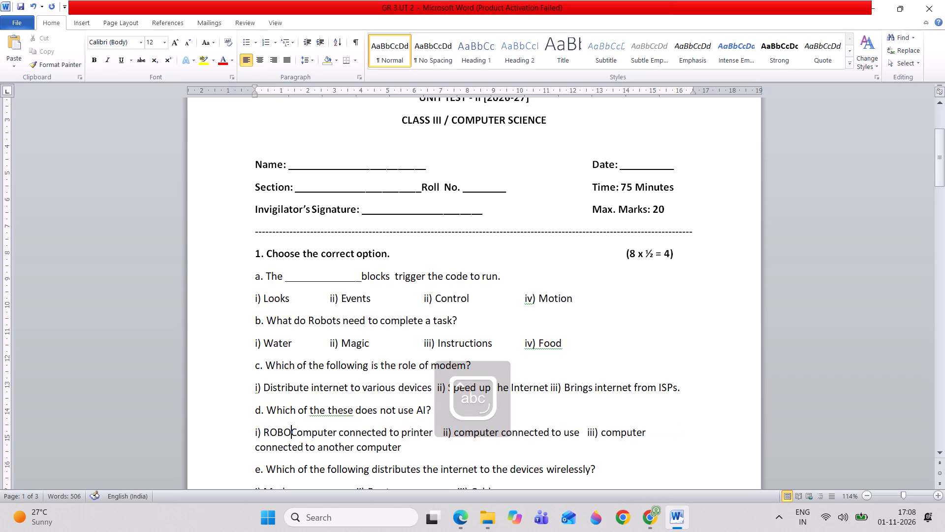
{"action": "key", "text": "BackSpace"}
{"action": "key", "text": "BackSpace"}
{"action": "key", "text": "BackSpace"}
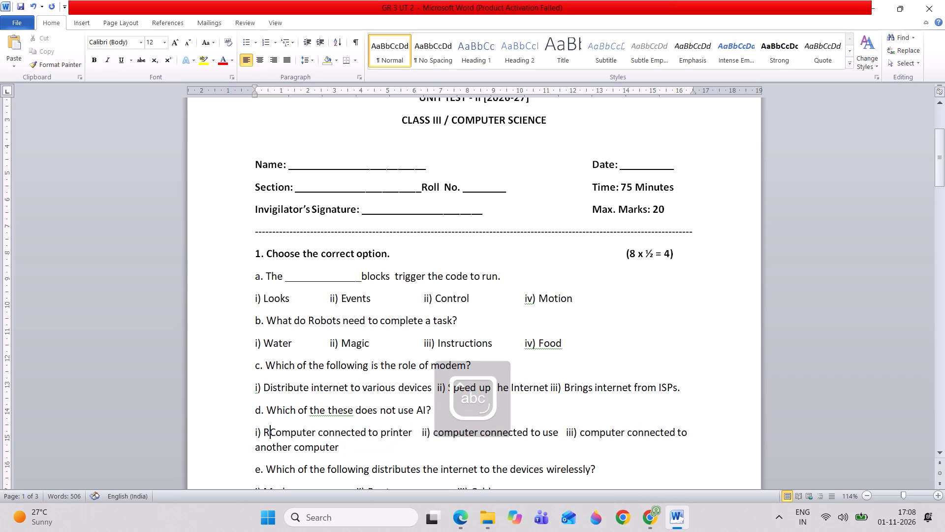
{"action": "type", "text": "obots"}
{"action": "key", "text": "Delete"}
{"action": "key", "text": "Delete"}
{"action": "key", "text": "Delete"}
{"action": "key", "text": "Delete"}
{"action": "key", "text": "Delete"}
{"action": "key", "text": "Delete"}
{"action": "key", "text": "Delete"}
{"action": "key", "text": "Delete"}
{"action": "key", "text": "Delete"}
{"action": "key", "text": "Delete"}
{"action": "key", "text": "Delete"}
{"action": "key", "text": "Delete"}
{"action": "key", "text": "Delete"}
{"action": "key", "text": "Delete"}
{"action": "key", "text": "Delete"}
{"action": "key", "text": "Delete"}
{"action": "key", "text": "Delete"}
{"action": "key", "text": "Delete"}
{"action": "key", "text": "Delete"}
{"action": "key", "text": "Delete"}
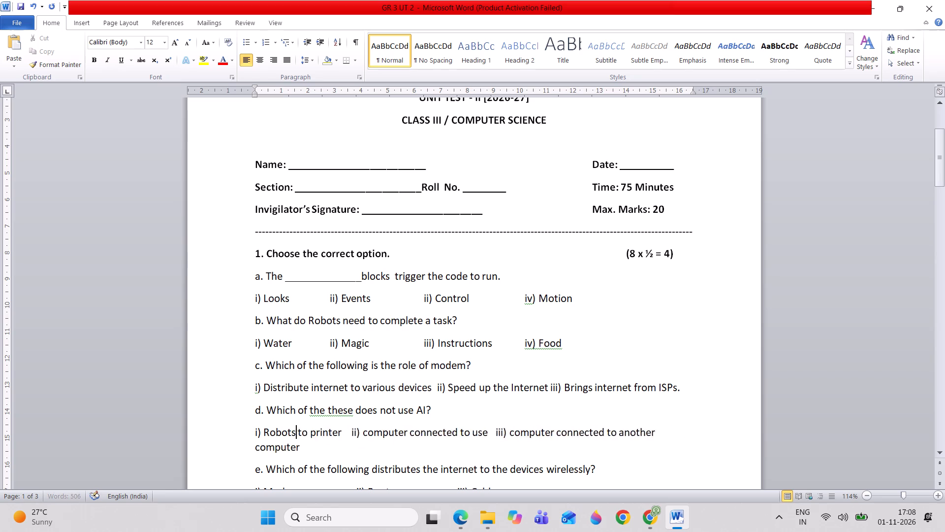
{"action": "key", "text": "Delete"}
{"action": "key", "text": "Delete"}
{"action": "key", "text": "Delete"}
{"action": "key", "text": "Delete"}
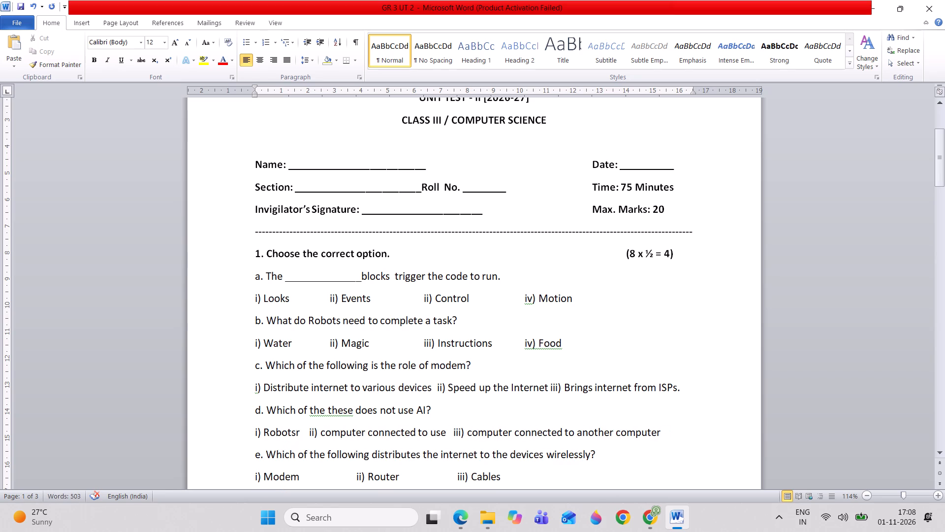
{"action": "key", "text": "Delete"}
{"action": "key", "text": "space"}
{"action": "key", "text": "space"}
{"action": "key", "text": "space"}
{"action": "key", "text": "space"}
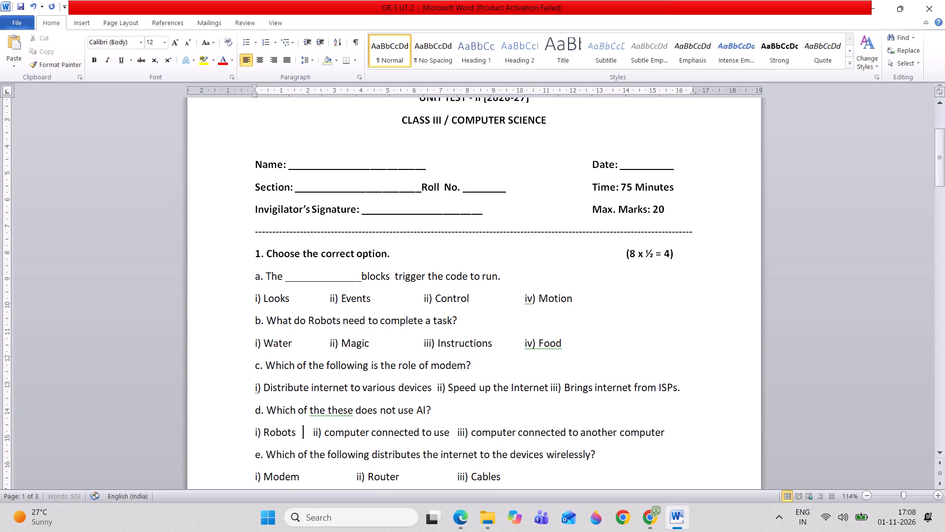
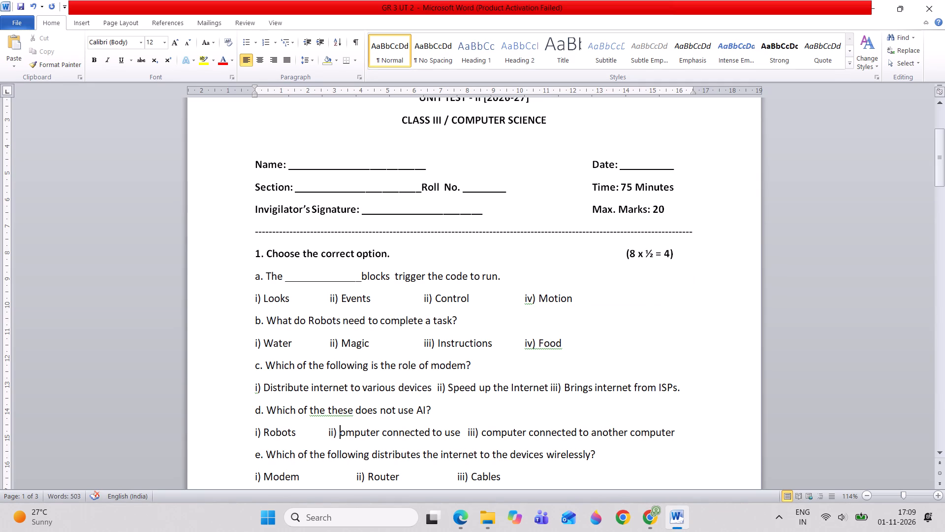
Replace question d's option ii text with "MS Paint", deleting the leftover old wording about the connected computer.
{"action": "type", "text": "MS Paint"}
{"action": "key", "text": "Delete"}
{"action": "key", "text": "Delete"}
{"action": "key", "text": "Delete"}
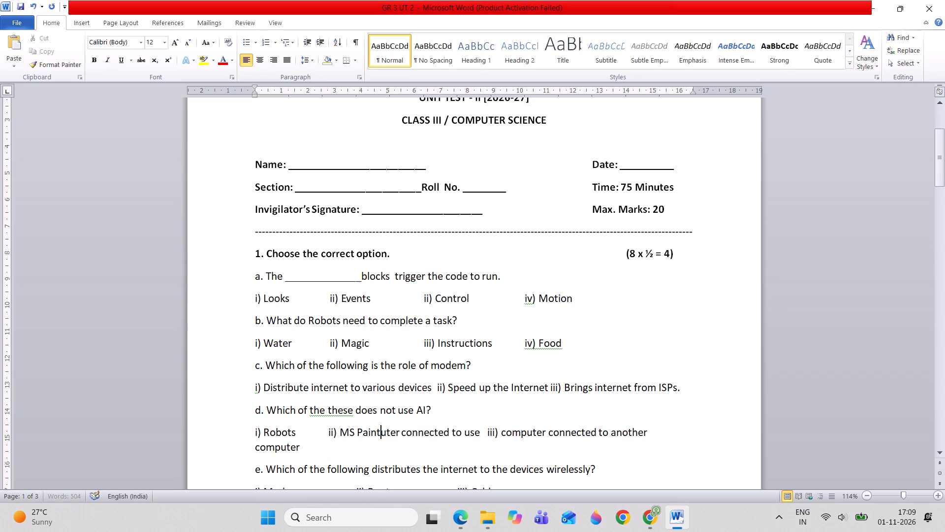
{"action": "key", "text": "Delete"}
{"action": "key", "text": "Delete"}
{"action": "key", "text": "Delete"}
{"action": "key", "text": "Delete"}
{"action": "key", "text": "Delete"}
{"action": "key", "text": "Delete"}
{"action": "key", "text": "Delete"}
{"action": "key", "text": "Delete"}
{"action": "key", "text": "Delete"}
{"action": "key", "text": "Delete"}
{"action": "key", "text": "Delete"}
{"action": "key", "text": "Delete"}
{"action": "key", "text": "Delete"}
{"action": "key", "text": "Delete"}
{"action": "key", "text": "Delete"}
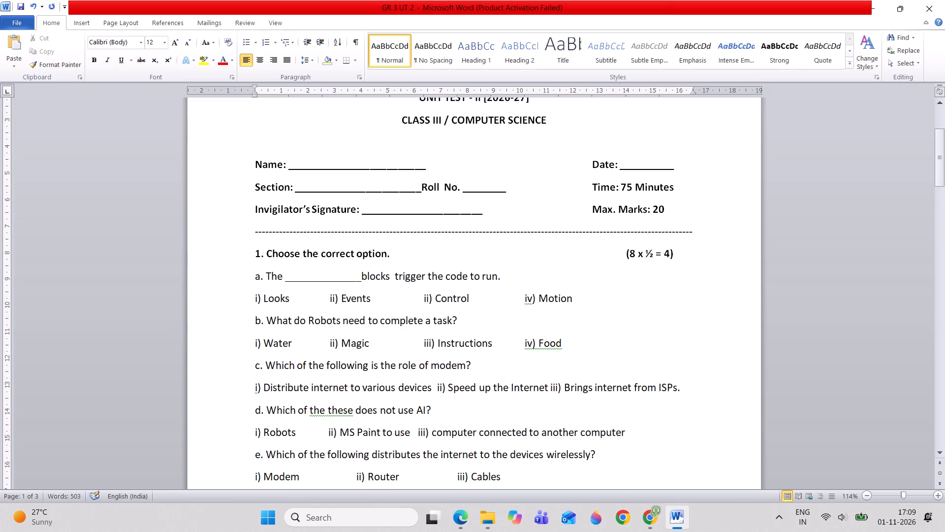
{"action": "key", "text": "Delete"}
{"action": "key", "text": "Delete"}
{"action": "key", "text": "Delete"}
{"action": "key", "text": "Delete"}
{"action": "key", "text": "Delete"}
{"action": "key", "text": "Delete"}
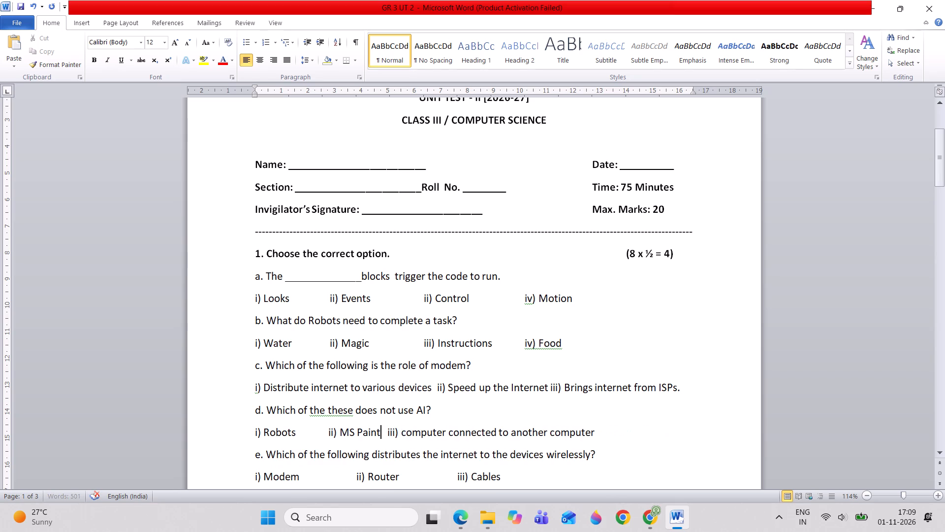
Widen the gap before option iii of question d to line it up with the third options above.
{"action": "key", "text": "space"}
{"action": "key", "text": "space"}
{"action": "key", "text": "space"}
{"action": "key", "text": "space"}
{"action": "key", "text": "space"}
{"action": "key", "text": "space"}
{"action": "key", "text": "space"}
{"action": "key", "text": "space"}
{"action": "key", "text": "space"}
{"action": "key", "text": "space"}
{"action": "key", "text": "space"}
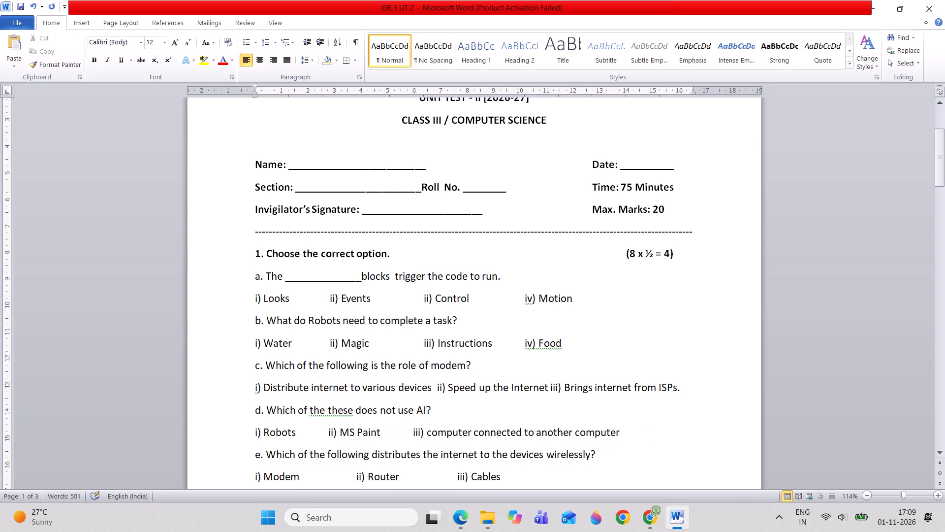
Widen the gap before question d's option iii with two more spaces to match the options above.
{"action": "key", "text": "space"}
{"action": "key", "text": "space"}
Replace question d's option iii text with "Self Driving Cars", deleting the old wording about the connected computer.
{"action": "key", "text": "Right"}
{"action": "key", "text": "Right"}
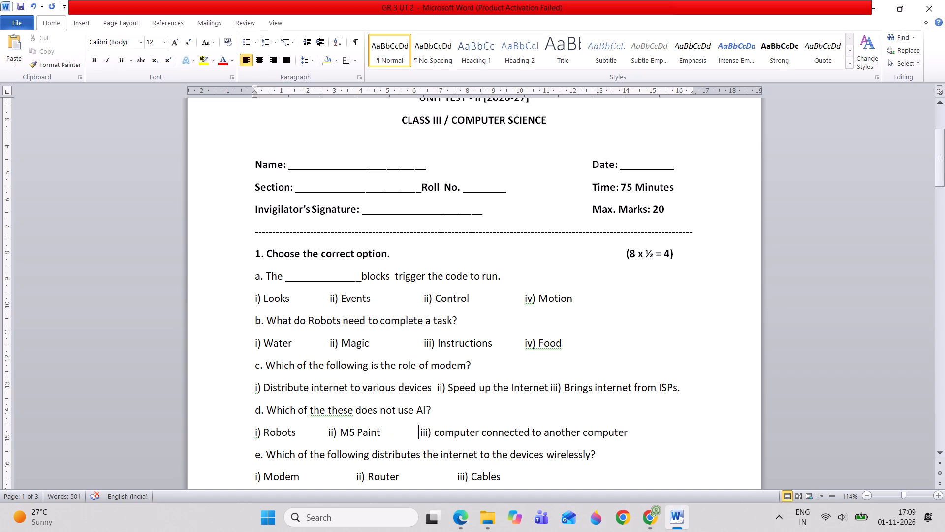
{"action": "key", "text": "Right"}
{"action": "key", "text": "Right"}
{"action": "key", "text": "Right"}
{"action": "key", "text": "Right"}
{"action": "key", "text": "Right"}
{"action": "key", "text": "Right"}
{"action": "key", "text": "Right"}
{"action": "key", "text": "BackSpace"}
{"action": "type", "text": "Self Driving Cars"}
{"action": "key", "text": "Delete"}
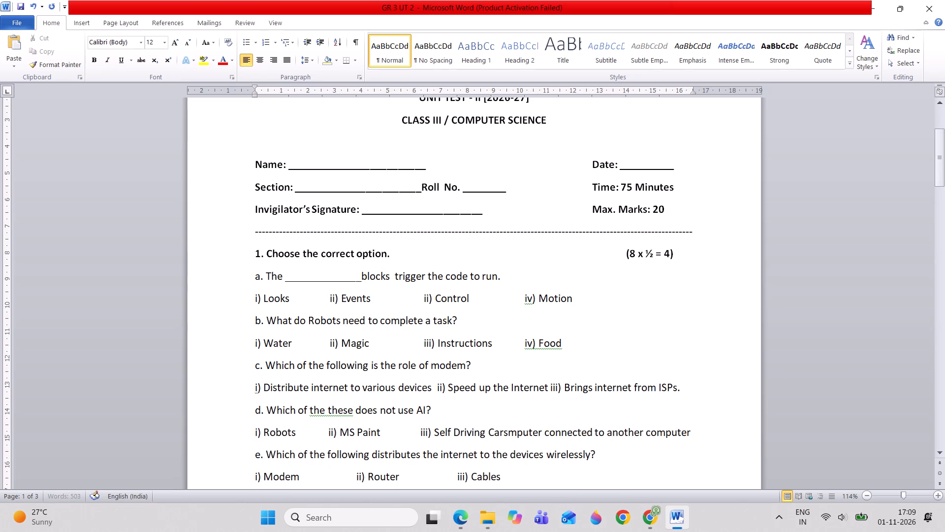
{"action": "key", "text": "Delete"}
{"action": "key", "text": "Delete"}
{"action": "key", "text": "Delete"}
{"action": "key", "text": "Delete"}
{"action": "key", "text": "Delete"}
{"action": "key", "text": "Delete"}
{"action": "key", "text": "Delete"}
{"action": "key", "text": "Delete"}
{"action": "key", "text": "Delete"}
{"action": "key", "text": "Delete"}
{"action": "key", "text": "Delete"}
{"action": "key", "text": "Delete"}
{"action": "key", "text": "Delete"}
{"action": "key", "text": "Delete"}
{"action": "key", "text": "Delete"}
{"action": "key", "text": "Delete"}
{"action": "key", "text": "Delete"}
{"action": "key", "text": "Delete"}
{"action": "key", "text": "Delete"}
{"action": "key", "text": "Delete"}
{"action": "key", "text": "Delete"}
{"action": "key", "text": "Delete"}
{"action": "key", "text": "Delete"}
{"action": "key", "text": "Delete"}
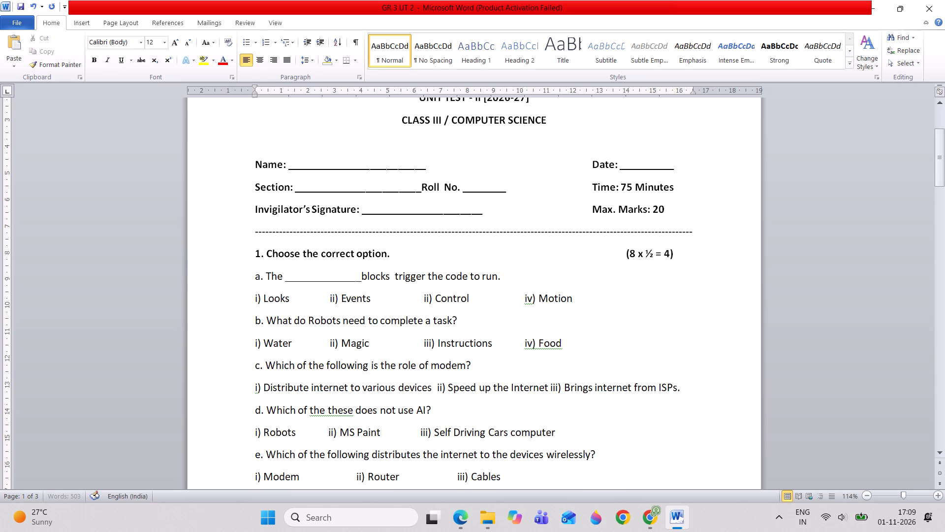
Delete the leftover word "computer" after "Self Driving Cars" in question d's option iii.
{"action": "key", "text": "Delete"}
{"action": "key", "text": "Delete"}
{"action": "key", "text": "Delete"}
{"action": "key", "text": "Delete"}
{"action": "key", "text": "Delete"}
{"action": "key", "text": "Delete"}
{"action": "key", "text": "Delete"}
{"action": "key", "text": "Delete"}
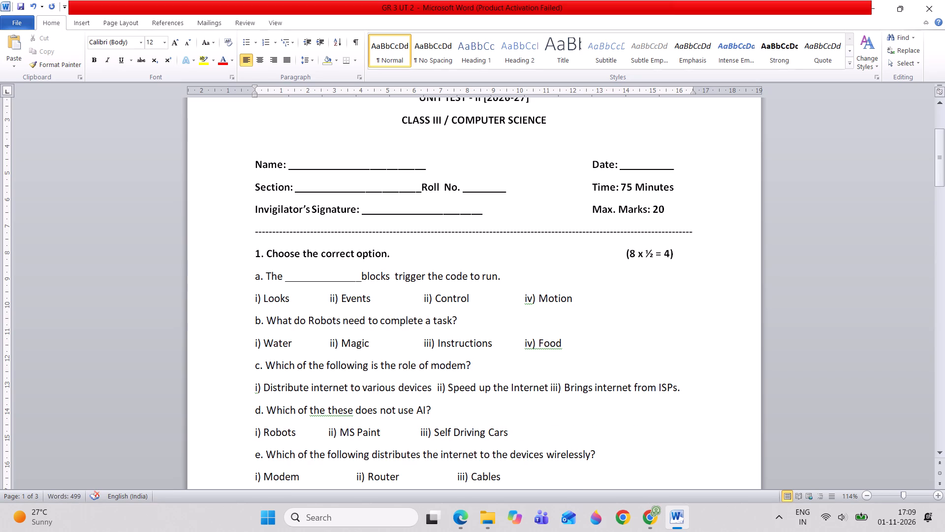
Add a fourth option "iv) Alexa" to question d, separated from option iii by a gap of 16 spaces.
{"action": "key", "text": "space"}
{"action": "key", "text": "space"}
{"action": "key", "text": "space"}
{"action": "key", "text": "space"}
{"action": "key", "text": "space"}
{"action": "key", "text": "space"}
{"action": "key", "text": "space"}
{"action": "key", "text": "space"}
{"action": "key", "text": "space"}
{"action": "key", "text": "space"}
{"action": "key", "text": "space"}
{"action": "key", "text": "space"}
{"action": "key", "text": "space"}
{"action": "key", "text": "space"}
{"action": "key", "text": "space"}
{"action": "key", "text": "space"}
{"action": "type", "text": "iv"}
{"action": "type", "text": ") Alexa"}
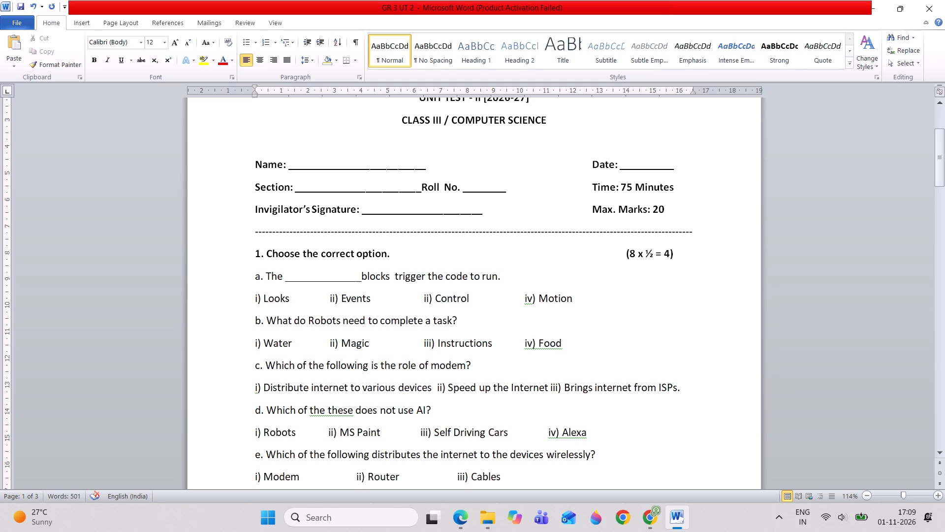
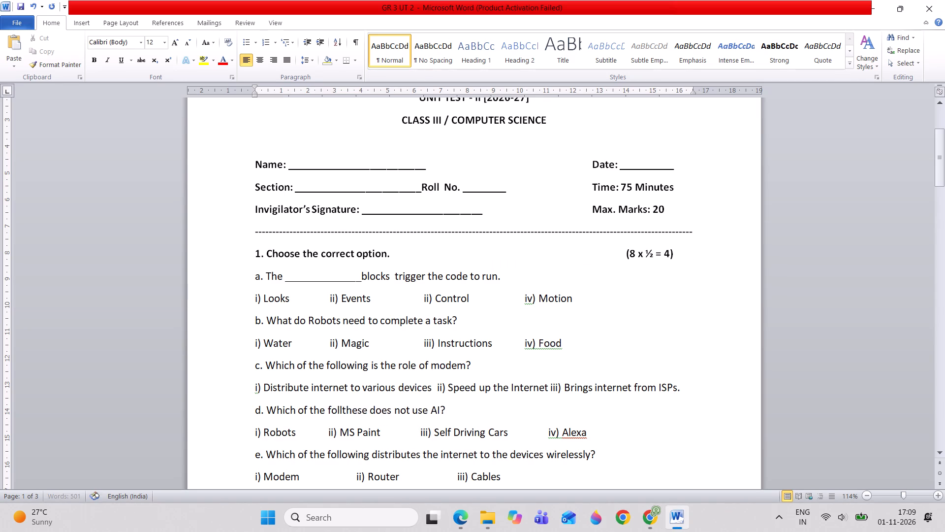
Replace "these" with "following" in question d so it reads "Which of the following does not use AI?".
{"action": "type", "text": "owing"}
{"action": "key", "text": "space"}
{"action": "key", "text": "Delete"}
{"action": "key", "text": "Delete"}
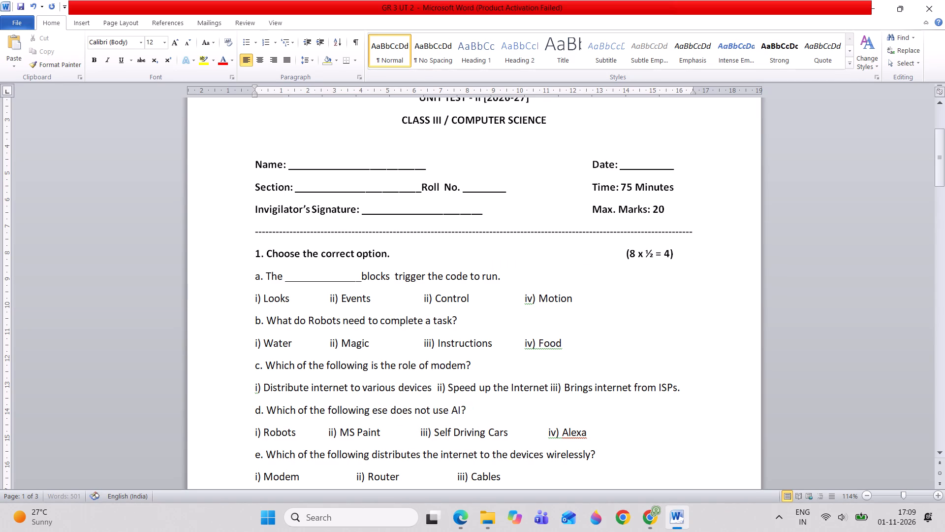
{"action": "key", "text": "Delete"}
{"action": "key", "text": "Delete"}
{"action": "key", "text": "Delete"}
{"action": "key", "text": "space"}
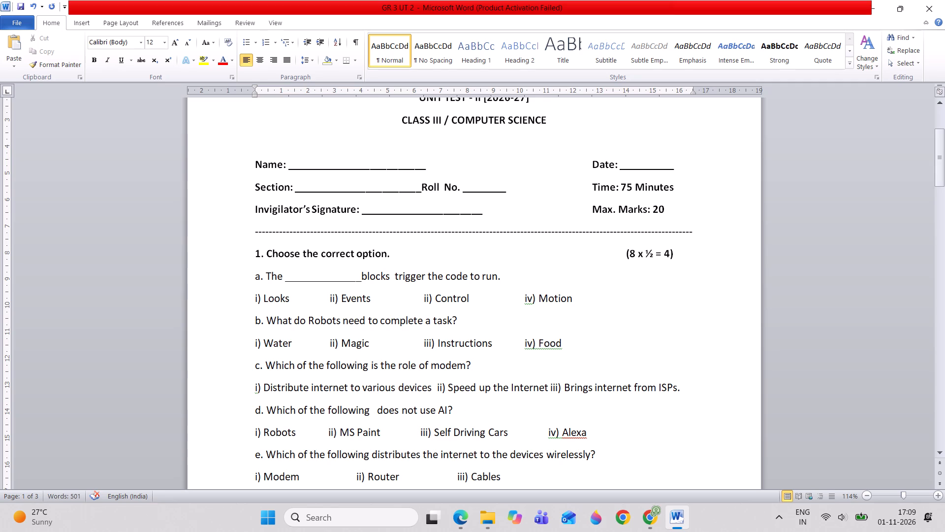
Replace question d's option i text with "Alexa", deleting the old word.
{"action": "left_click", "coordinate": [266, 430]}
{"action": "type", "text": "Alexa"}
{"action": "key", "text": "Delete"}
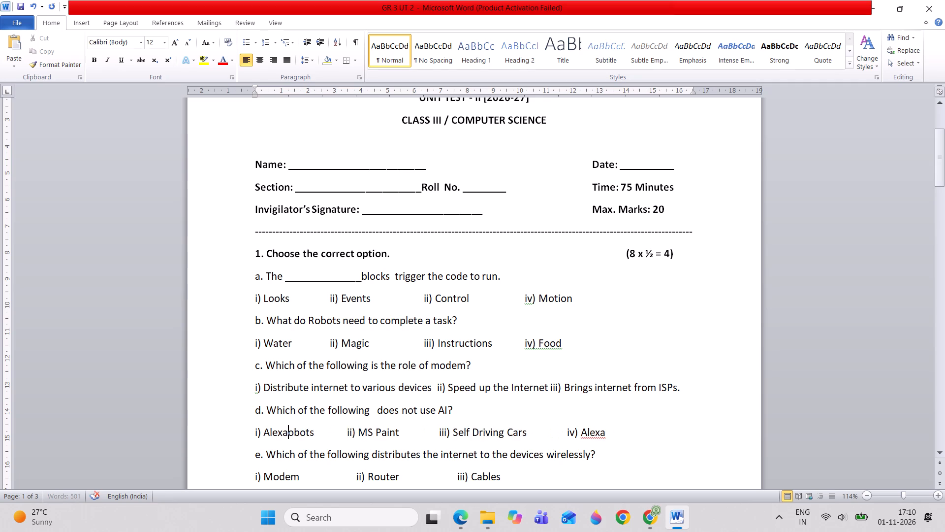
{"action": "key", "text": "Delete"}
{"action": "key", "text": "Delete"}
{"action": "key", "text": "Delete"}
{"action": "key", "text": "Delete"}
{"action": "key", "text": "Delete"}
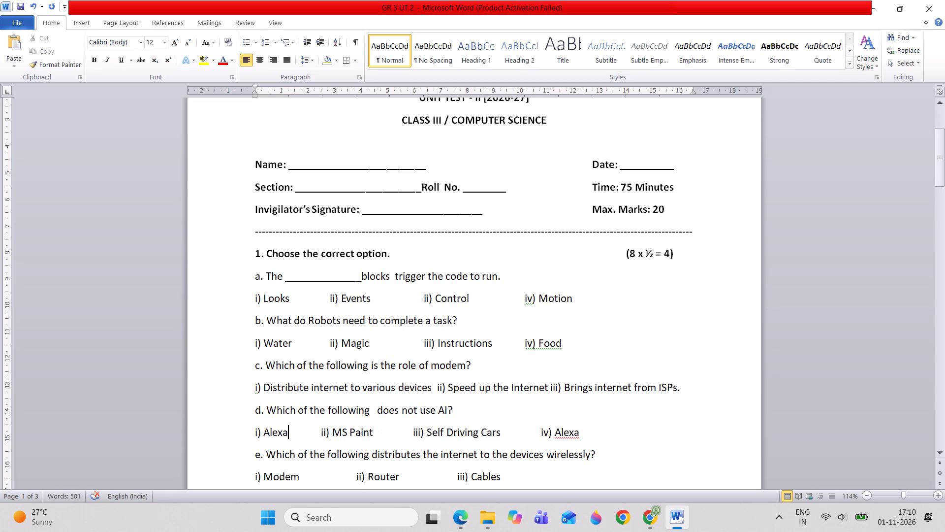
Replace question d's option iv text with "Robot".
{"action": "left_click", "coordinate": [560, 432]}
{"action": "key", "text": "BackSpace"}
{"action": "type", "text": "Robot"}
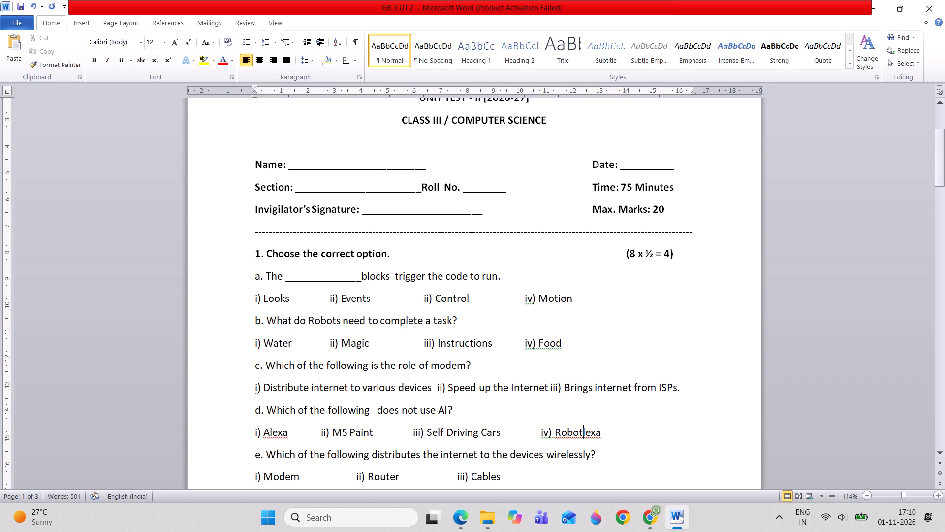
Remove the leftover letters after "Robot" in question d's option iv.
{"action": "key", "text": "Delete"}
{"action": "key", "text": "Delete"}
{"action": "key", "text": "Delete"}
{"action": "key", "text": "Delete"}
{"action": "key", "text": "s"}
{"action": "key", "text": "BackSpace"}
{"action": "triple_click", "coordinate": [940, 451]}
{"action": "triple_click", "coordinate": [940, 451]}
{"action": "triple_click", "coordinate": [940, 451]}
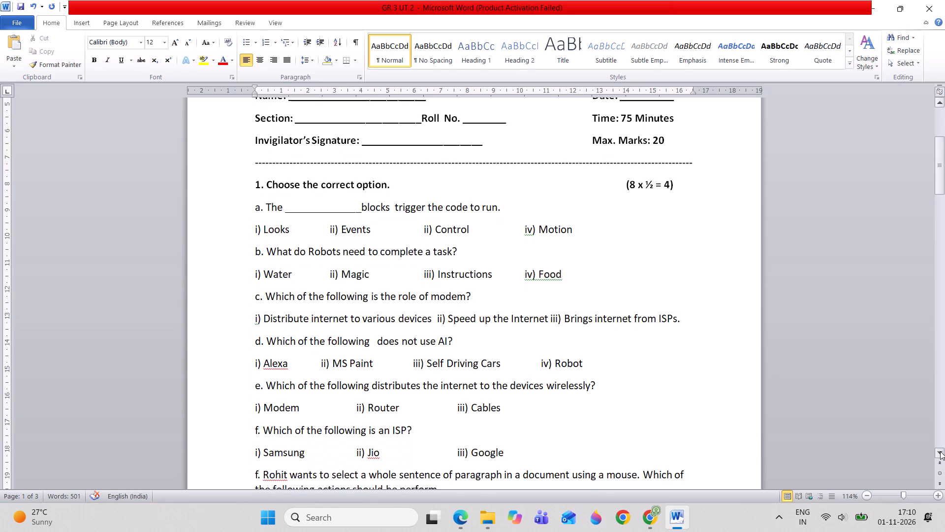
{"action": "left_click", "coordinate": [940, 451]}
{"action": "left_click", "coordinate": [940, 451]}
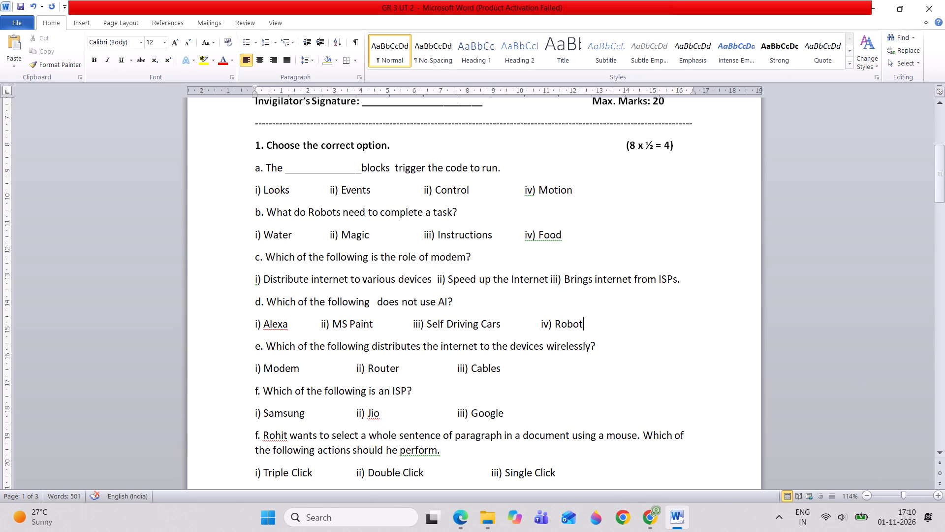
Switch to File Explorer and open the "25-26 NL" folder on the Desktop.
{"action": "left_click", "coordinate": [484, 512]}
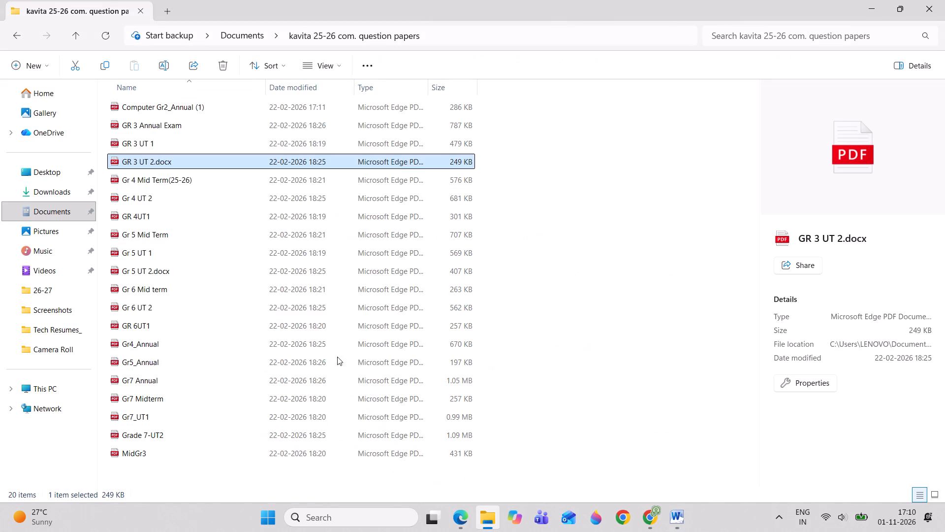
{"action": "left_click", "coordinate": [56, 166]}
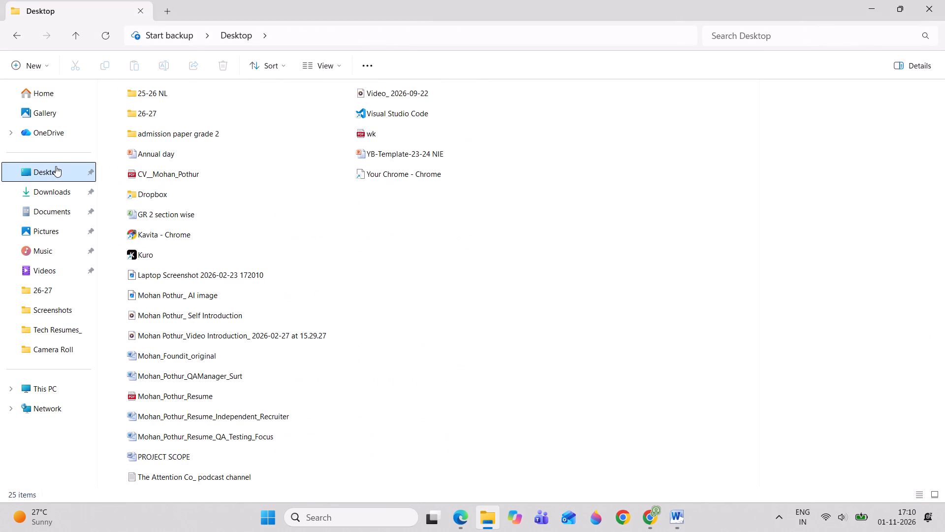
{"action": "double_click", "coordinate": [160, 97]}
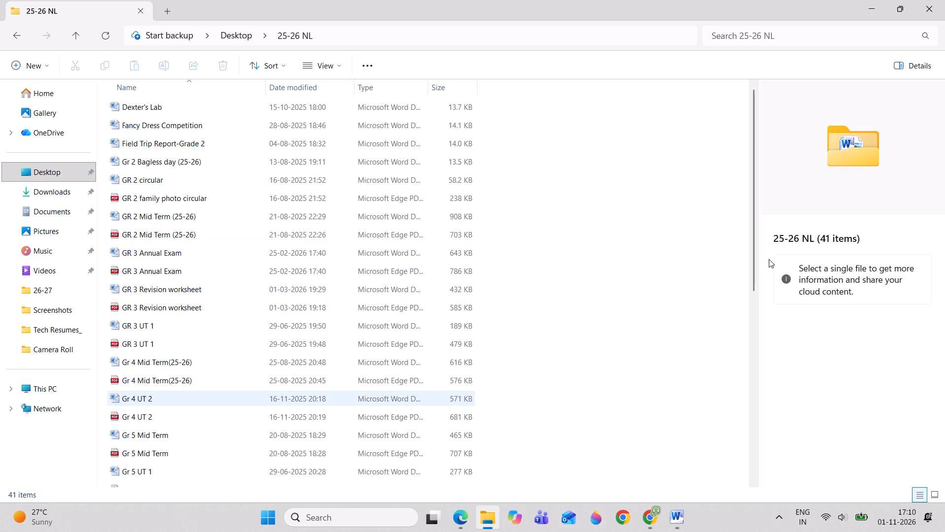
Find and open the GR 3 Annual Exam Word document in the 25-26 NL folder.
{"action": "left_click_drag", "start_coordinate": [752, 282], "coordinate": [754, 303]}
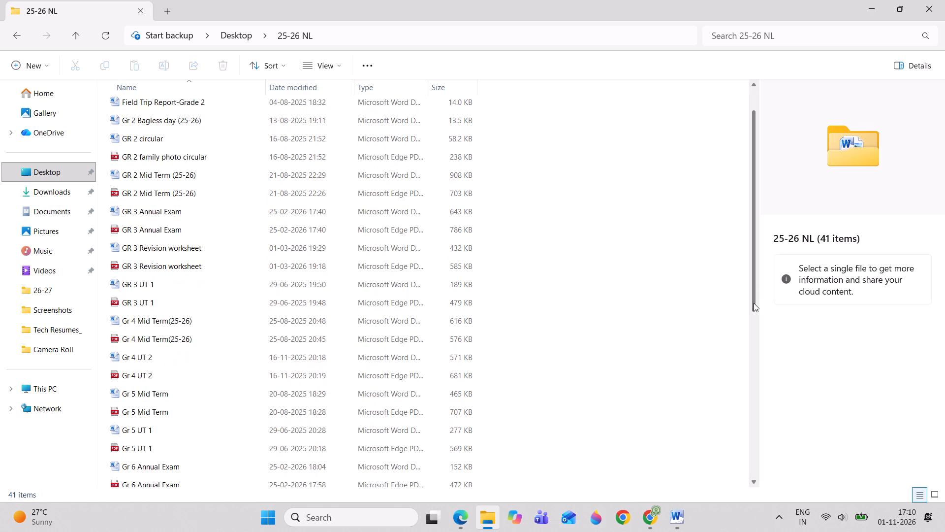
{"action": "left_click_drag", "start_coordinate": [754, 303], "coordinate": [724, 440]}
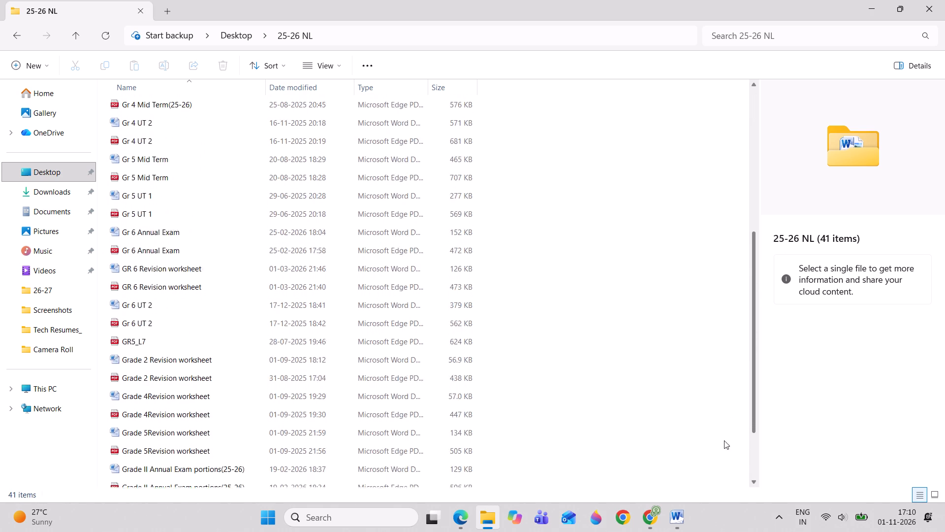
{"action": "left_click_drag", "start_coordinate": [724, 440], "coordinate": [707, 432]}
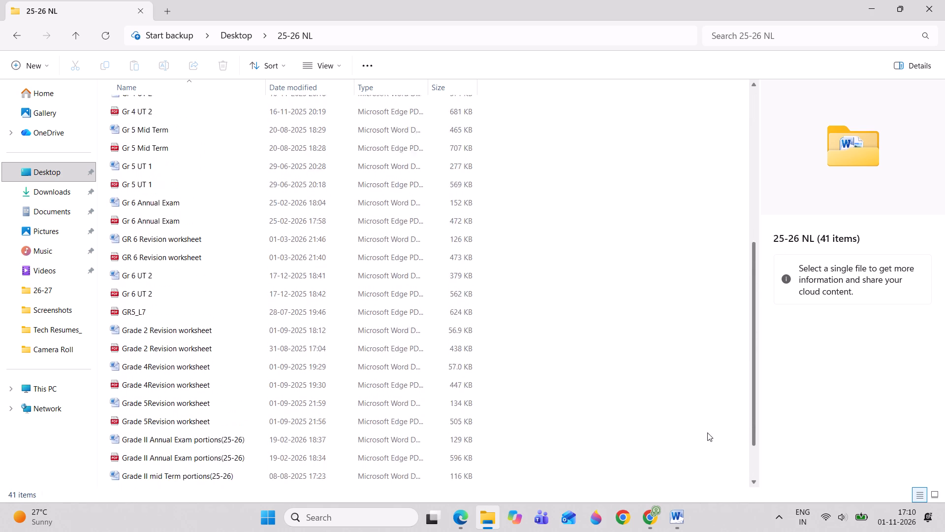
{"action": "left_click_drag", "start_coordinate": [707, 432], "coordinate": [689, 345]}
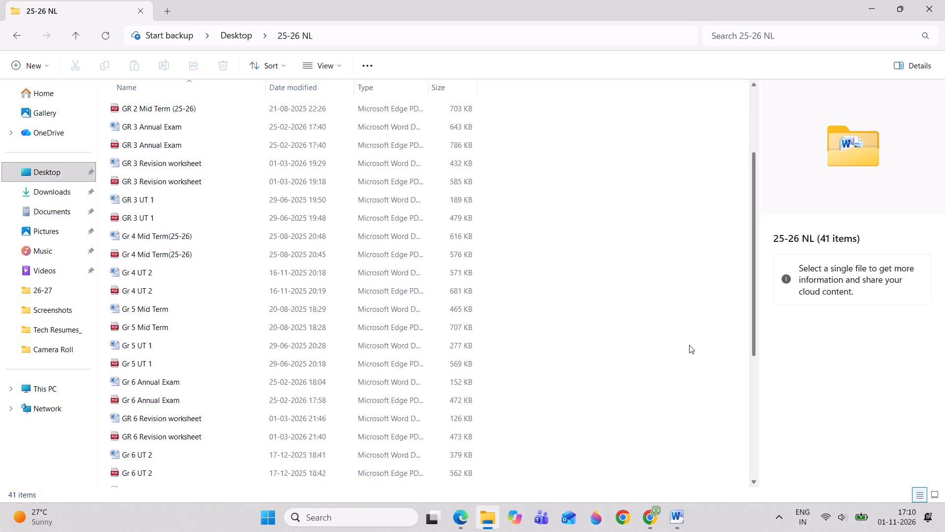
{"action": "left_click_drag", "start_coordinate": [689, 345], "coordinate": [687, 339]}
{"action": "double_click", "coordinate": [181, 145]}
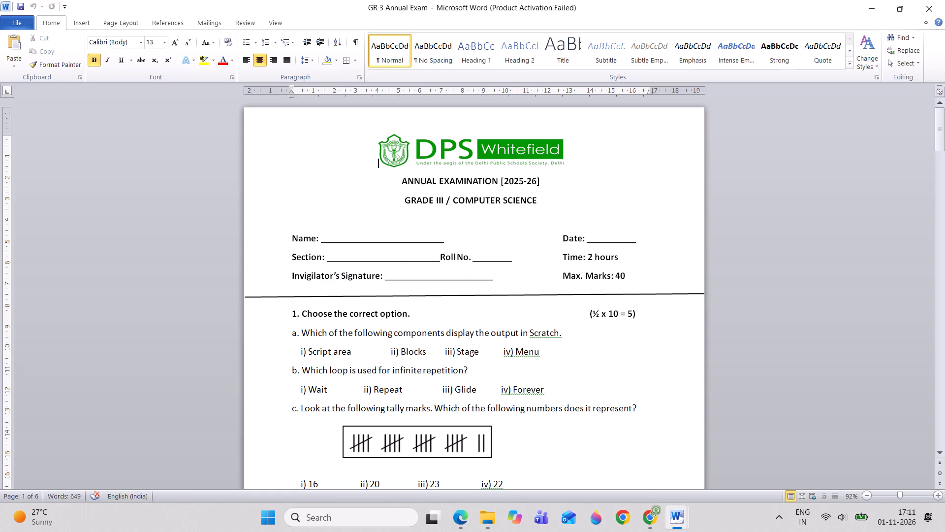
Copy the Annual Exam's question a about Scratch output over question c's text in GR 3 UT 2, keeping the options on their own line.
{"action": "left_click_drag", "start_coordinate": [302, 334], "coordinate": [556, 341]}
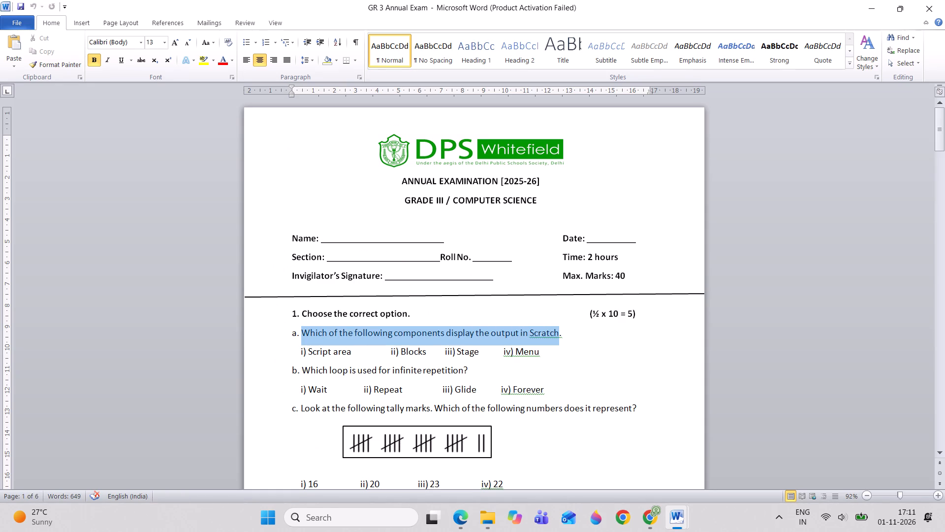
{"action": "left_click_drag", "start_coordinate": [556, 341], "coordinate": [558, 341]}
{"action": "key", "text": "ctrl+c"}
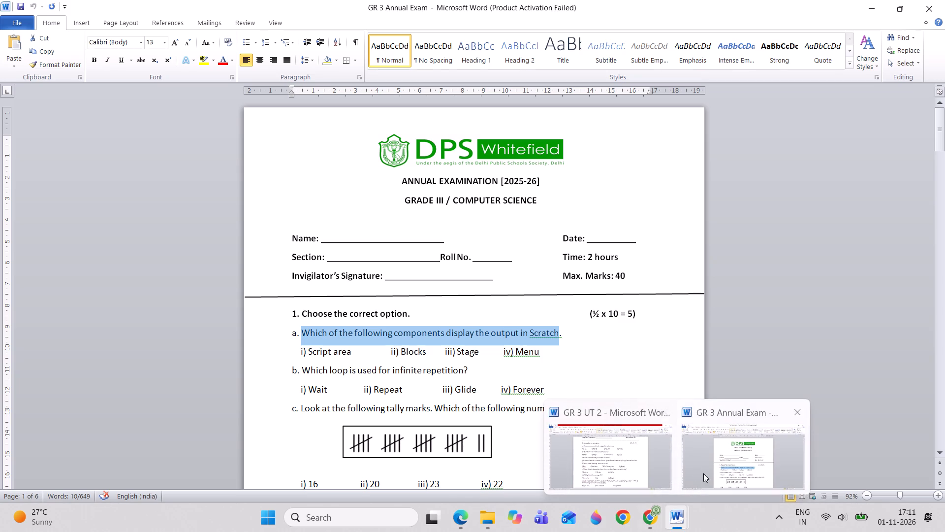
{"action": "left_click", "coordinate": [710, 475]}
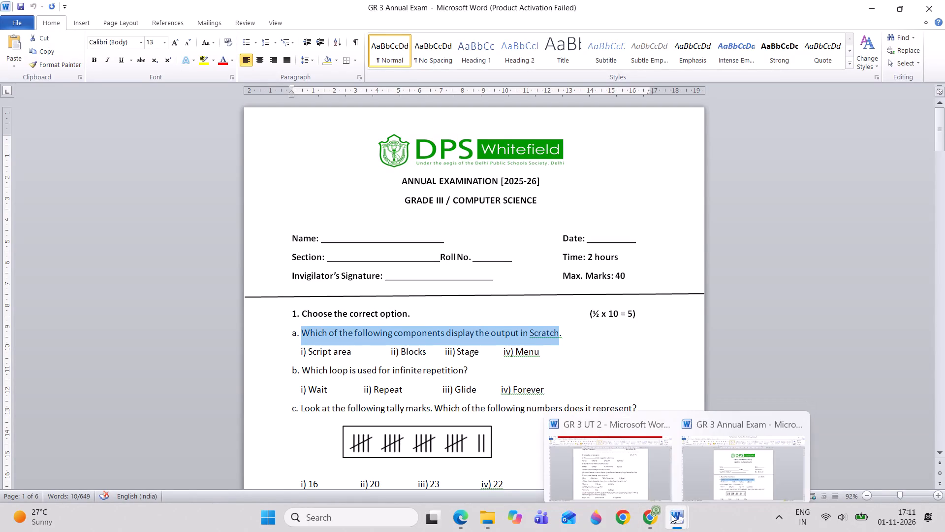
{"action": "left_click", "coordinate": [619, 470]}
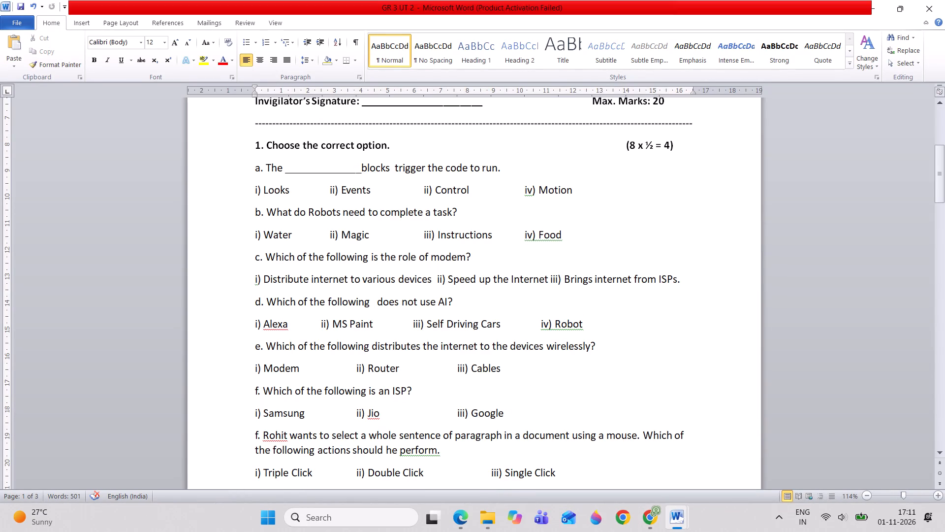
{"action": "left_click_drag", "start_coordinate": [268, 256], "coordinate": [487, 260]}
{"action": "key", "text": "ctrl+v"}
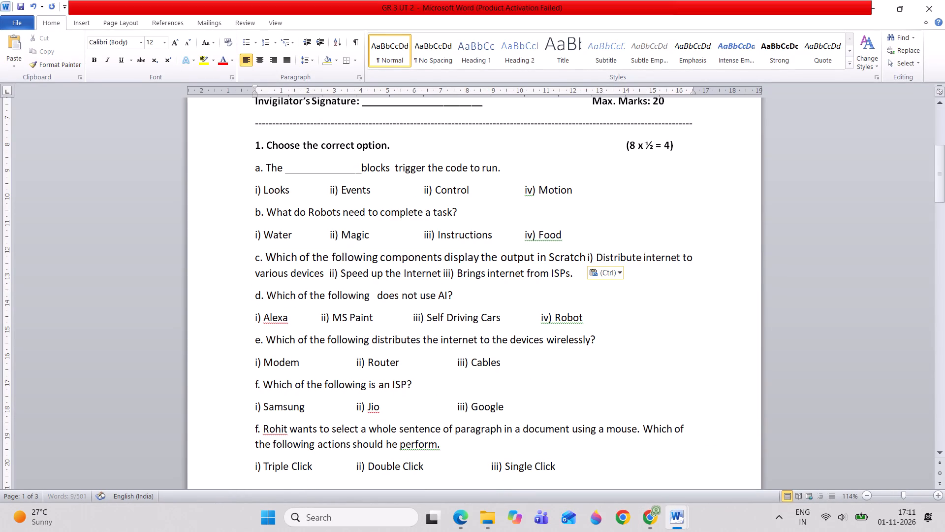
{"action": "key", "text": "Return"}
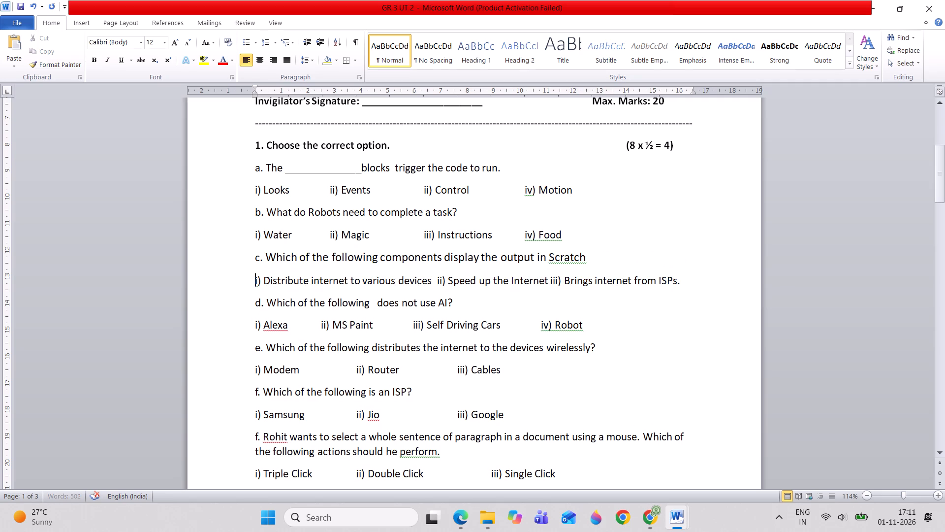
Set the font size of question c's pasted text to 12.
{"action": "left_click", "coordinate": [327, 256]}
{"action": "left_click_drag", "start_coordinate": [266, 261], "coordinate": [589, 263]}
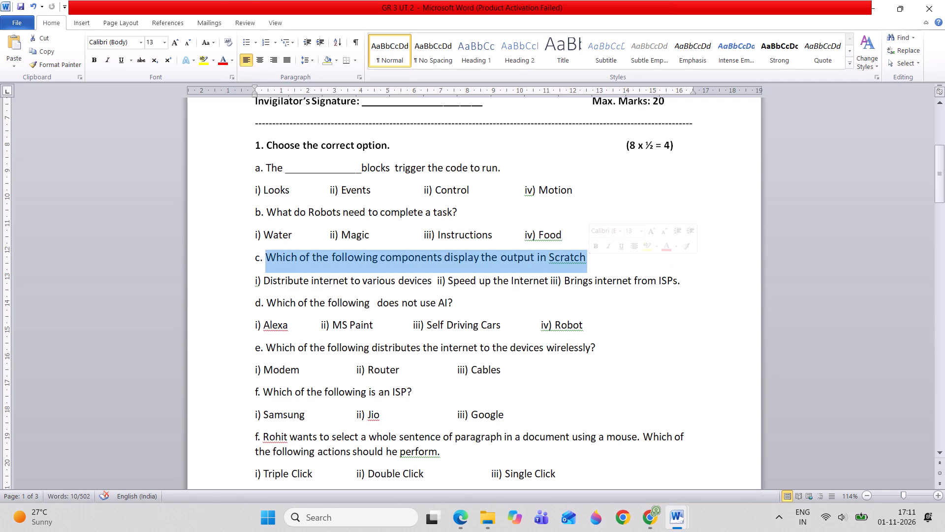
{"action": "left_click", "coordinate": [157, 41]}
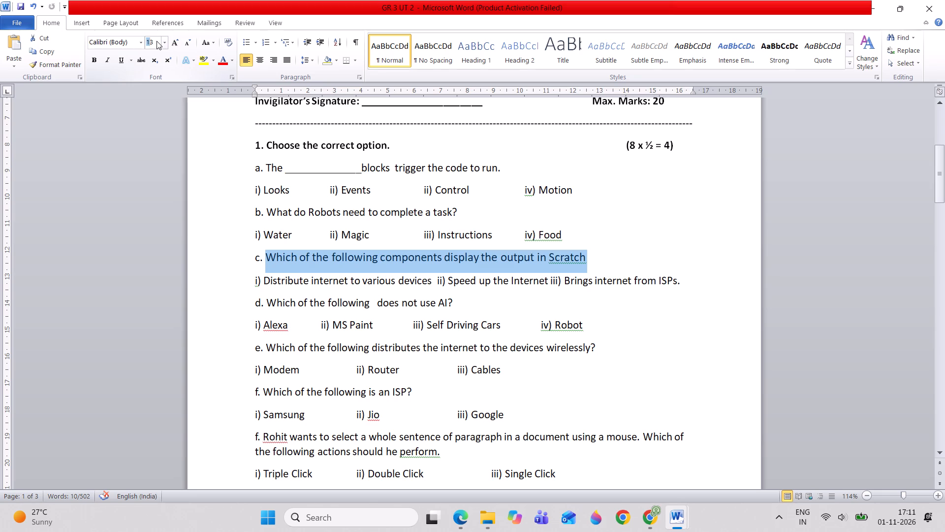
{"action": "type", "text": "12"}
{"action": "key", "text": "Return"}
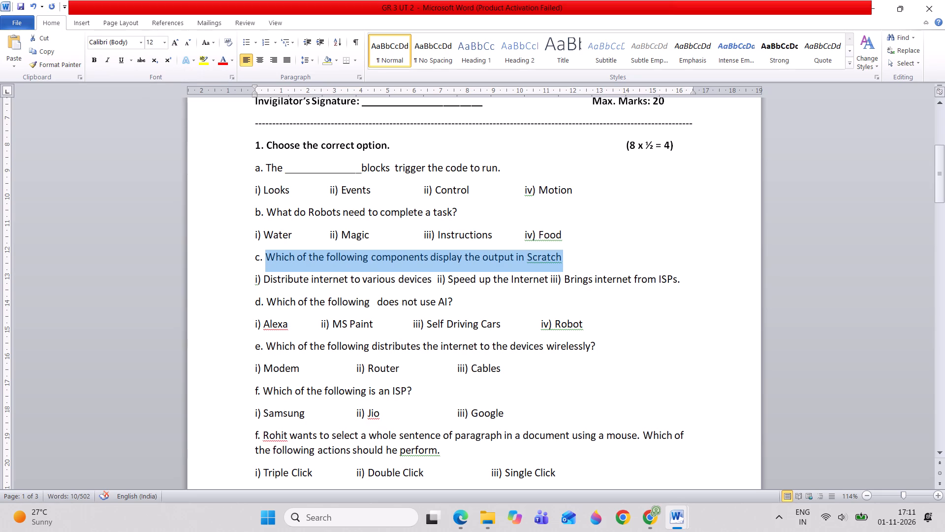
Add a question mark at the end of question c.
{"action": "left_click", "coordinate": [567, 261]}
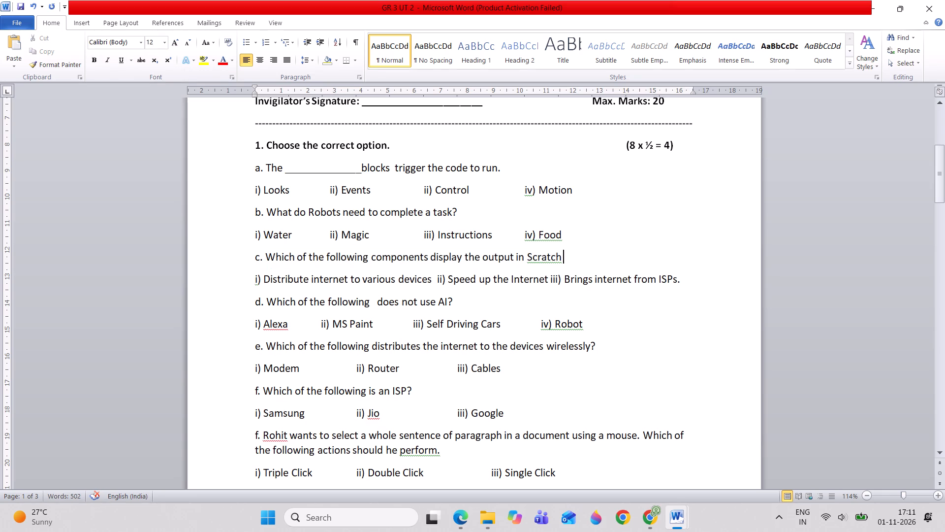
{"action": "key", "text": "shift+question"}
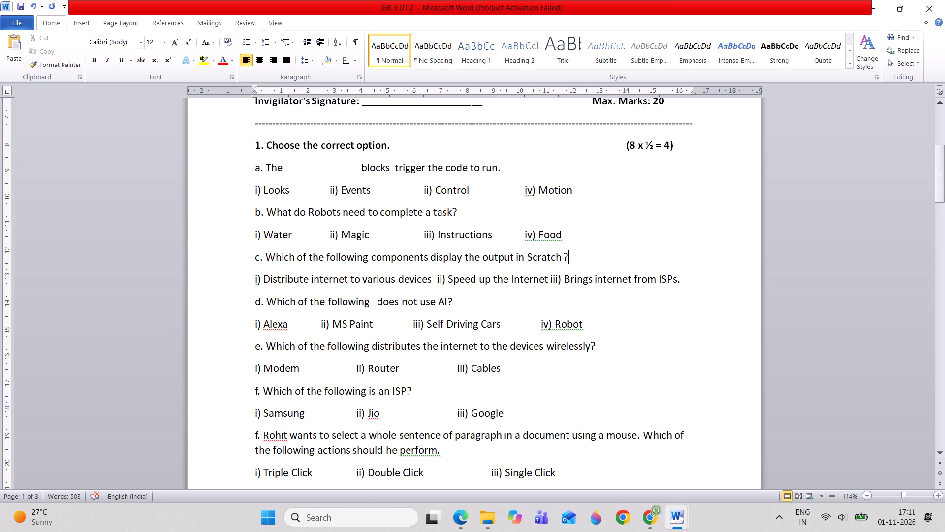
Copy the four options Script area, Blocks, Stage and Menu from the Annual Exam to the end of question c's options line in GR 3 UT 2.
{"action": "key", "text": "alt+Tab"}
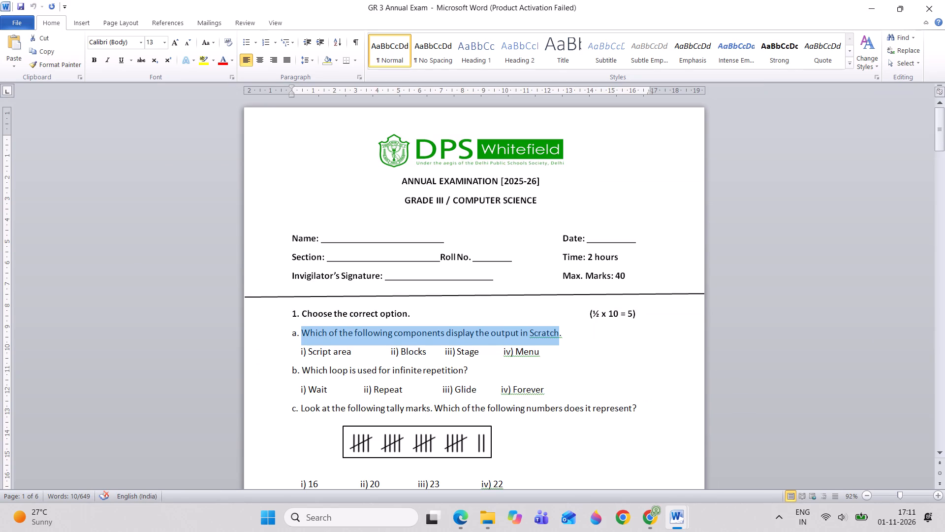
{"action": "left_click", "coordinate": [300, 352]}
{"action": "left_click_drag", "start_coordinate": [300, 352], "coordinate": [485, 346]}
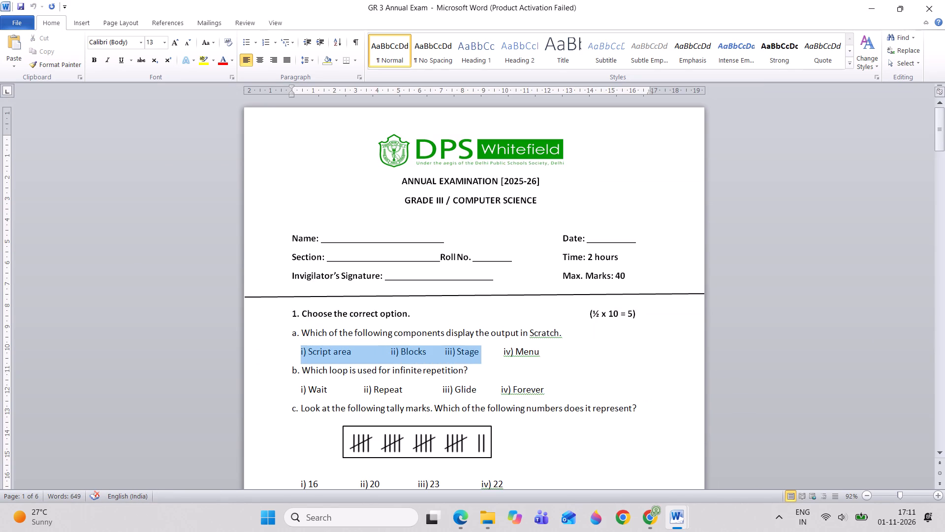
{"action": "left_click_drag", "start_coordinate": [485, 346], "coordinate": [560, 347]}
{"action": "key", "text": "ctrl+c"}
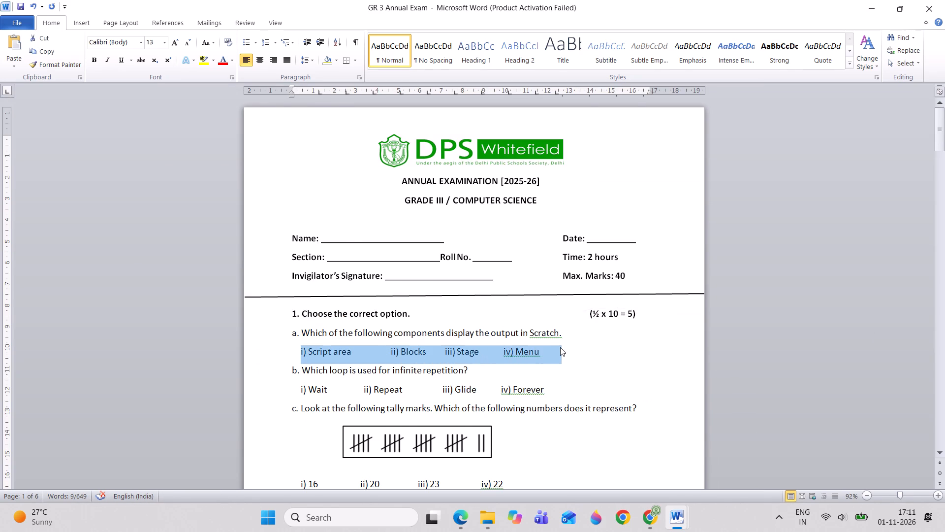
{"action": "key", "text": "alt+Tab"}
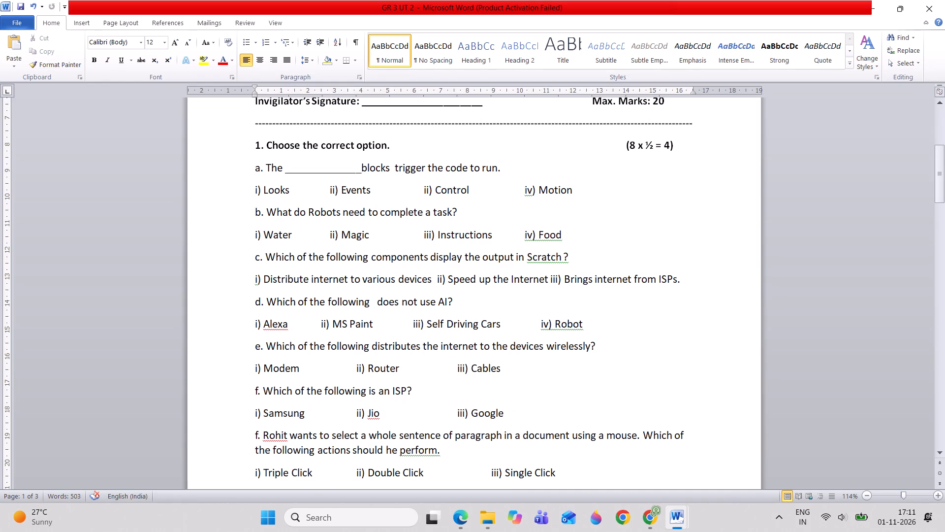
{"action": "left_click_drag", "start_coordinate": [263, 280], "coordinate": [686, 282]}
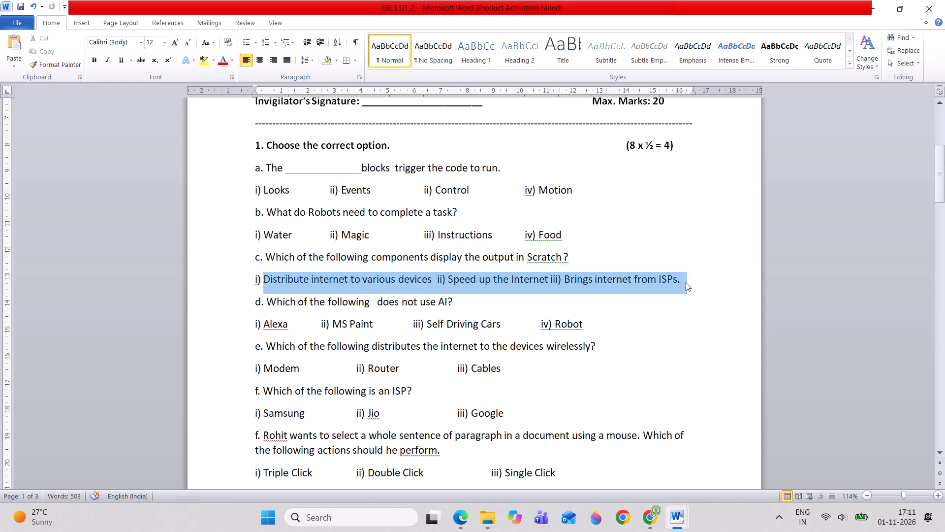
{"action": "left_click", "coordinate": [686, 282], "text": "ctrl"}
{"action": "key", "text": "ctrl+v"}
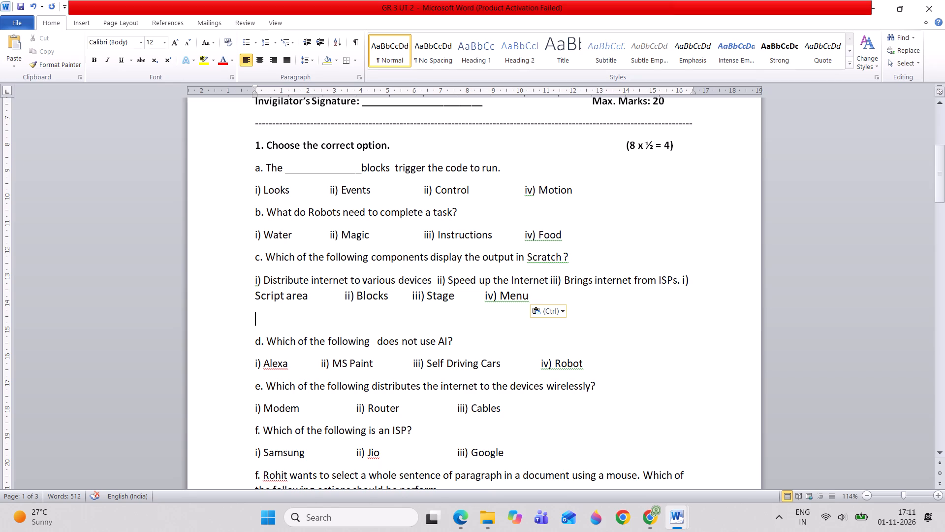
Delete question c's old modem options and the duplicate "i)" numbering, and select the remaining options line.
{"action": "left_click_drag", "start_coordinate": [266, 279], "coordinate": [658, 275]}
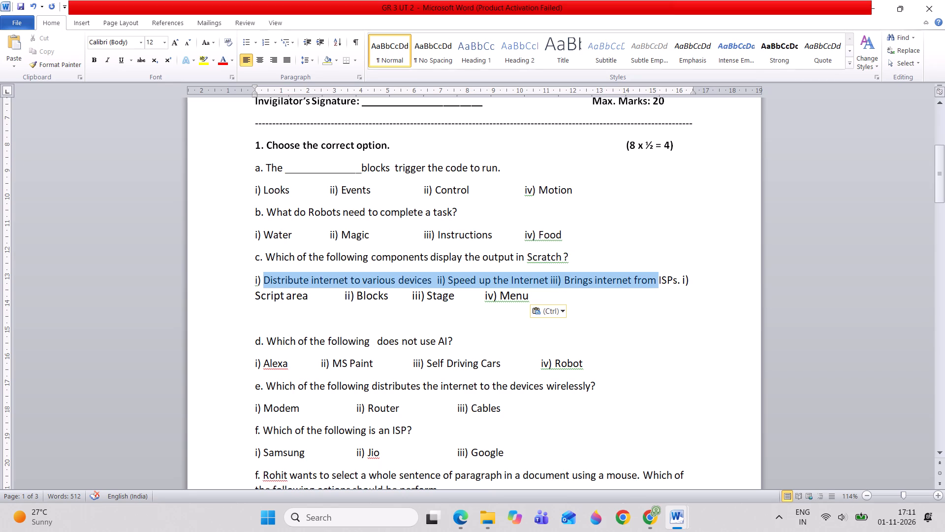
{"action": "left_click_drag", "start_coordinate": [658, 275], "coordinate": [674, 277]}
{"action": "key", "text": "Delete"}
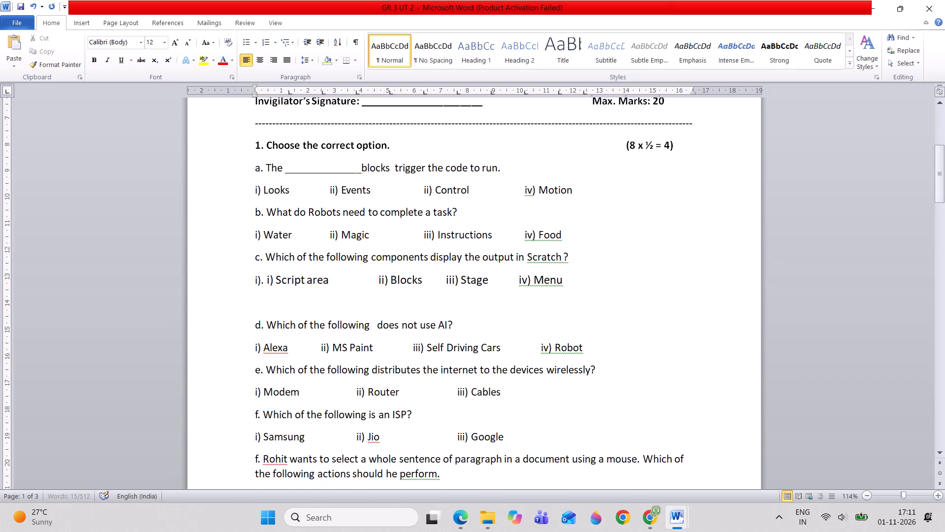
{"action": "key", "text": "Delete"}
{"action": "key", "text": "Delete"}
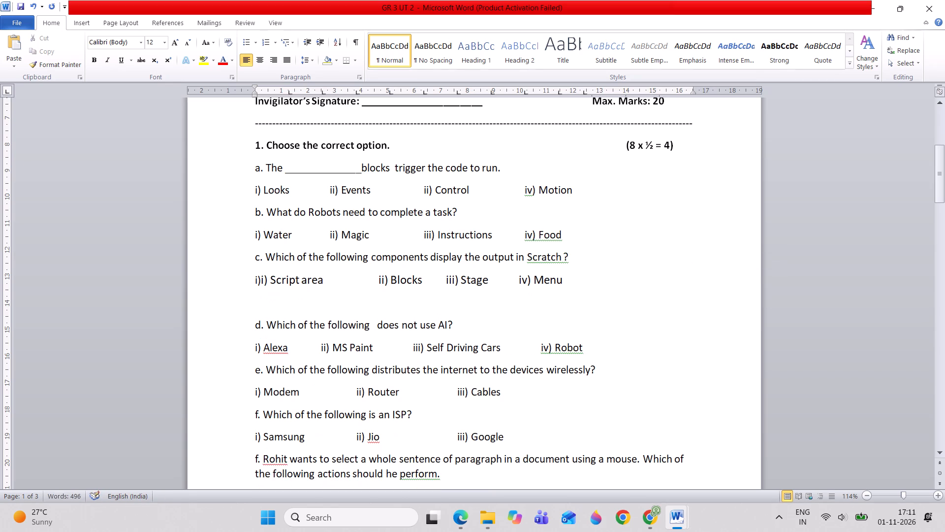
{"action": "key", "text": "Delete"}
{"action": "key", "text": "Delete"}
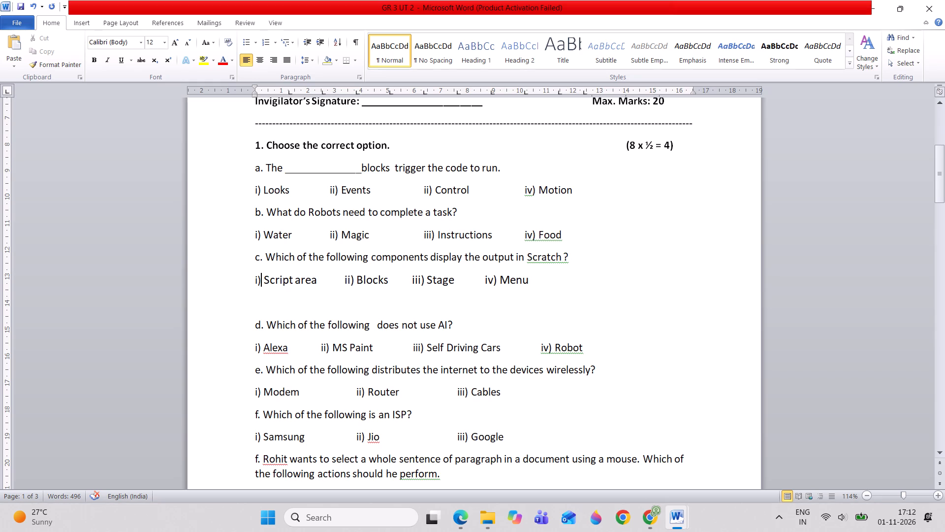
{"action": "left_click_drag", "start_coordinate": [254, 283], "coordinate": [572, 291]}
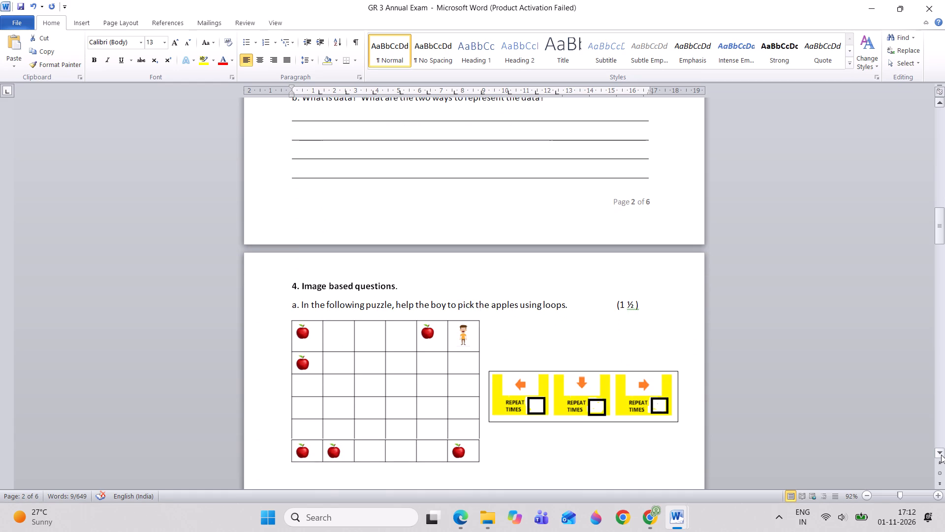
Find question 7 in the GR 3 Annual Exam and copy its labelled Scratch window picture.
{"action": "key", "text": "Down"}
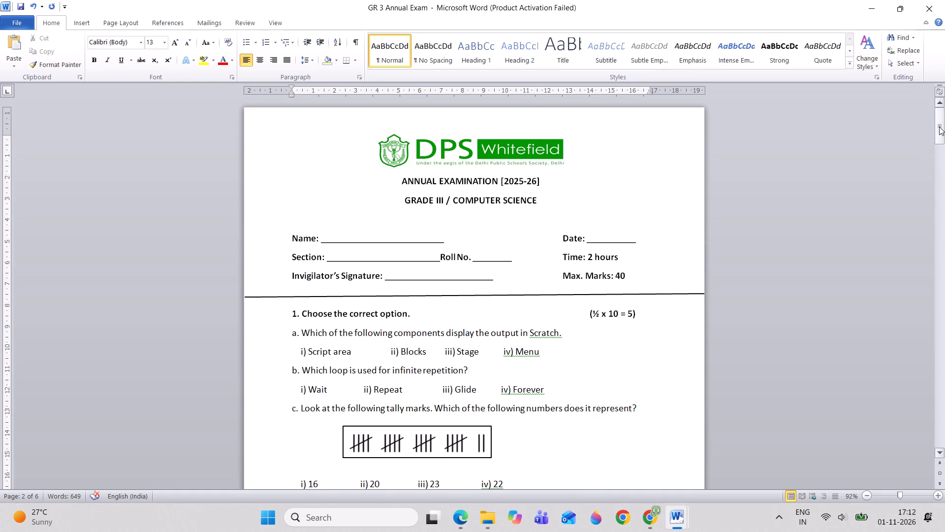
{"action": "left_click_drag", "start_coordinate": [939, 127], "coordinate": [932, 312]}
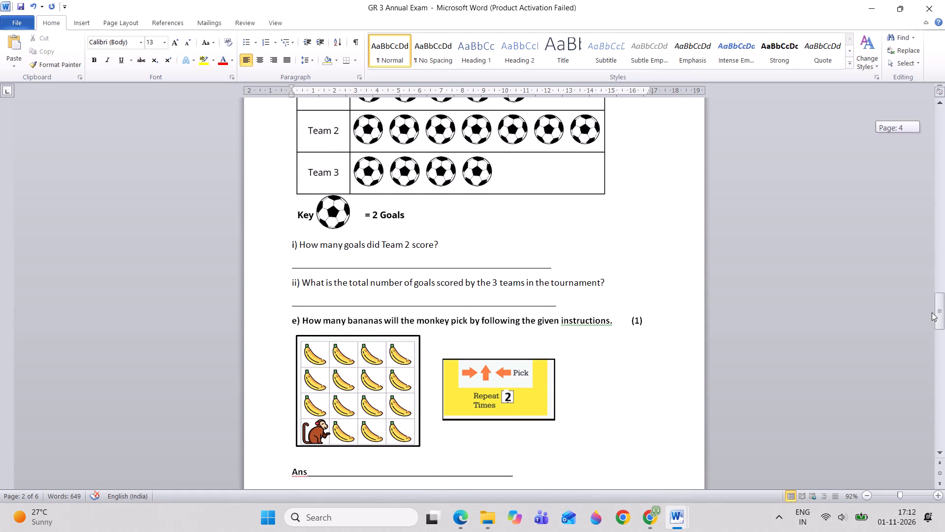
{"action": "left_click_drag", "start_coordinate": [932, 312], "coordinate": [924, 332]}
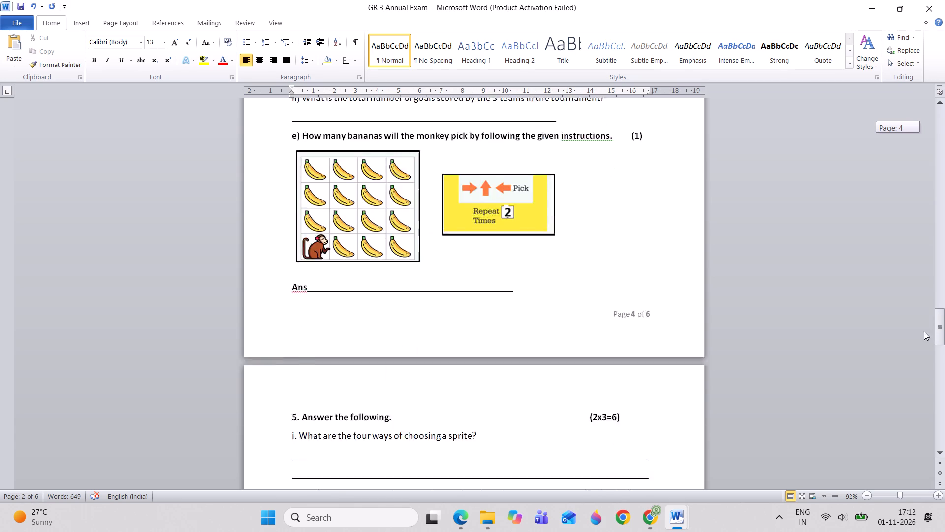
{"action": "left_click_drag", "start_coordinate": [924, 332], "coordinate": [919, 346]}
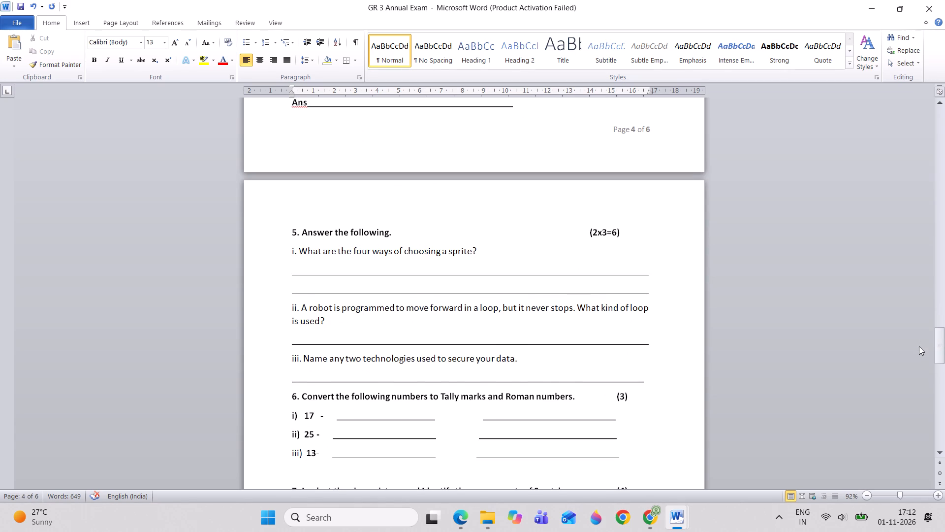
{"action": "left_click_drag", "start_coordinate": [943, 343], "coordinate": [944, 359]}
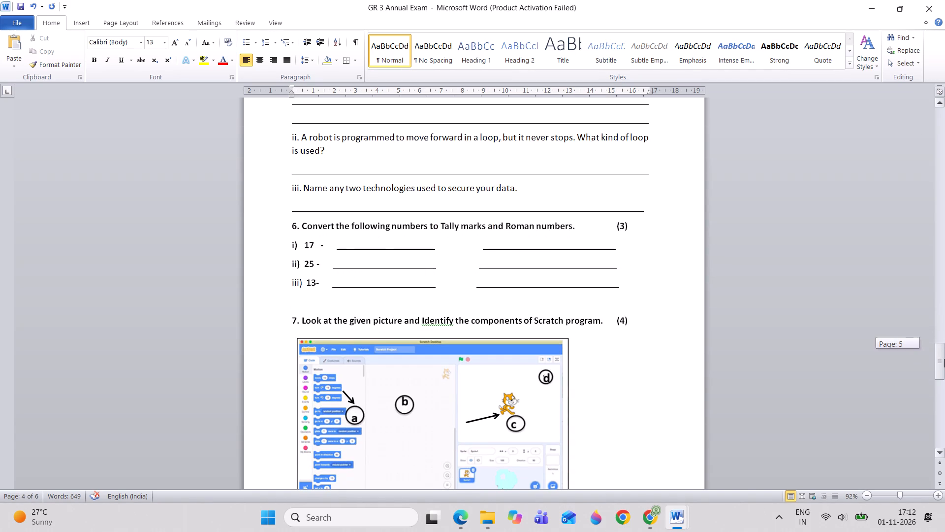
{"action": "left_click_drag", "start_coordinate": [944, 359], "coordinate": [940, 370]}
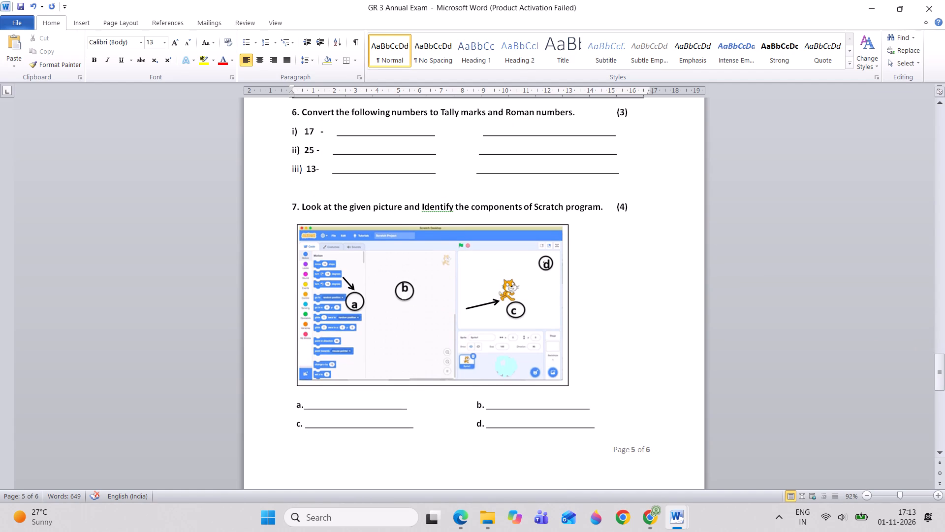
{"action": "left_click", "coordinate": [394, 299]}
{"action": "key", "text": "ctrl+c"}
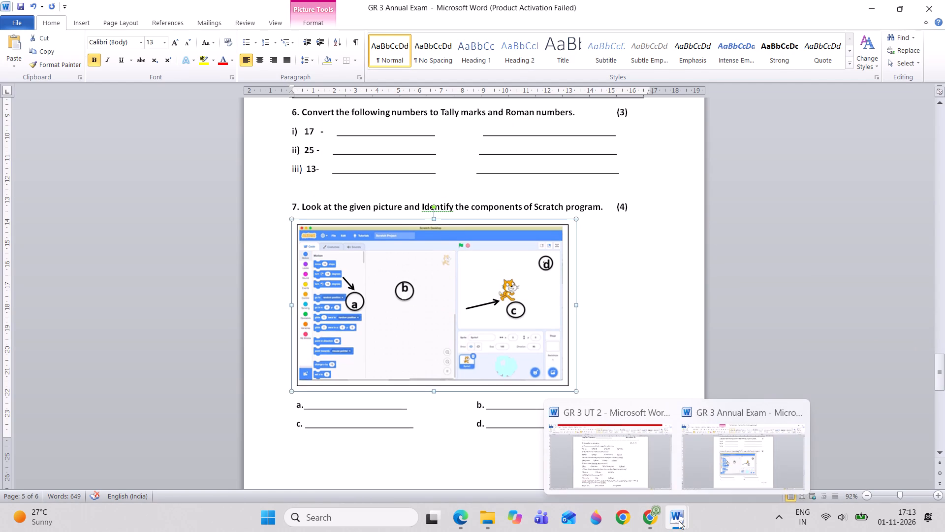
Switch to GR 3 UT 2 and delete the network parts picture under question 3.
{"action": "left_click", "coordinate": [632, 466]}
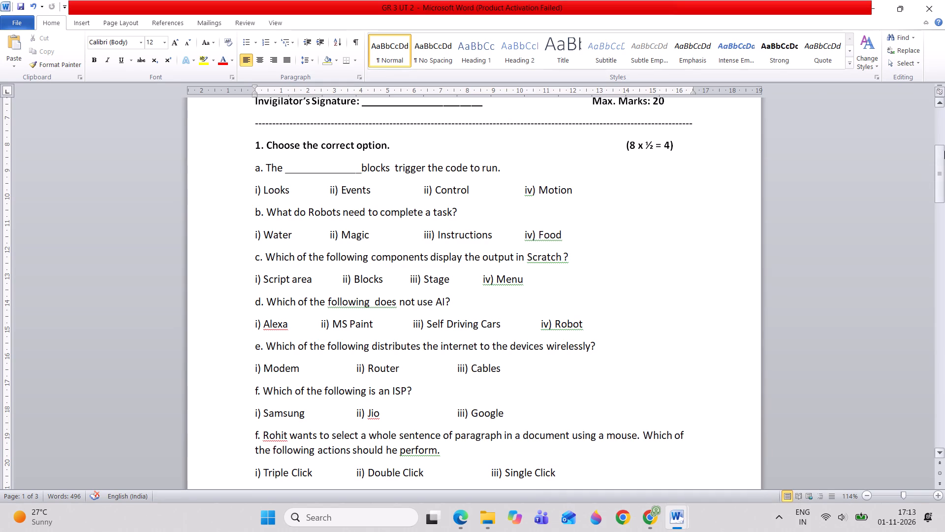
{"action": "left_click_drag", "start_coordinate": [939, 167], "coordinate": [943, 217]}
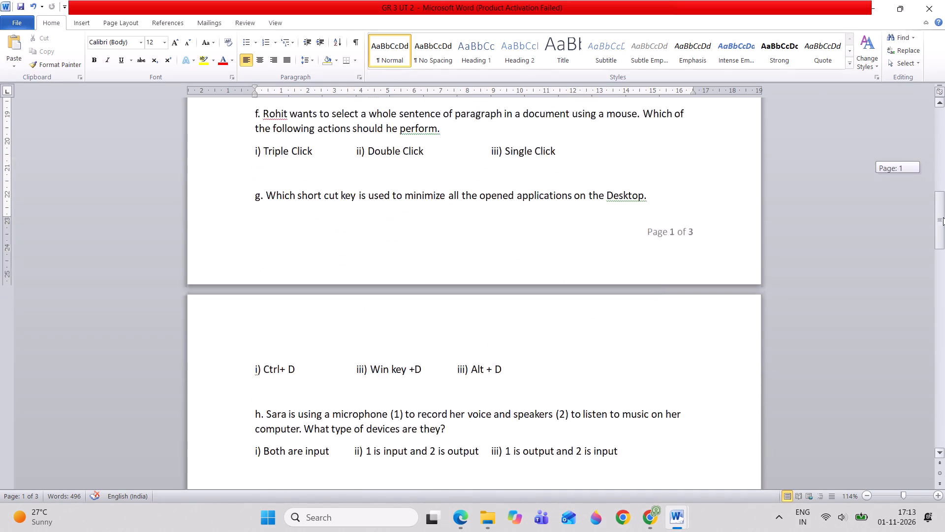
{"action": "left_click_drag", "start_coordinate": [943, 217], "coordinate": [934, 279]}
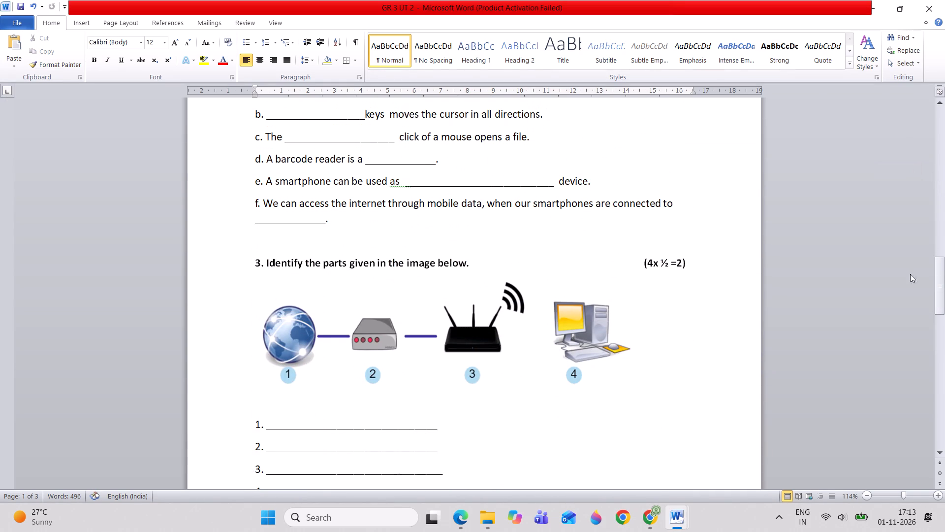
{"action": "left_click", "coordinate": [434, 320]}
{"action": "key", "text": "Delete"}
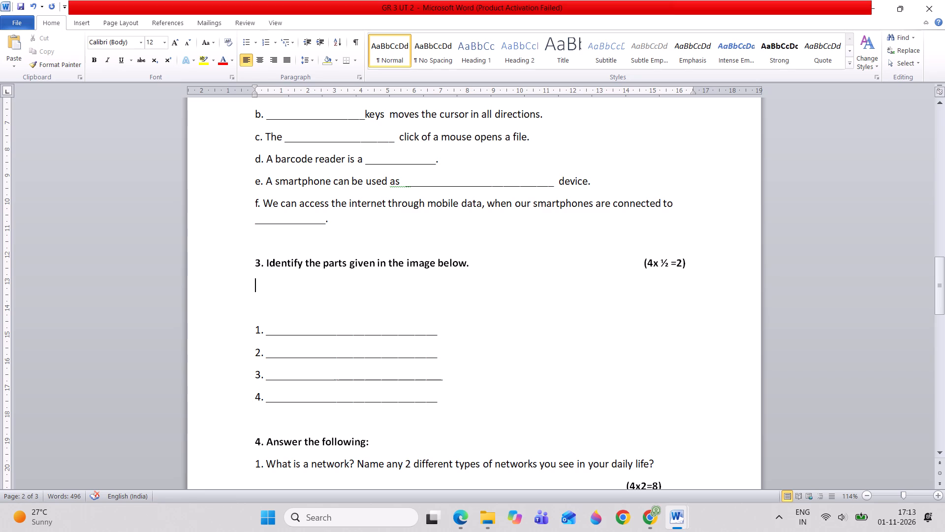
Replace question 3's instruction in GR 3 UT 2 with the Annual Exam's question 7 text, "Look at the given picture and Identify the components of Scratch program.".
{"action": "key", "text": "alt+Tab"}
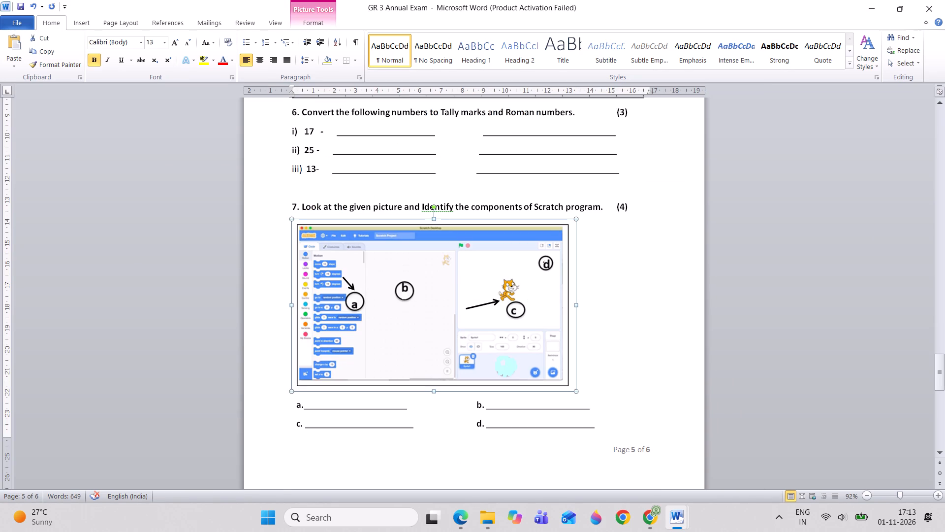
{"action": "left_click", "coordinate": [302, 205]}
{"action": "left_click_drag", "start_coordinate": [302, 205], "coordinate": [602, 212]}
{"action": "left_click", "coordinate": [602, 212]}
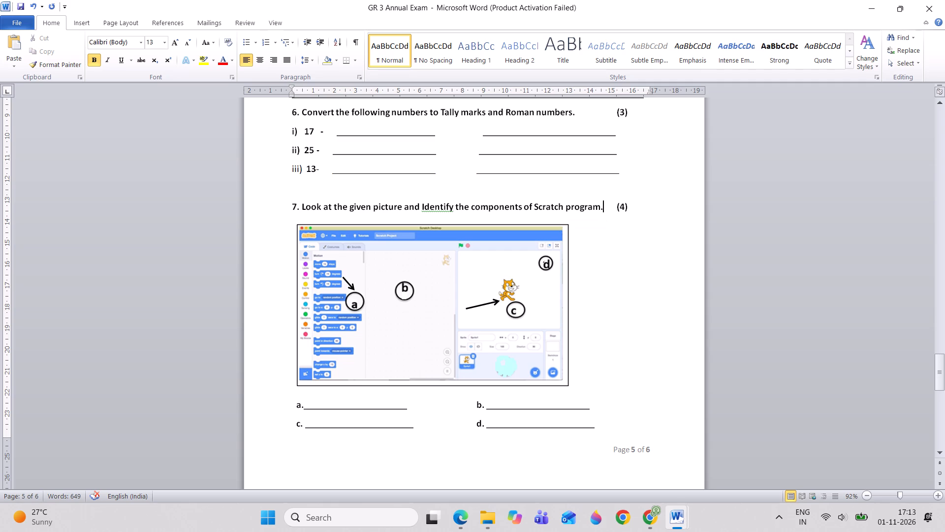
{"action": "left_click_drag", "start_coordinate": [302, 207], "coordinate": [594, 206]}
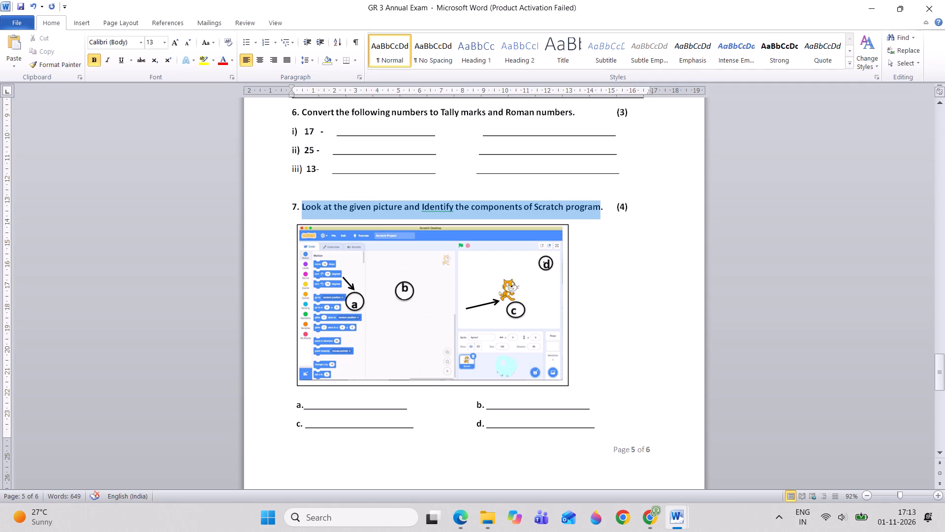
{"action": "left_click_drag", "start_coordinate": [594, 206], "coordinate": [608, 212]}
{"action": "key", "text": "ctrl+c"}
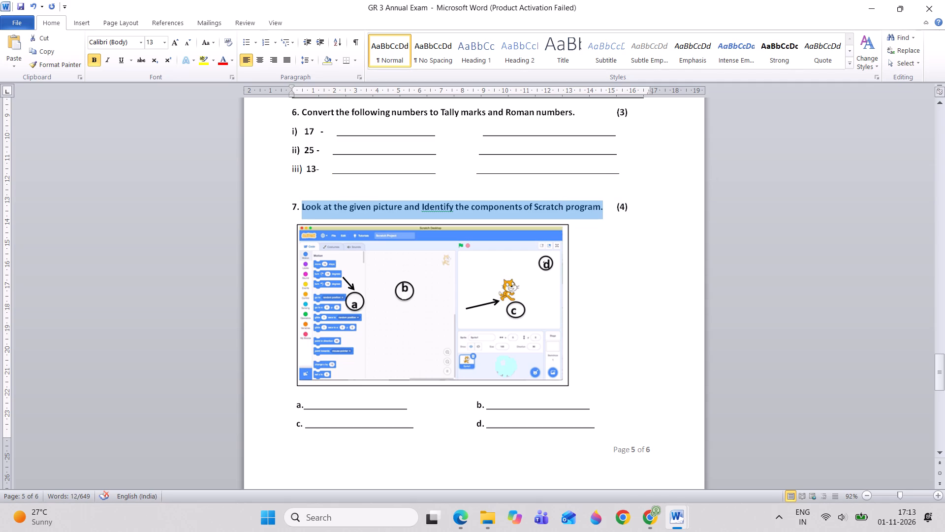
{"action": "key", "text": "alt+Tab"}
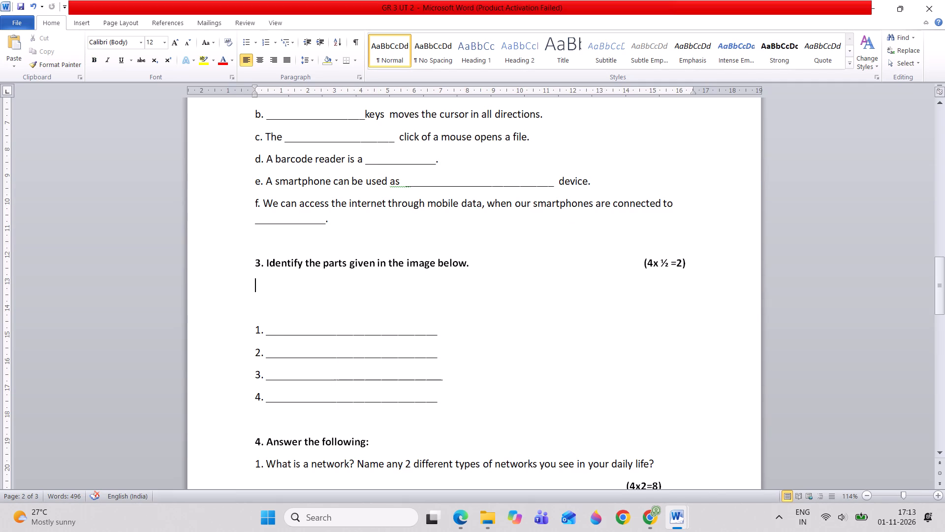
{"action": "left_click_drag", "start_coordinate": [267, 263], "coordinate": [500, 258]}
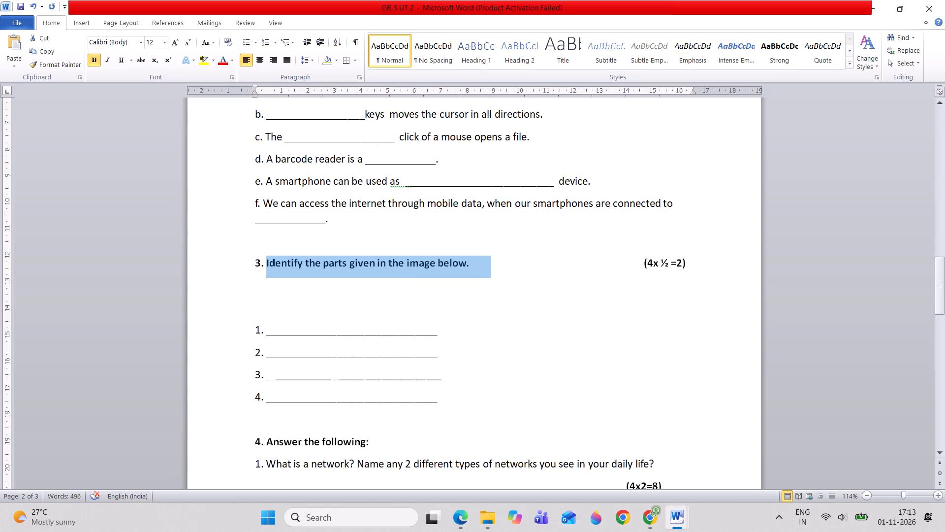
{"action": "key", "text": "ctrl+v"}
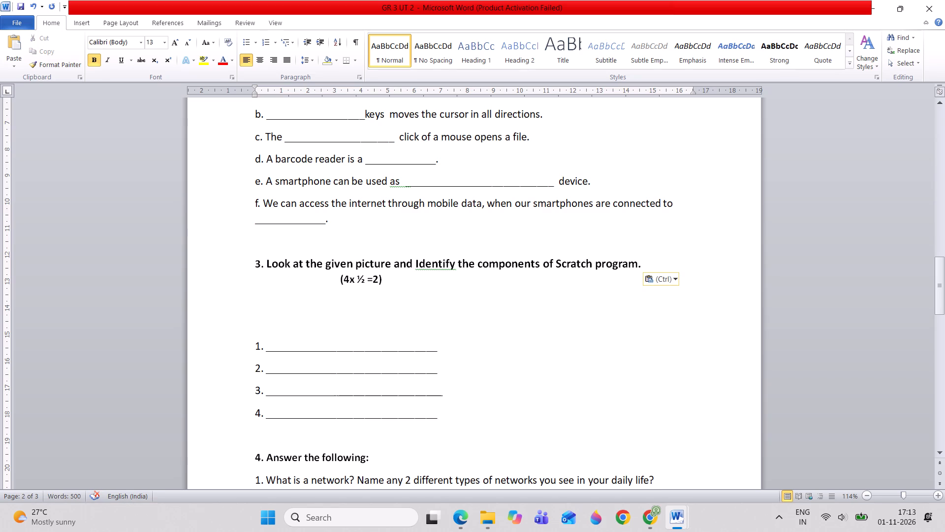
Remove the extra spacing before question 3's marks so they fit on the instruction's line, and add an empty line below it.
{"action": "key", "text": "space"}
{"action": "key", "text": "Delete"}
{"action": "key", "text": "Delete"}
{"action": "key", "text": "Delete"}
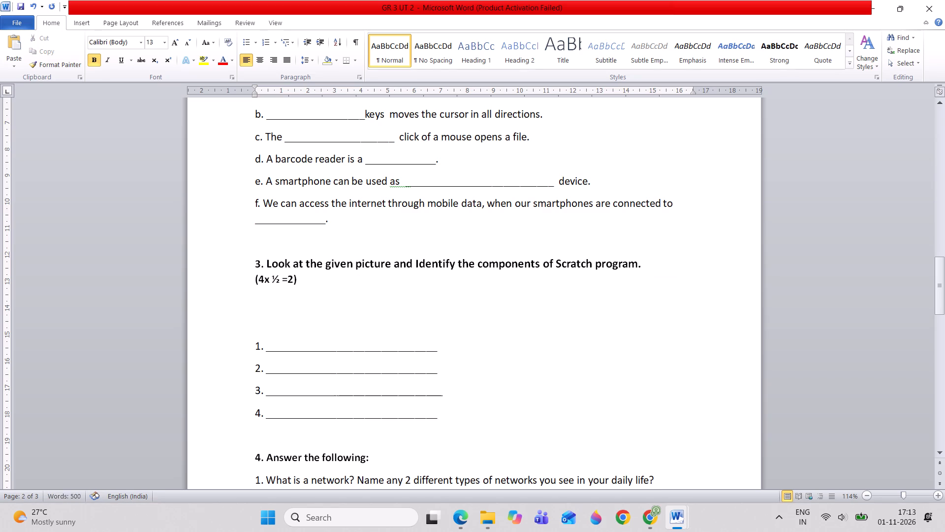
{"action": "key", "text": "Delete"}
{"action": "key", "text": "Delete"}
{"action": "key", "text": "Delete"}
{"action": "key", "text": "Delete"}
{"action": "key", "text": "Delete"}
{"action": "key", "text": "Delete"}
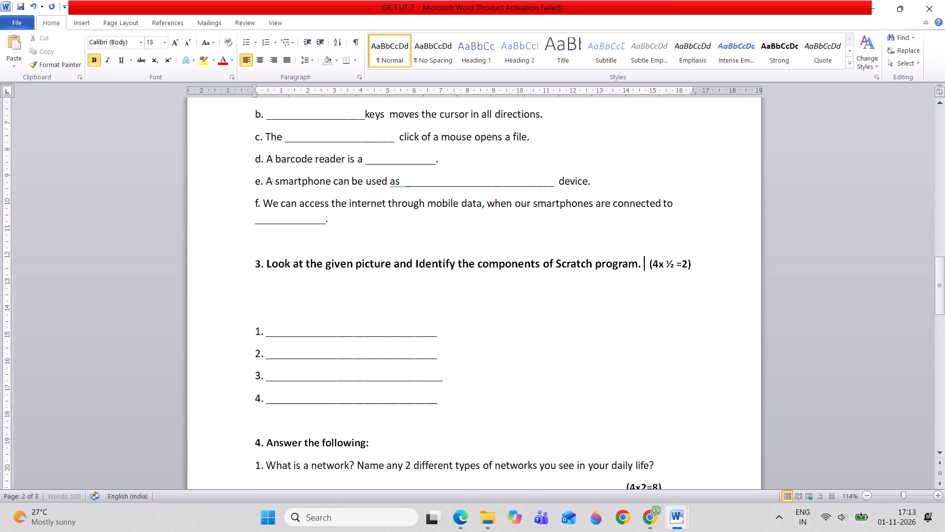
{"action": "key", "text": "Delete"}
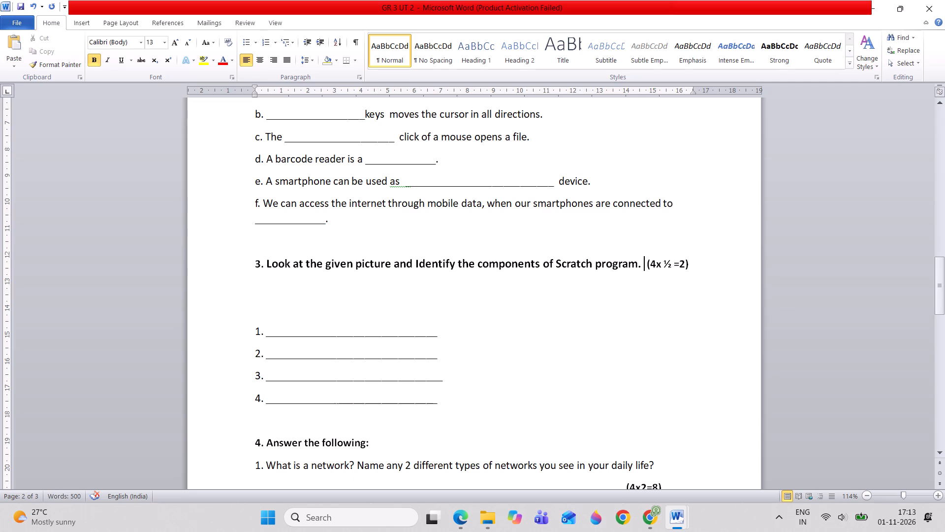
{"action": "left_click", "coordinate": [695, 262]}
{"action": "key", "text": "Return"}
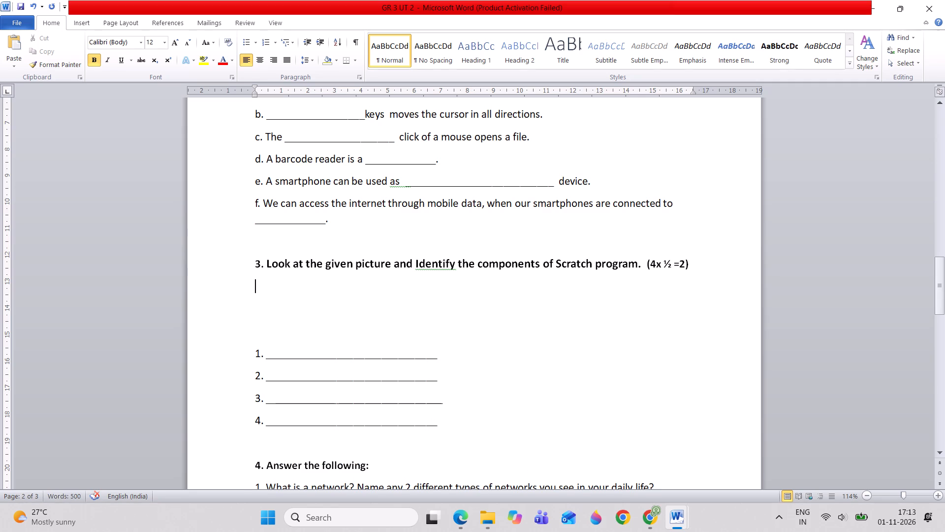
Copy the labelled Scratch window picture from Annual Exam question 7 to the empty line under question 3 in GR 3 UT 2.
{"action": "key", "text": "alt+Tab"}
{"action": "left_click", "coordinate": [458, 300]}
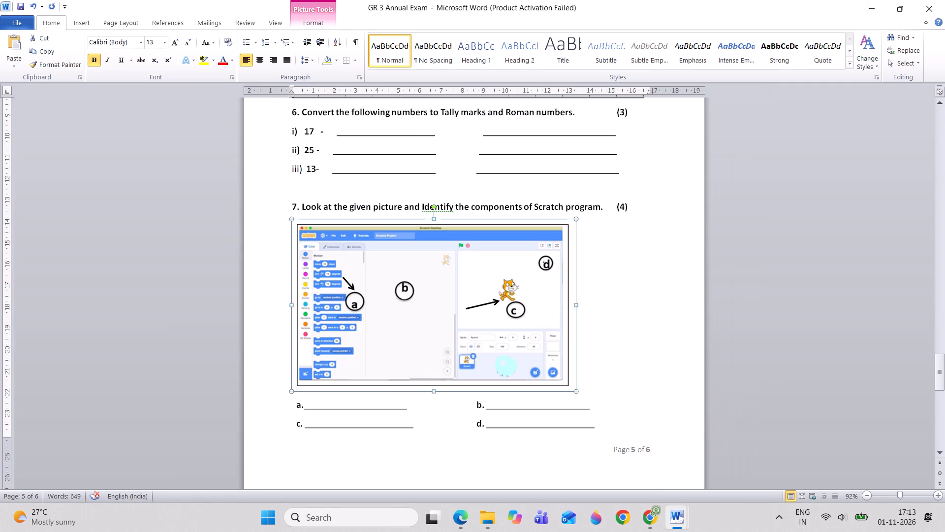
{"action": "key", "text": "ctrl+c"}
{"action": "left_click", "coordinate": [458, 300], "text": "ctrl"}
{"action": "key", "text": "alt+Tab"}
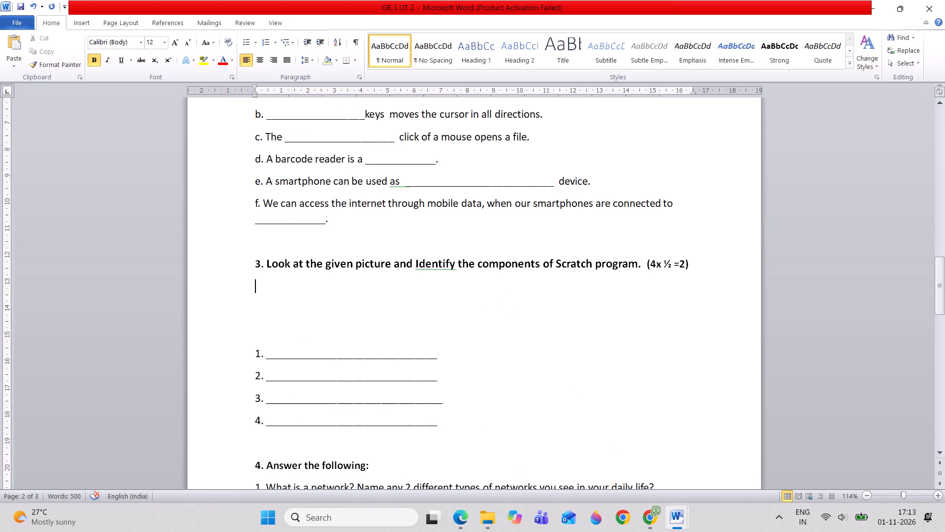
{"action": "key", "text": "ctrl+v"}
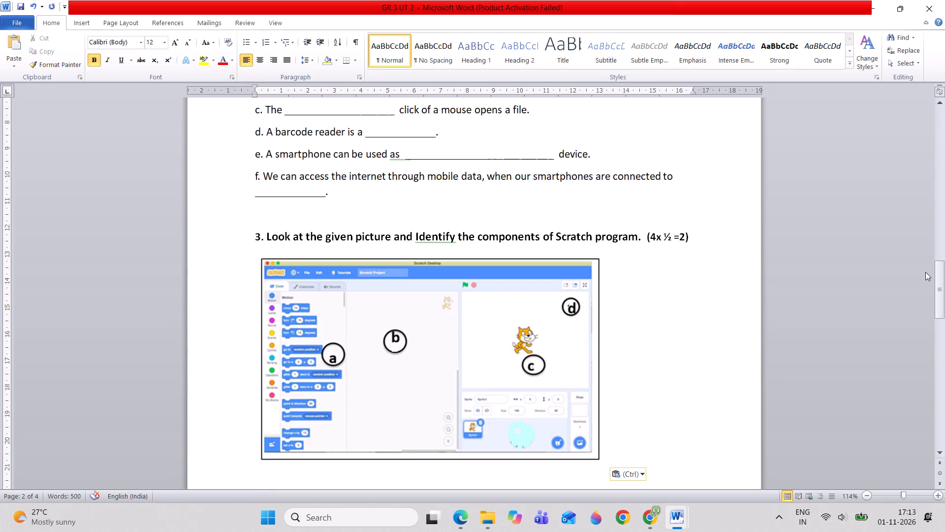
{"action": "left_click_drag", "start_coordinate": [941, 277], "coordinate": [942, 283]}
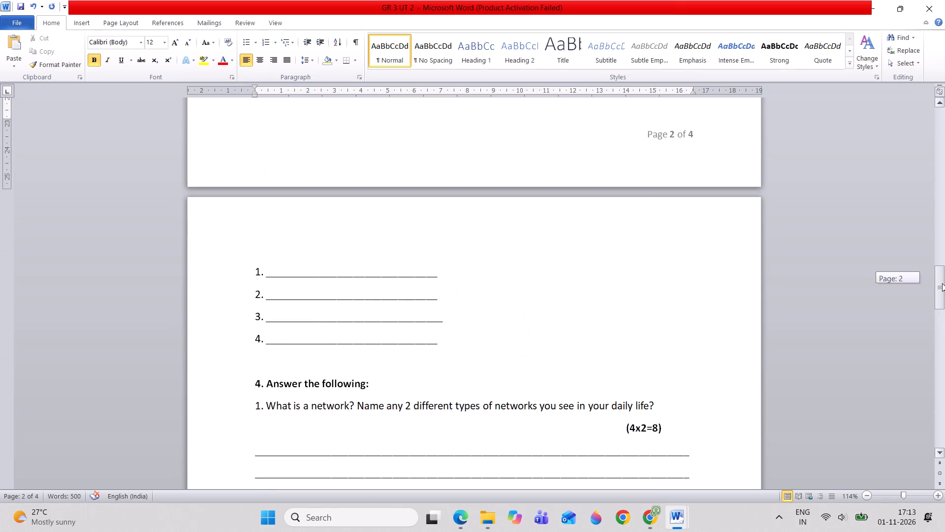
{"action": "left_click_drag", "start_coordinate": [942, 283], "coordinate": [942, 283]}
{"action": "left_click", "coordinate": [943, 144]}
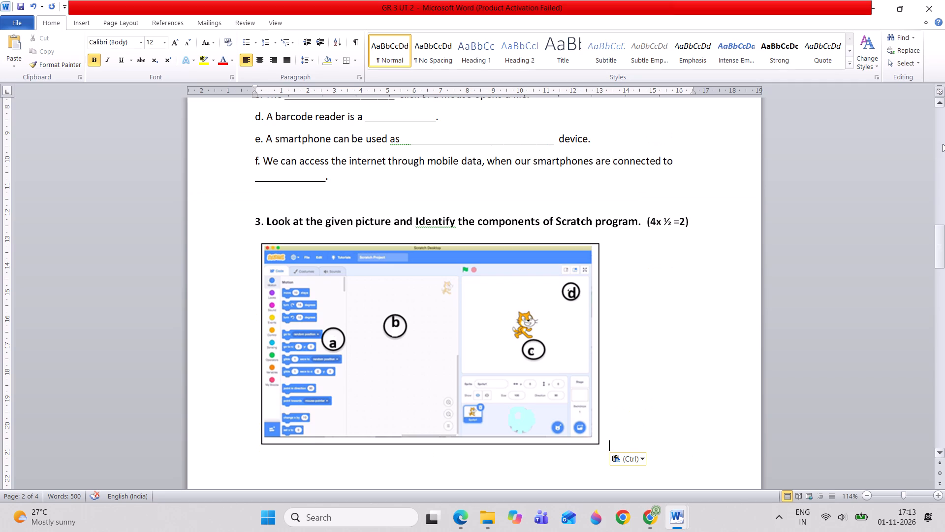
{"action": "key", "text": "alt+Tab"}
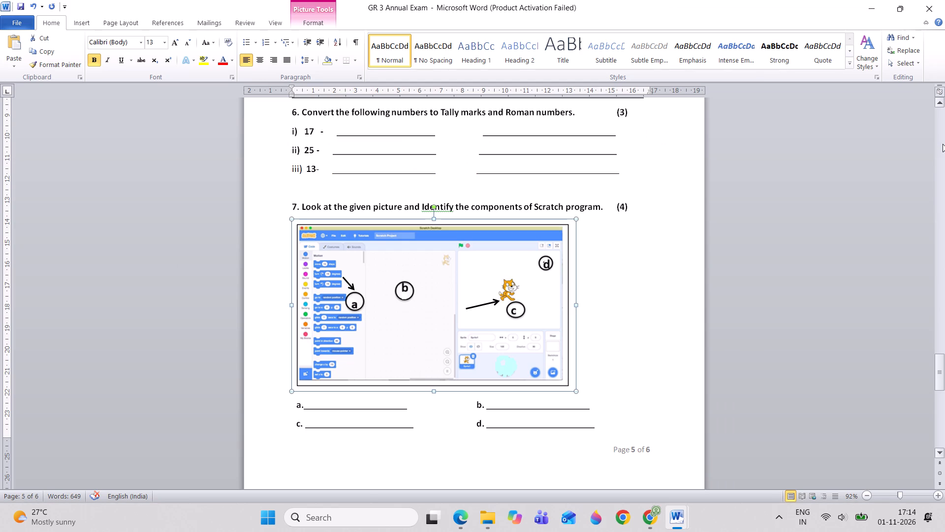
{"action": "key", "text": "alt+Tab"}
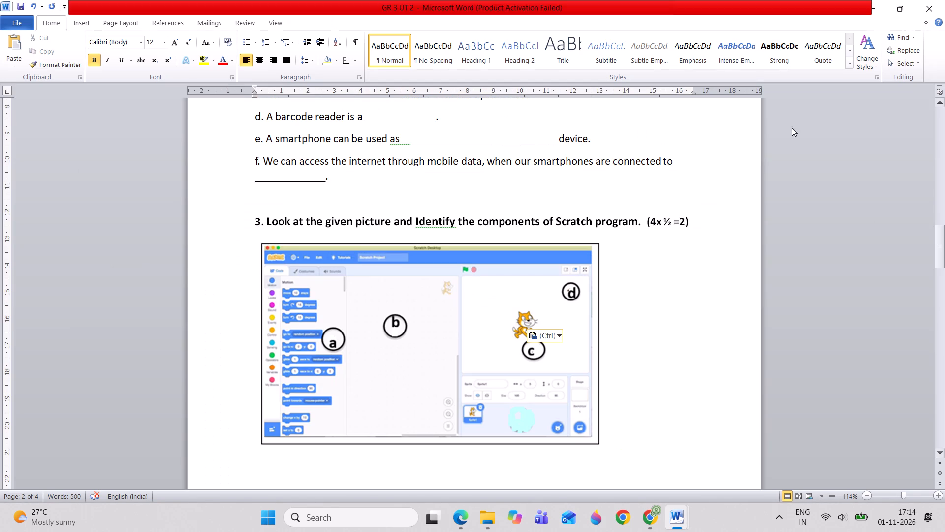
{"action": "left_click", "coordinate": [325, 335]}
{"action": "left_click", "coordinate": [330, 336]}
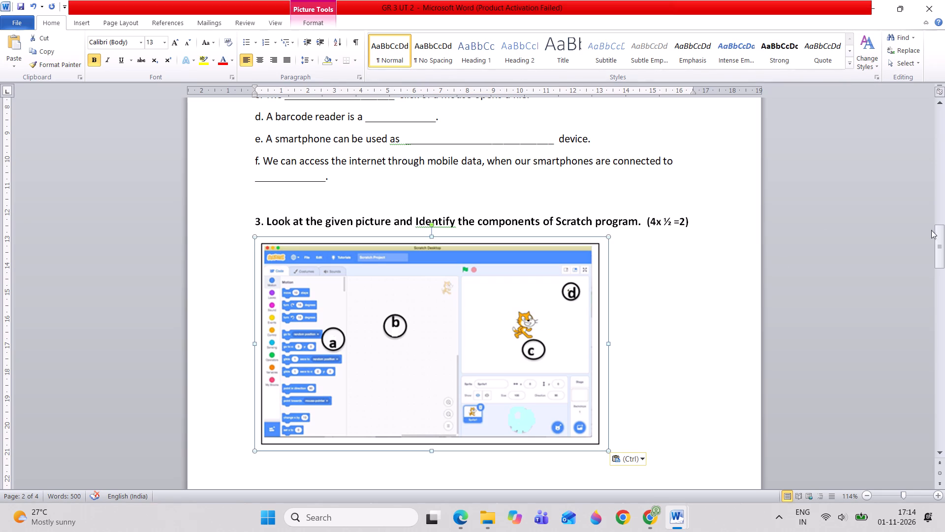
Relabel question 3's first two answer blanks a and b, and bring blank b up beside blank a on one line.
{"action": "left_click_drag", "start_coordinate": [943, 241], "coordinate": [942, 274]}
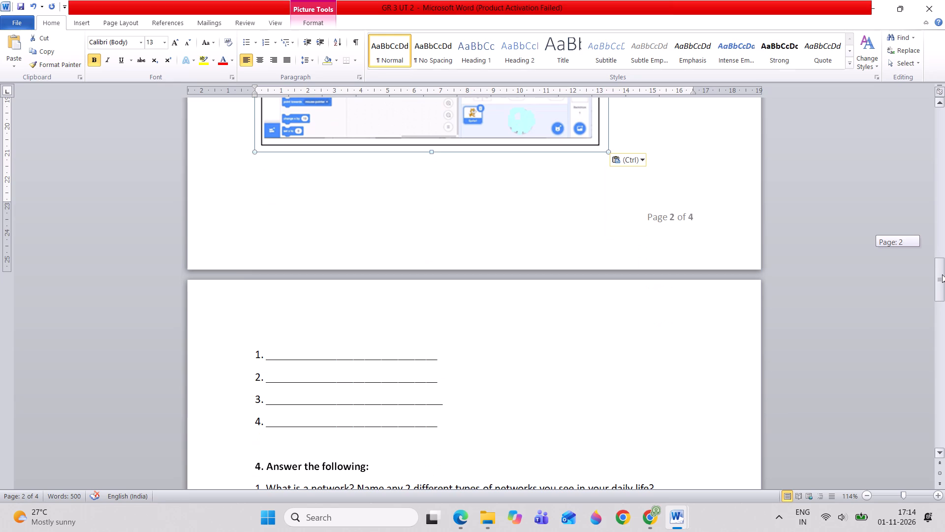
{"action": "left_click_drag", "start_coordinate": [942, 274], "coordinate": [943, 267]}
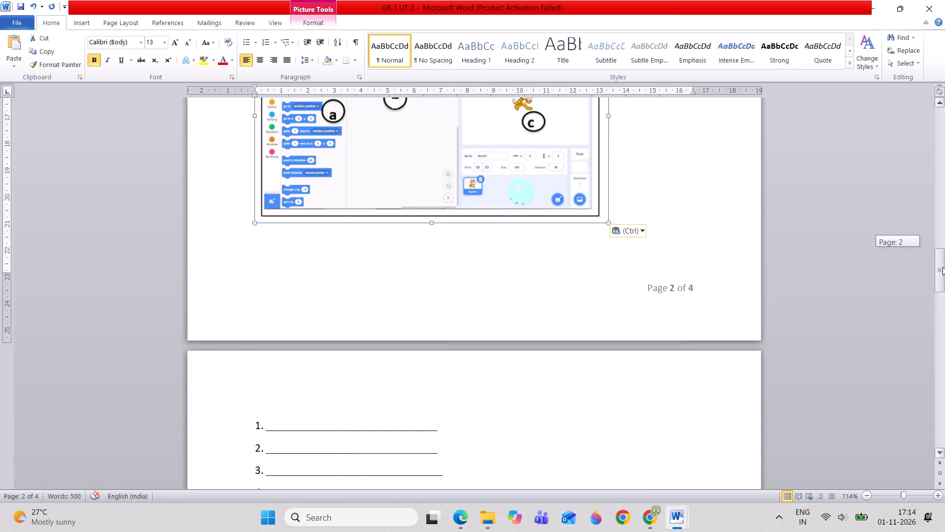
{"action": "left_click_drag", "start_coordinate": [943, 267], "coordinate": [943, 271]}
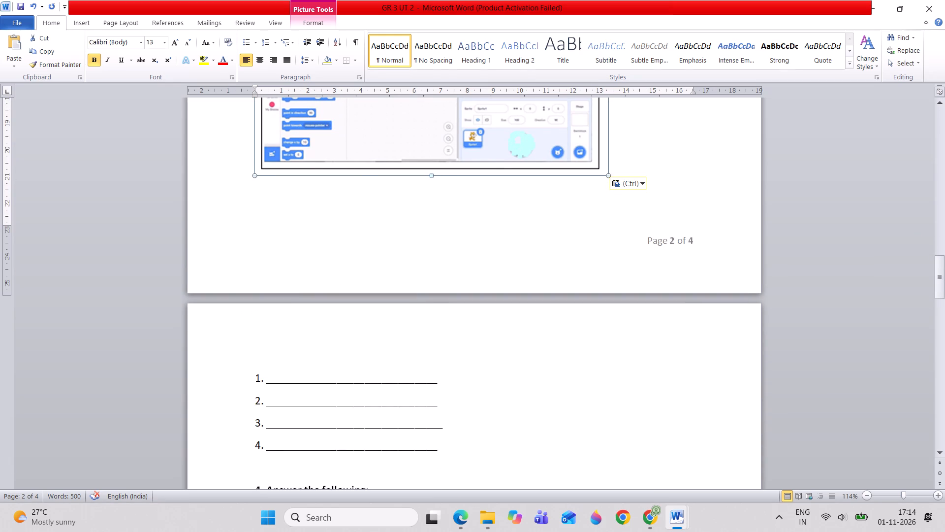
{"action": "left_click", "coordinate": [253, 379]}
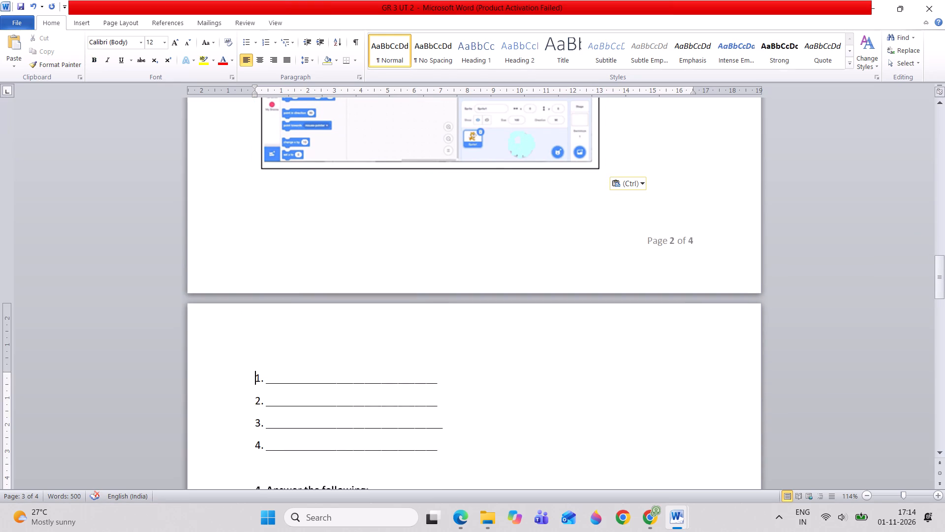
{"action": "key", "text": "Delete"}
{"action": "key", "text": "a"}
{"action": "left_click", "coordinate": [258, 406]}
{"action": "key", "text": "BackSpace"}
{"action": "key", "text": "b"}
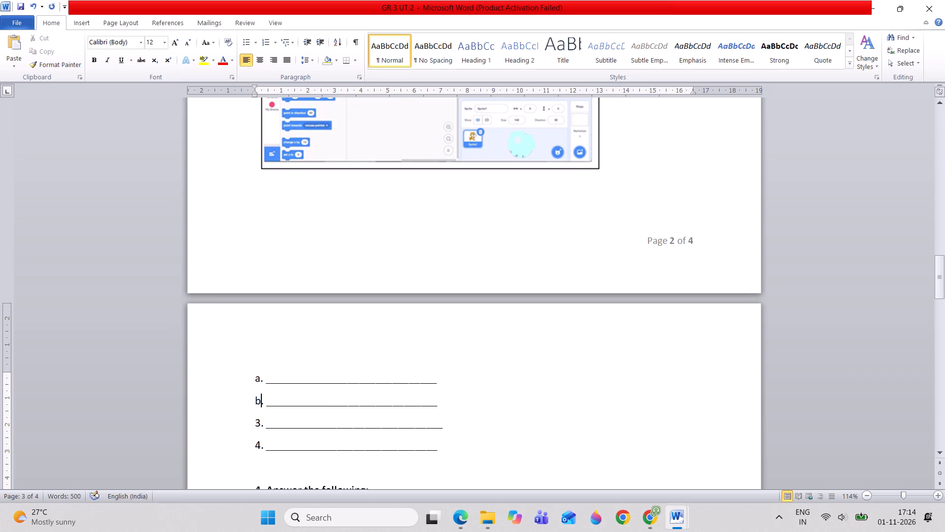
{"action": "left_click", "coordinate": [467, 383]}
{"action": "key", "text": "space"}
{"action": "key", "text": "space"}
{"action": "key", "text": "Delete"}
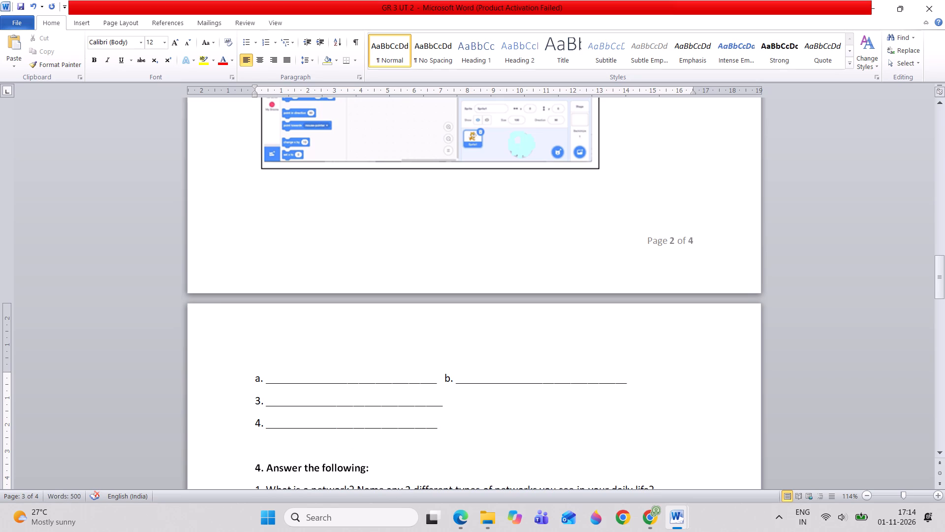
Relabel the answer blank below a as b, and the blank beside a as c.
{"action": "left_click", "coordinate": [257, 403]}
{"action": "key", "text": "Delete"}
{"action": "key", "text": "b"}
{"action": "left_click", "coordinate": [444, 379]}
{"action": "key", "text": "Delete"}
{"action": "key", "text": "c"}
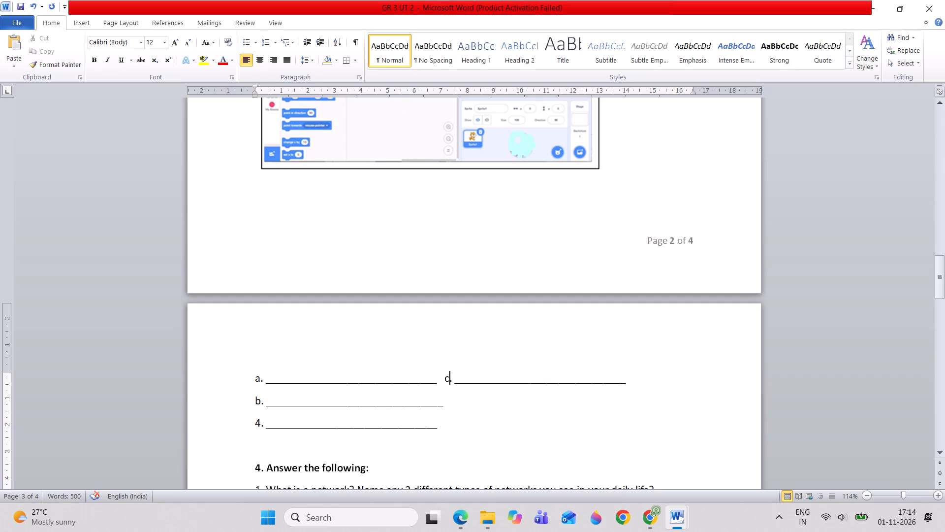
Bring question 3's last answer blank up beside blank b and relabel it d.
{"action": "left_click", "coordinate": [444, 406]}
{"action": "key", "text": "Delete"}
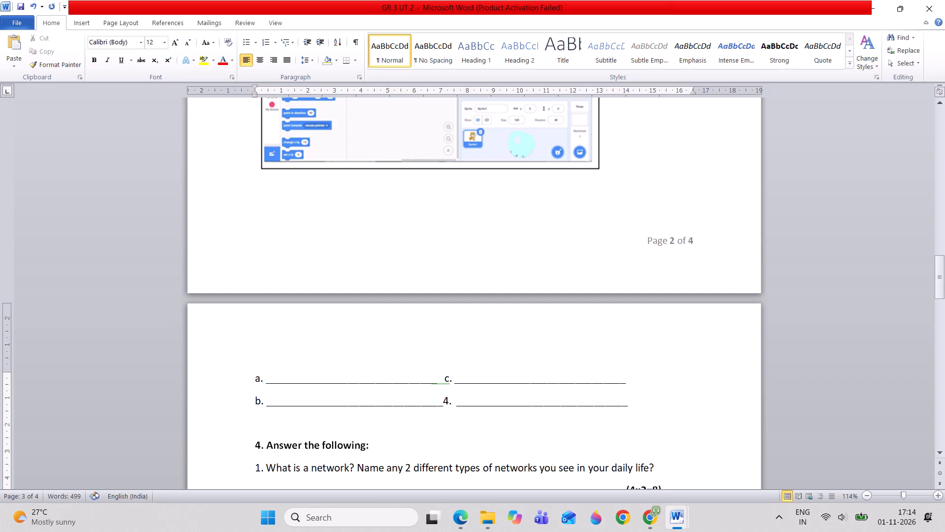
{"action": "key", "text": "Delete"}
{"action": "key", "text": "space"}
{"action": "type", "text": "d"}
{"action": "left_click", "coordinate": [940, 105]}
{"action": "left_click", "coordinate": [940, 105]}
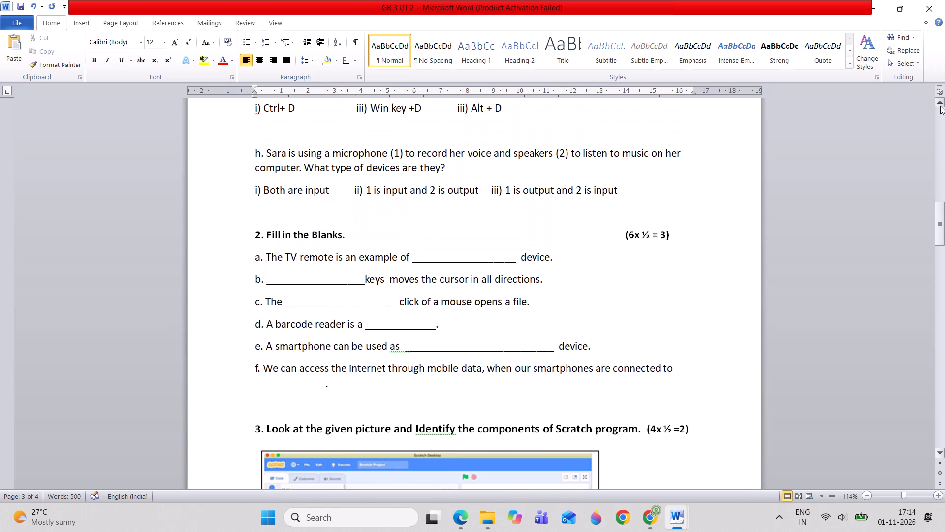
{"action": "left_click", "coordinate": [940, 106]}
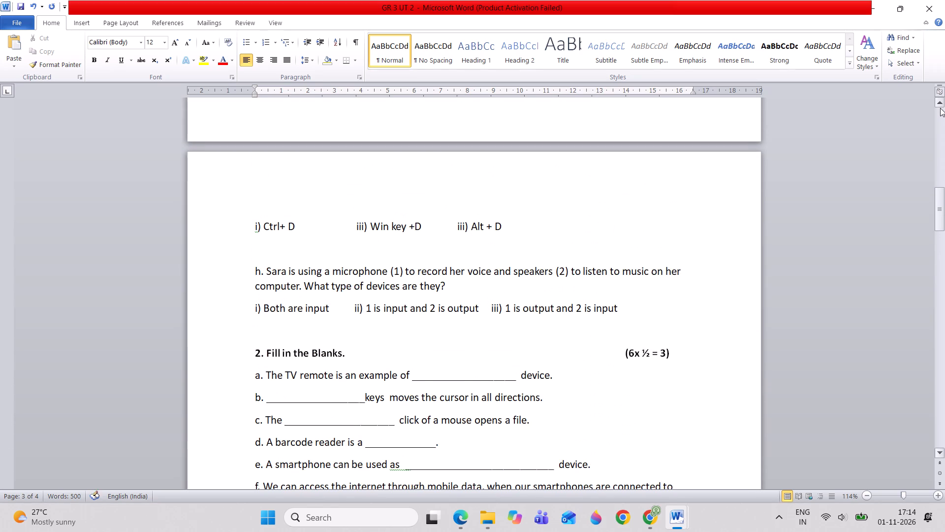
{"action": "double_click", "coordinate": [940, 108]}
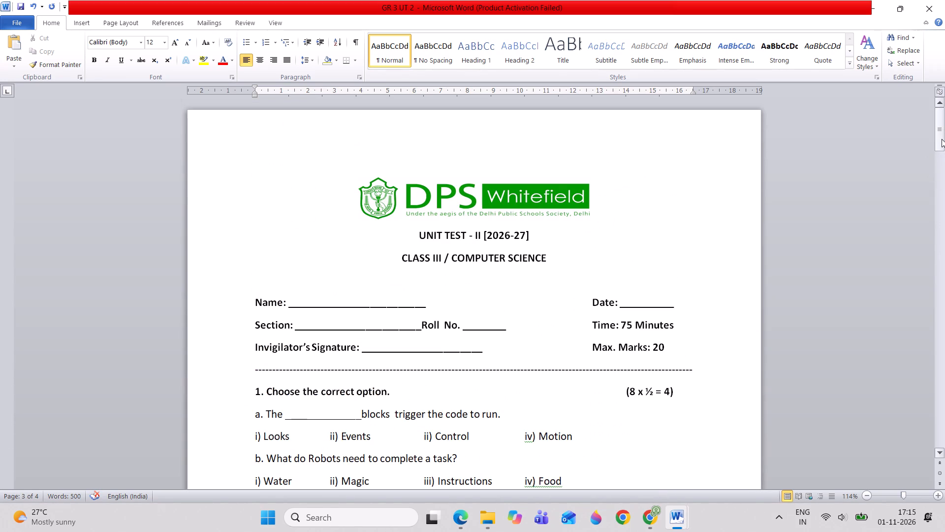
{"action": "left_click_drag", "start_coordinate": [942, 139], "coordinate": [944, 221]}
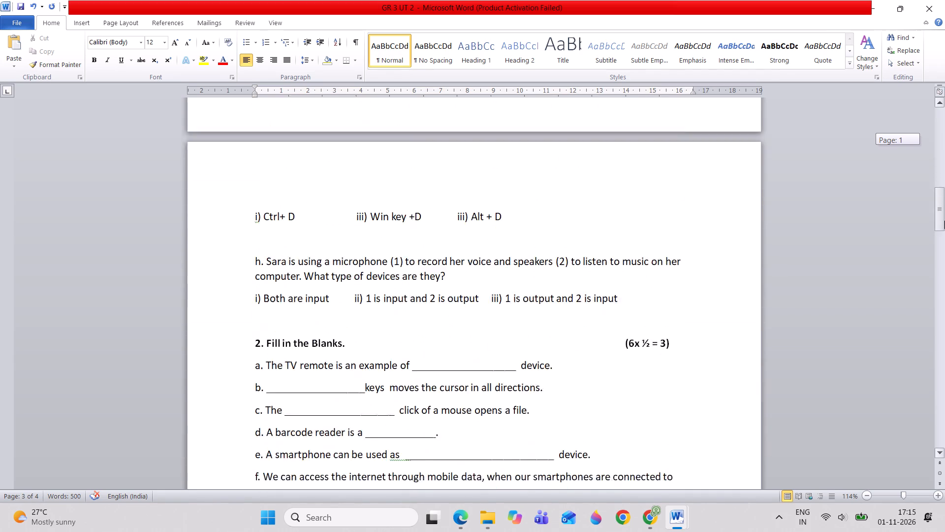
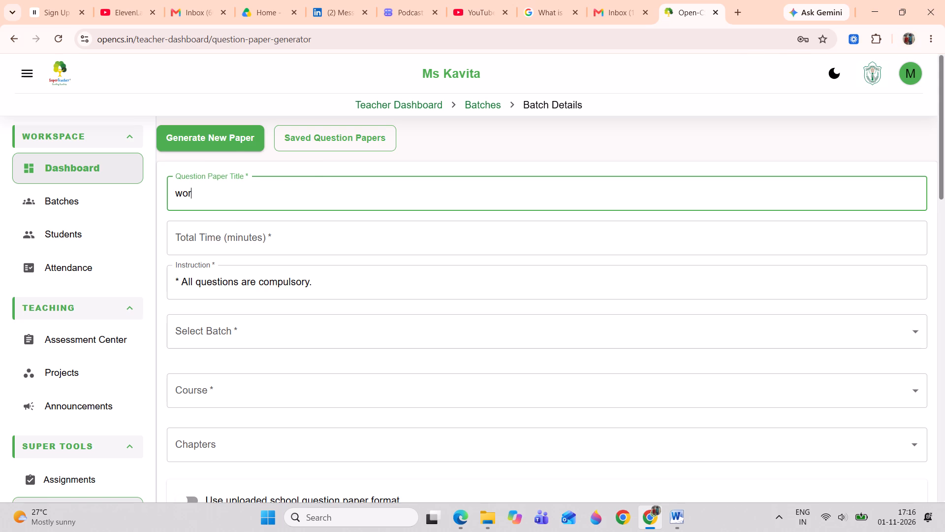
Complete the question paper title as "worksheet" and set the total time to 30 minutes.
{"action": "type", "text": "ksheet"}
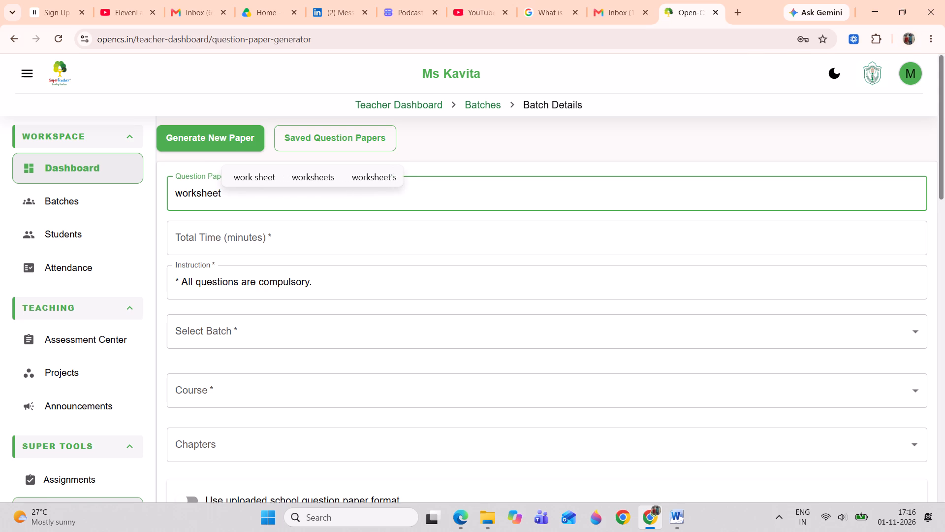
{"action": "left_click", "coordinate": [233, 230]}
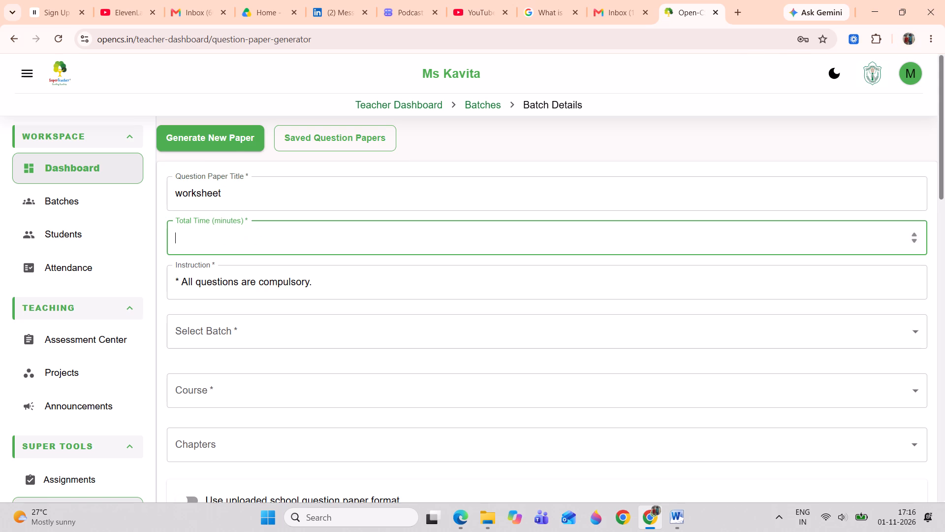
{"action": "type", "text": "30"}
Assign the paper to batch DPS Whitefield Grade - 3 and course HappyCoder 3.0 Level - 3.
{"action": "left_click", "coordinate": [221, 328]}
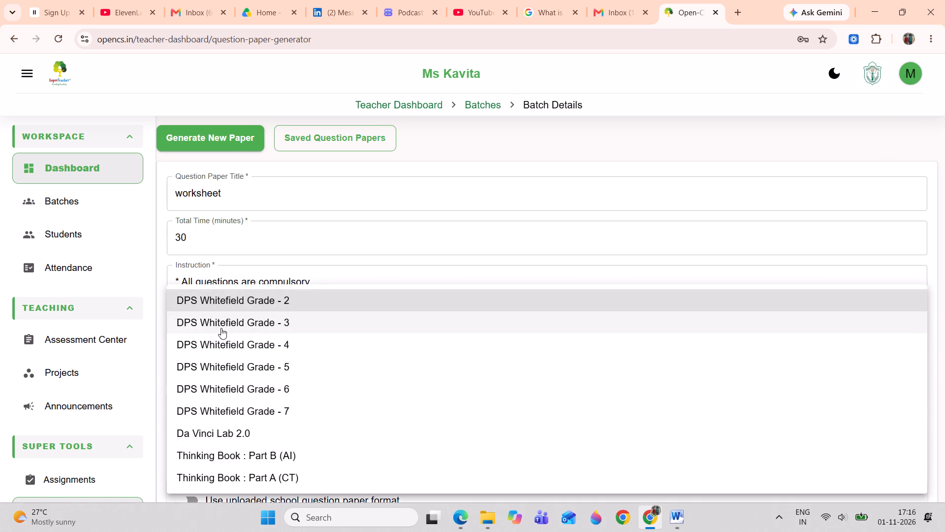
{"action": "left_click", "coordinate": [238, 319]}
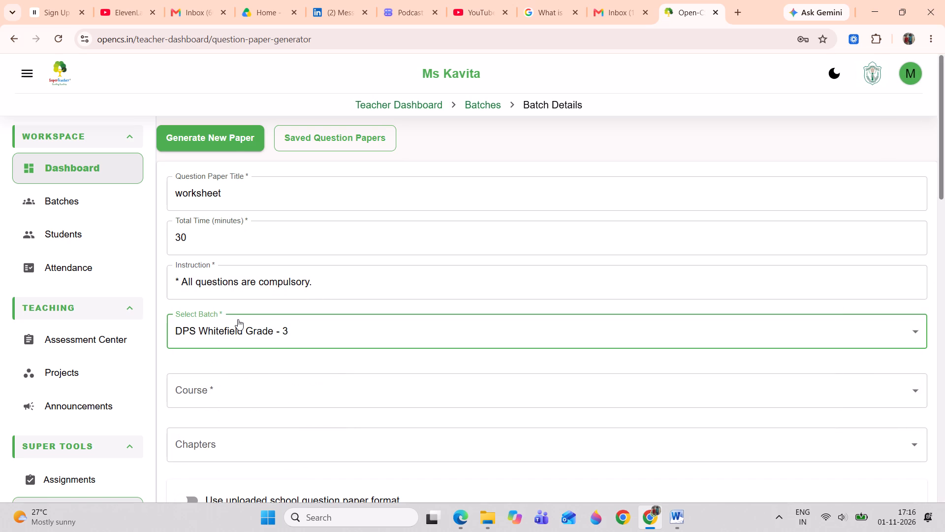
{"action": "left_click", "coordinate": [212, 390]}
{"action": "left_click", "coordinate": [212, 428]}
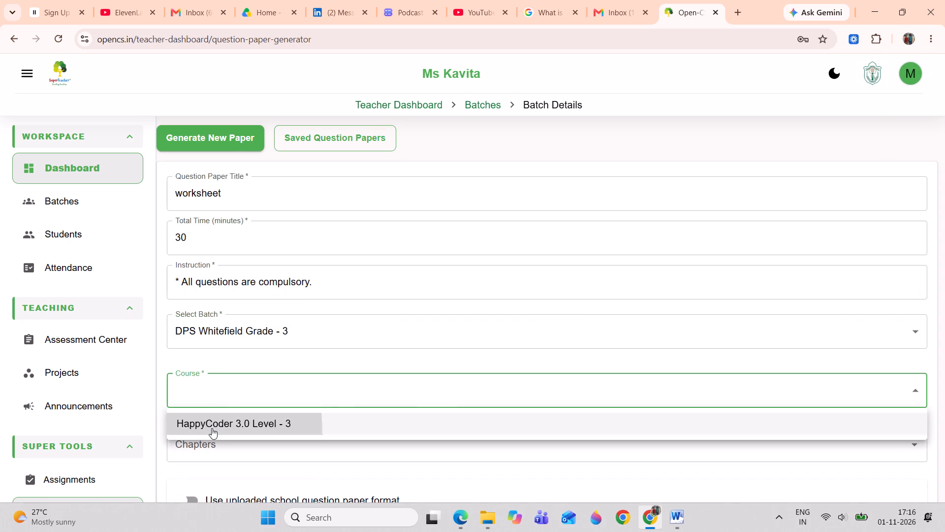
Include the chapters "Chapter - 5 : ABC of Scratch" and "Chapter - 7 : Can Robots Think?" in the paper.
{"action": "left_click", "coordinate": [209, 446]}
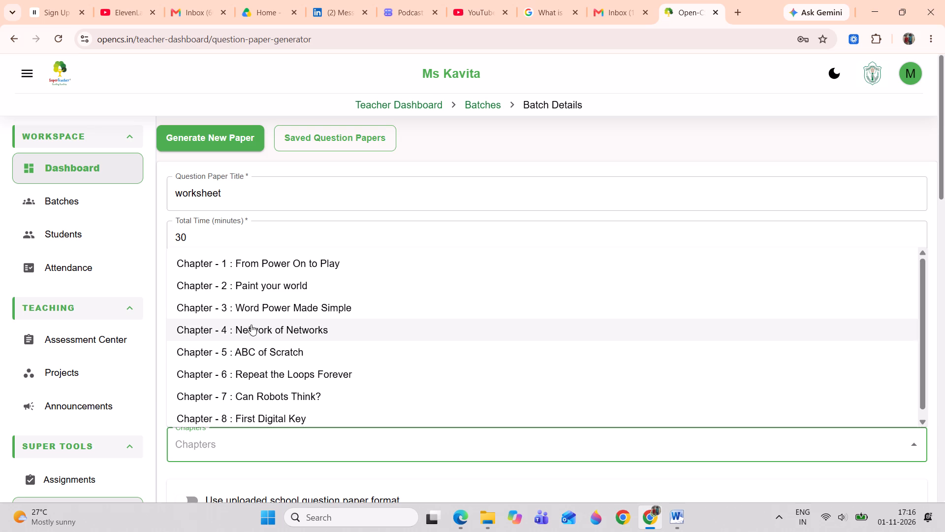
{"action": "left_click", "coordinate": [278, 349]}
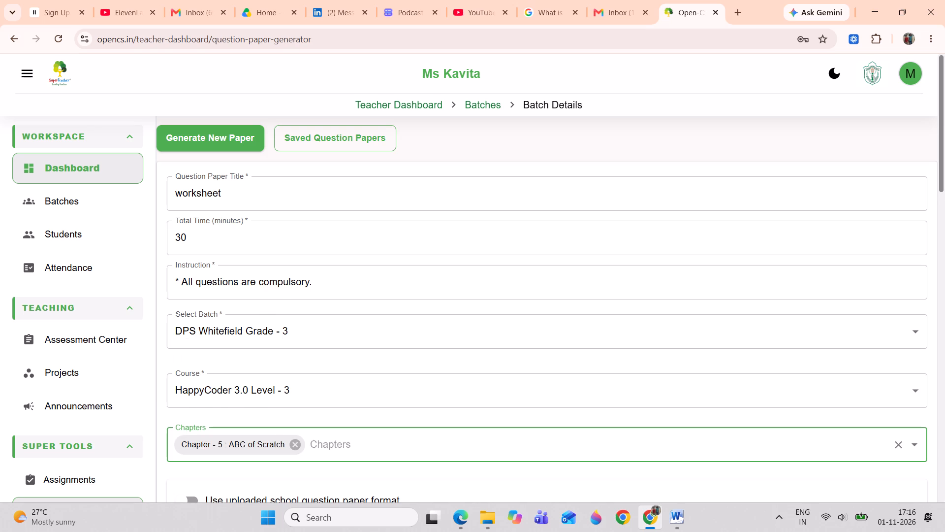
{"action": "left_click", "coordinate": [317, 443]}
{"action": "left_click", "coordinate": [274, 390]}
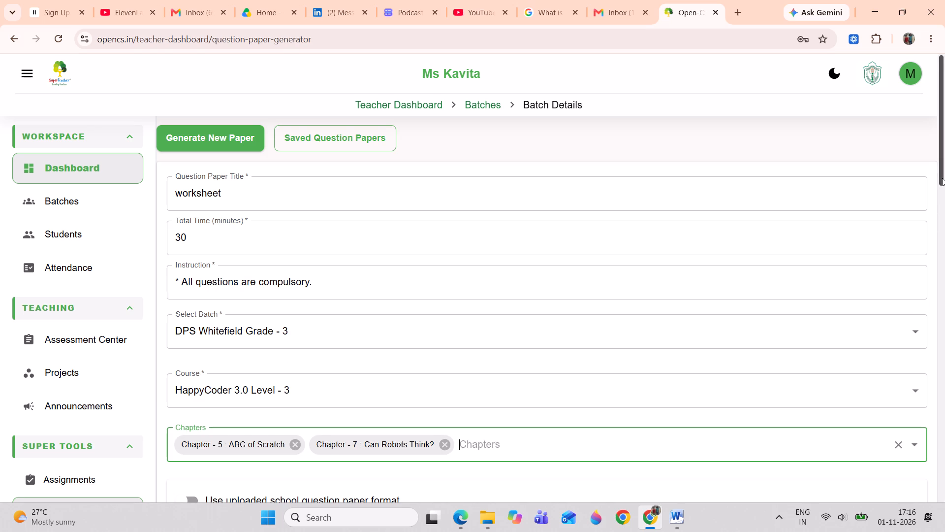
Set the paper's default difficulty level to Medium.
{"action": "left_click_drag", "start_coordinate": [942, 178], "coordinate": [944, 244]}
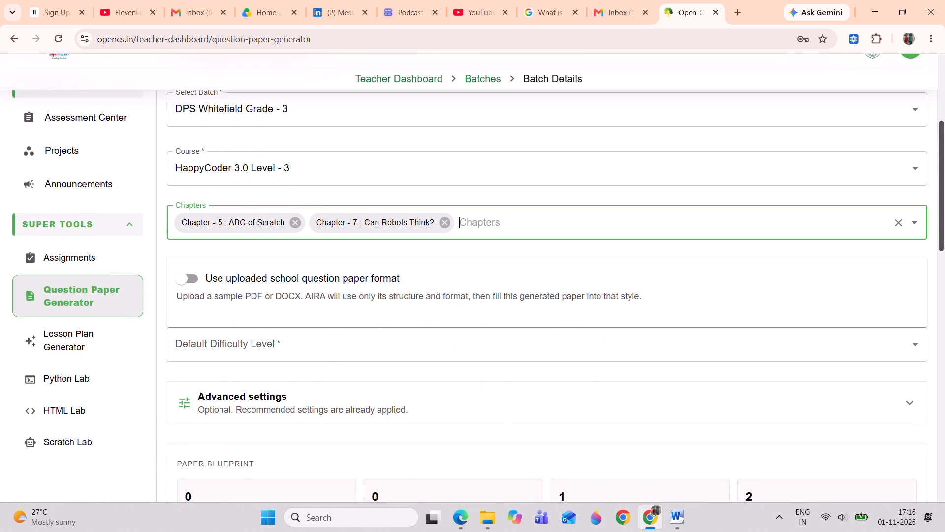
{"action": "left_click_drag", "start_coordinate": [944, 244], "coordinate": [941, 258]}
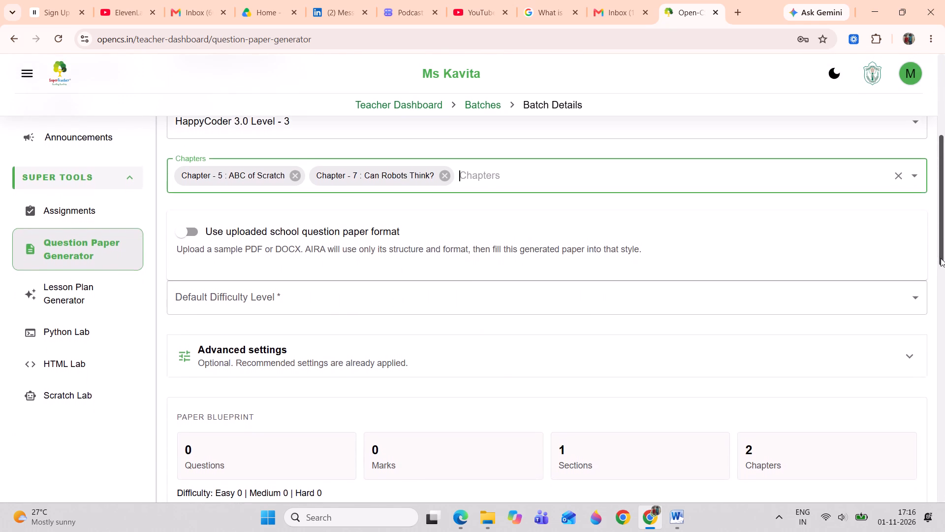
{"action": "left_click_drag", "start_coordinate": [941, 258], "coordinate": [938, 276]}
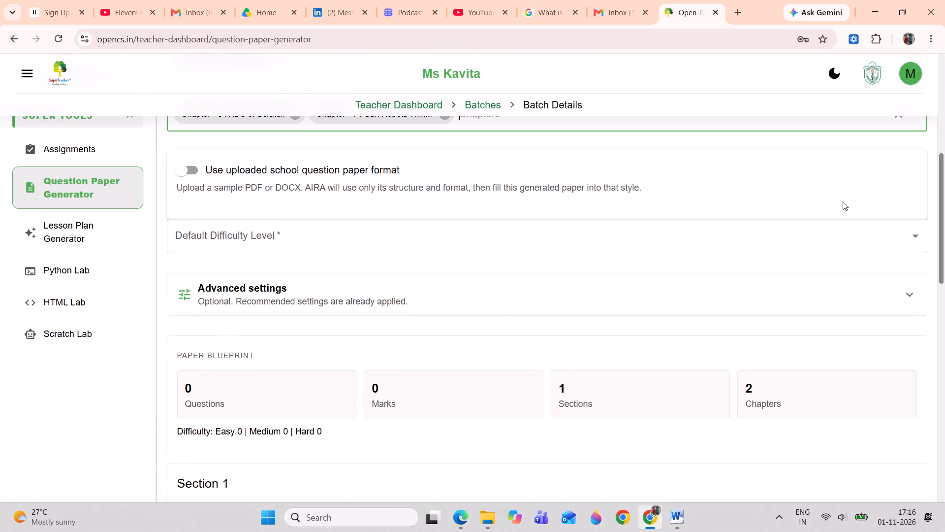
{"action": "left_click", "coordinate": [912, 230]}
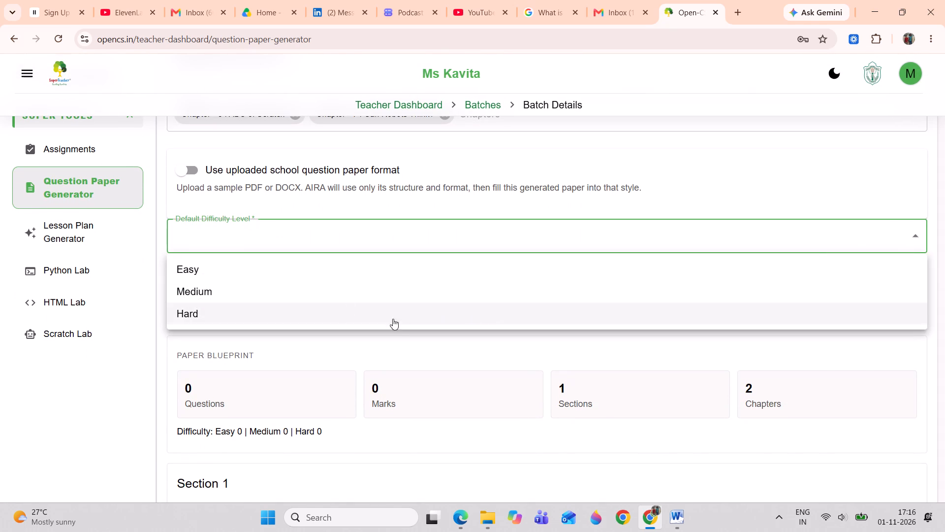
{"action": "left_click", "coordinate": [209, 289]}
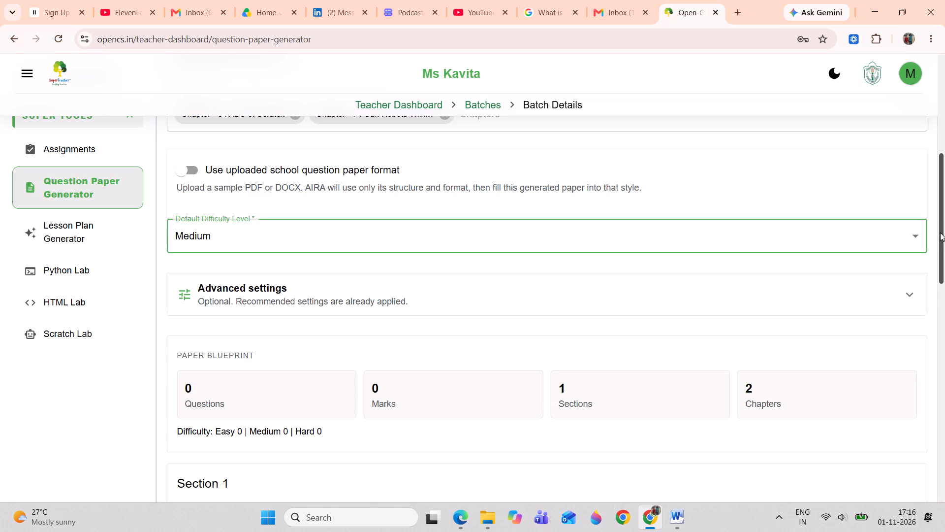
Configure Section 1 as 10 Multiple Choice questions in the Application Based style.
{"action": "left_click_drag", "start_coordinate": [941, 233], "coordinate": [934, 285]}
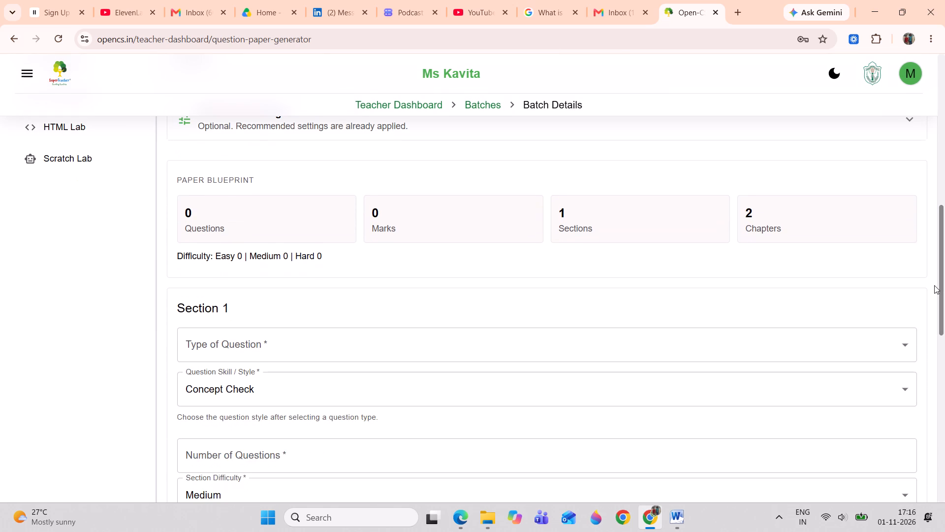
{"action": "left_click", "coordinate": [264, 338]}
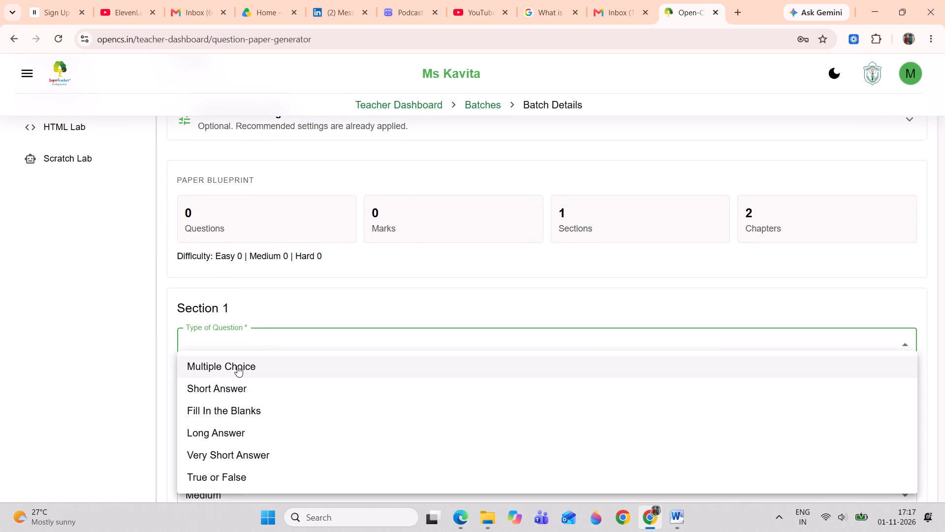
{"action": "left_click", "coordinate": [237, 366]}
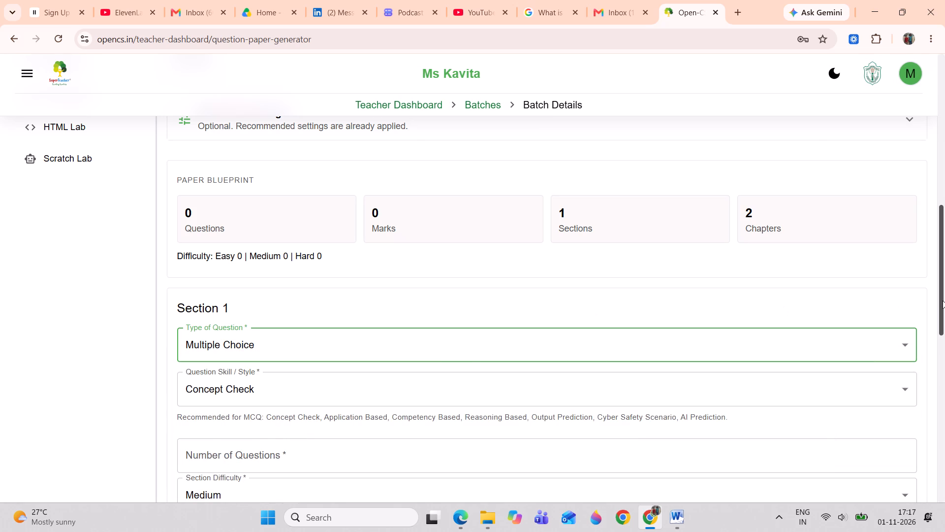
{"action": "left_click_drag", "start_coordinate": [943, 300], "coordinate": [944, 317]}
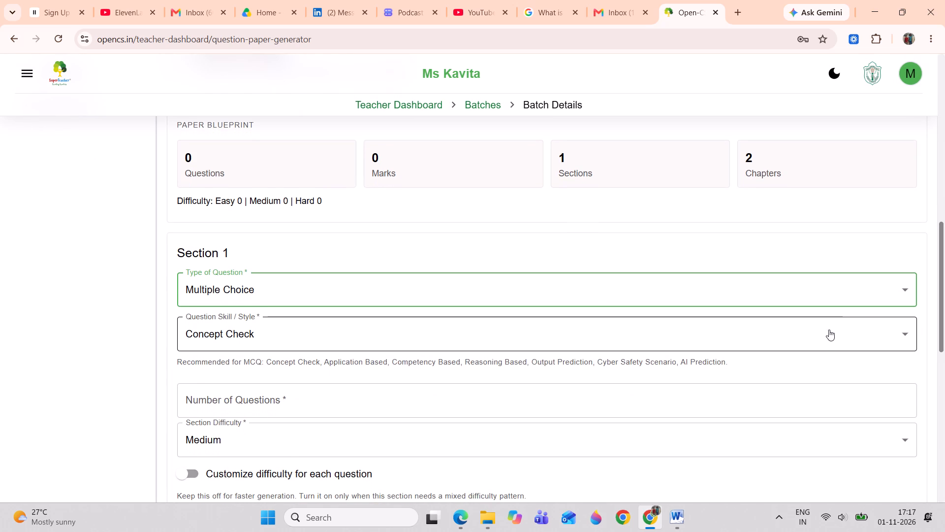
{"action": "left_click", "coordinate": [828, 331]}
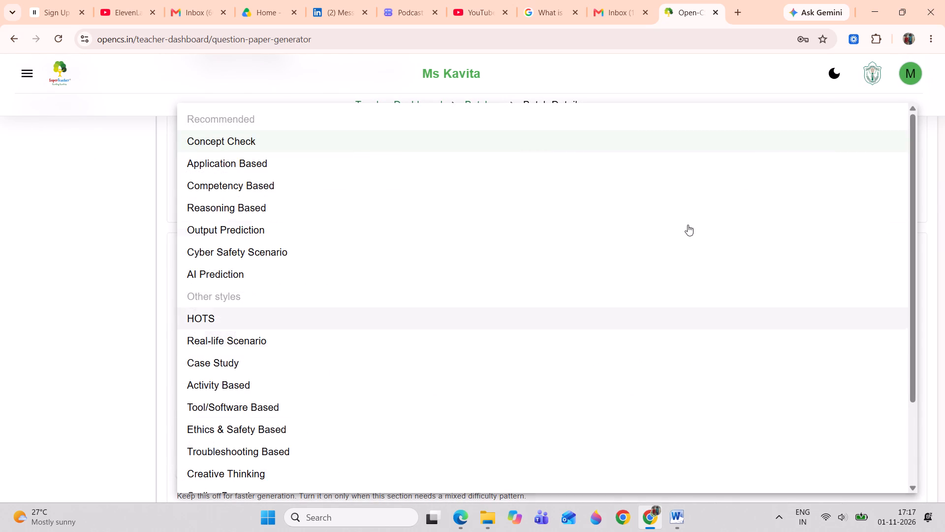
{"action": "left_click", "coordinate": [233, 162]}
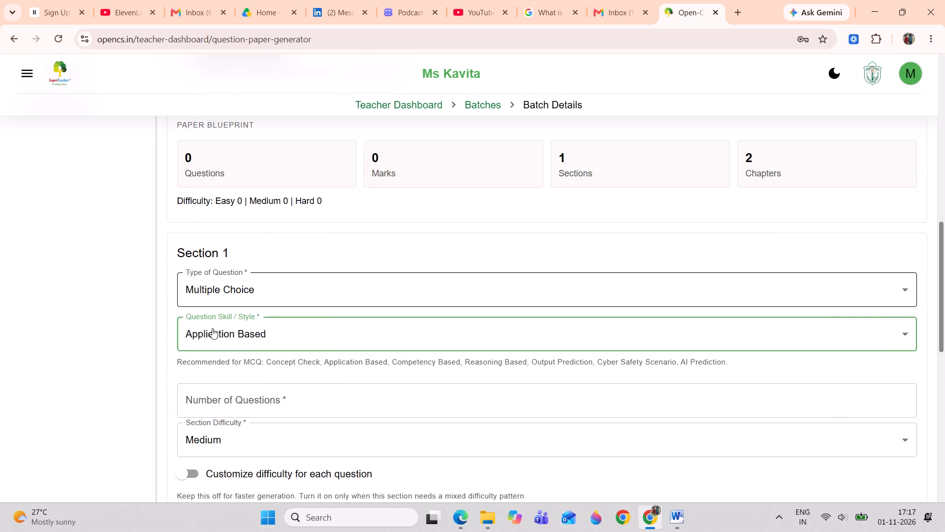
{"action": "left_click", "coordinate": [234, 404]}
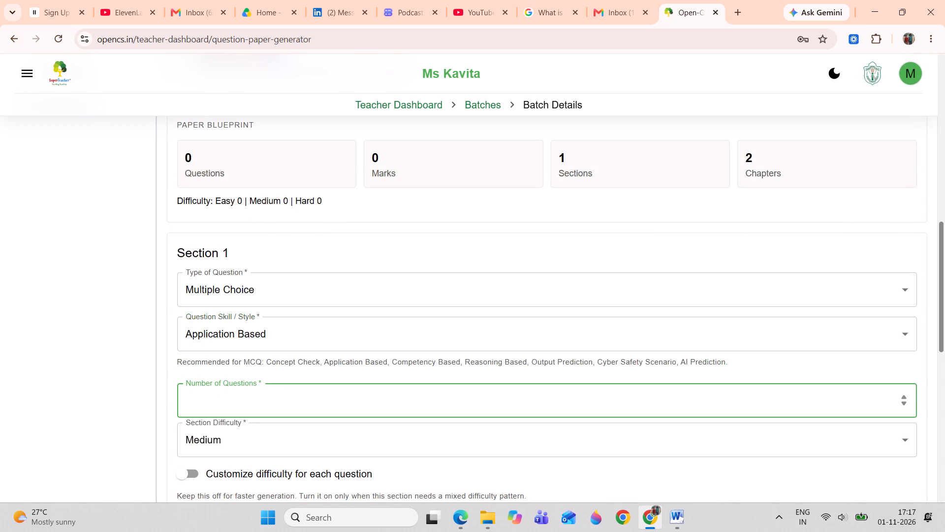
{"action": "type", "text": "10"}
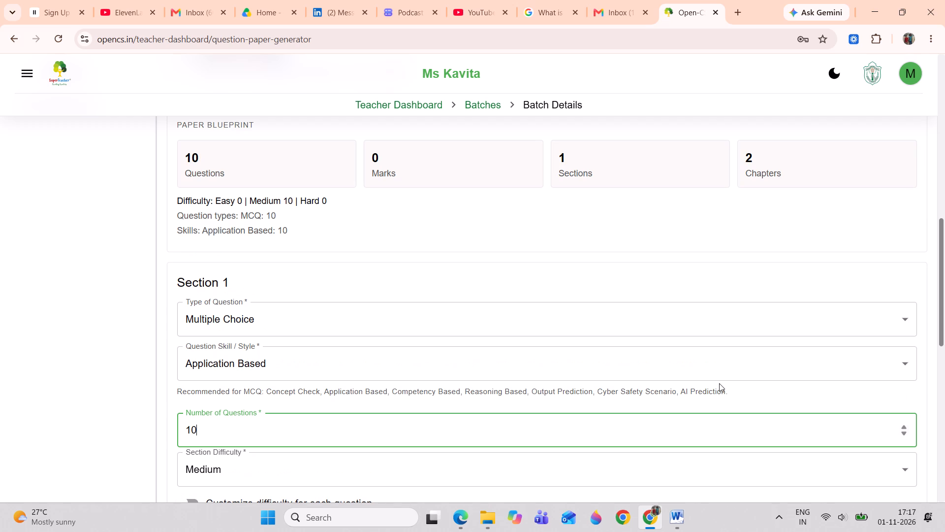
Add a second section to the paper and set its question type to Fill In the Blanks.
{"action": "left_click_drag", "start_coordinate": [940, 293], "coordinate": [941, 310]}
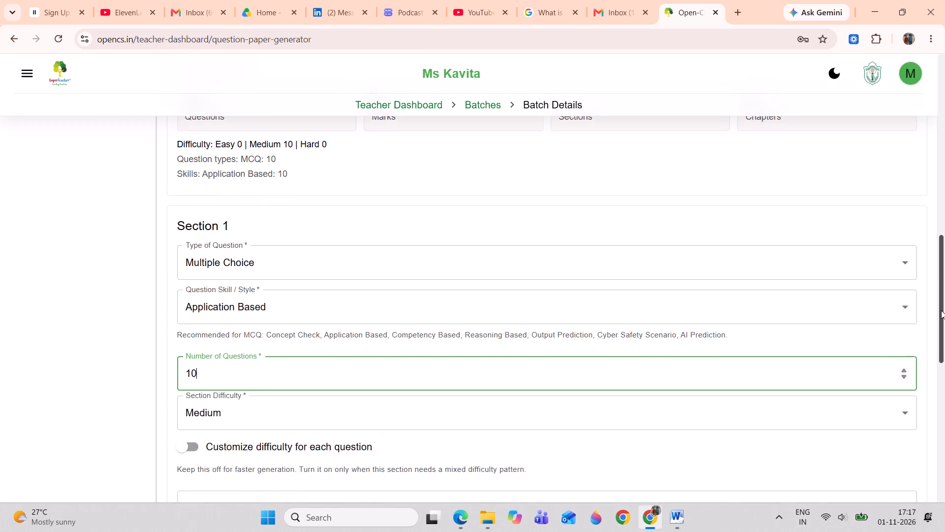
{"action": "left_click_drag", "start_coordinate": [941, 310], "coordinate": [932, 354]}
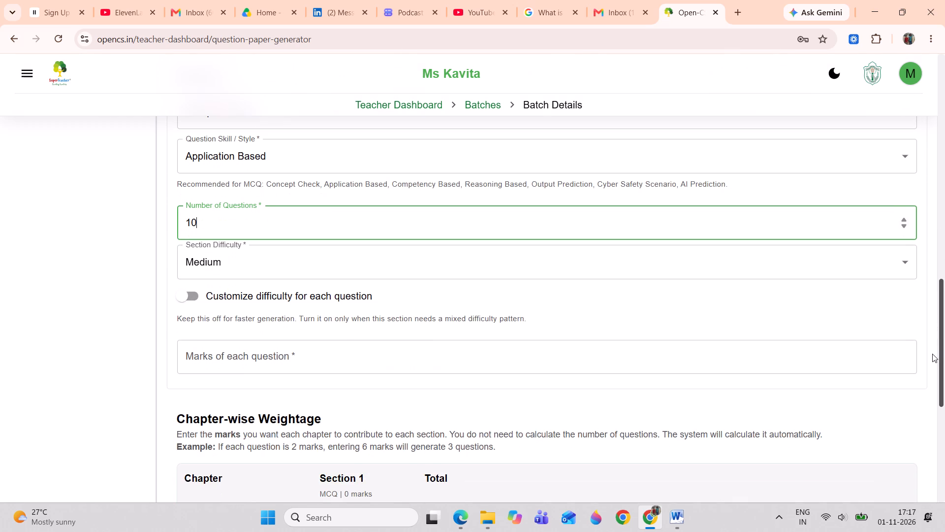
{"action": "left_click_drag", "start_coordinate": [932, 354], "coordinate": [922, 413]}
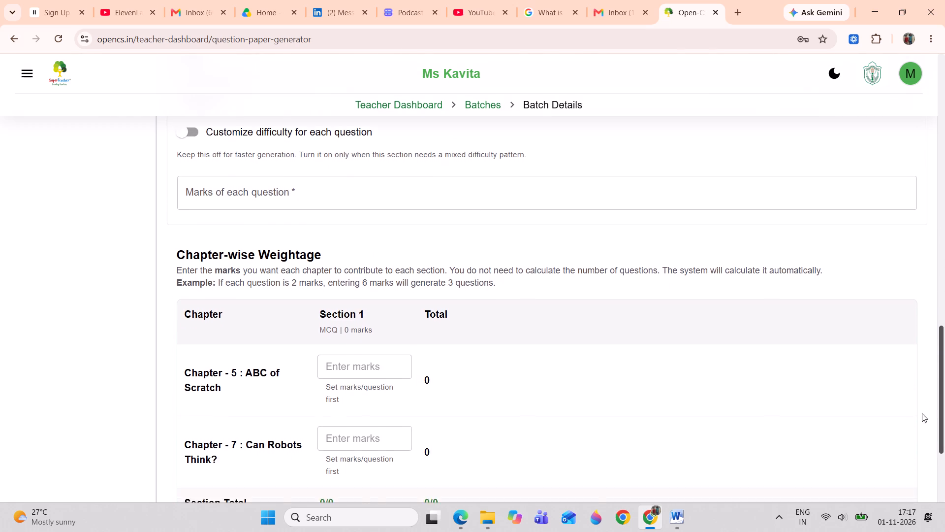
{"action": "left_click_drag", "start_coordinate": [922, 413], "coordinate": [919, 451]}
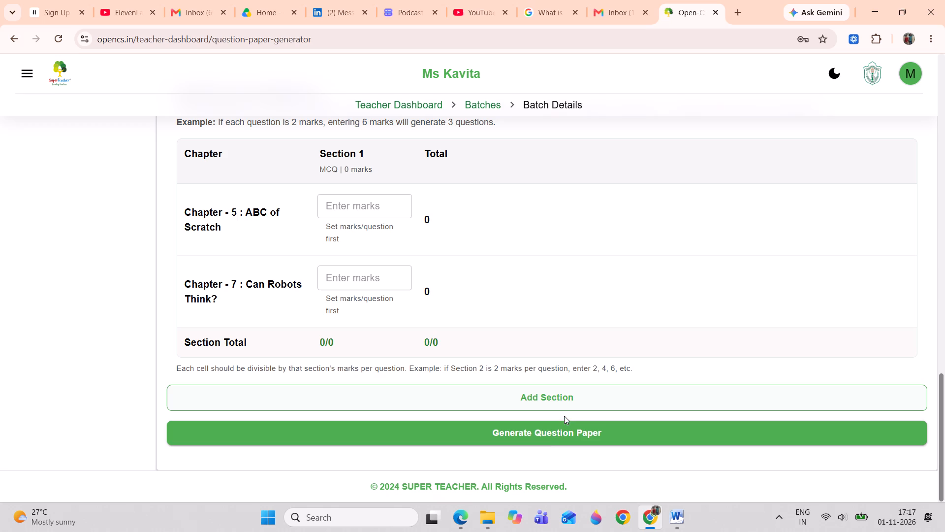
{"action": "left_click", "coordinate": [554, 393]}
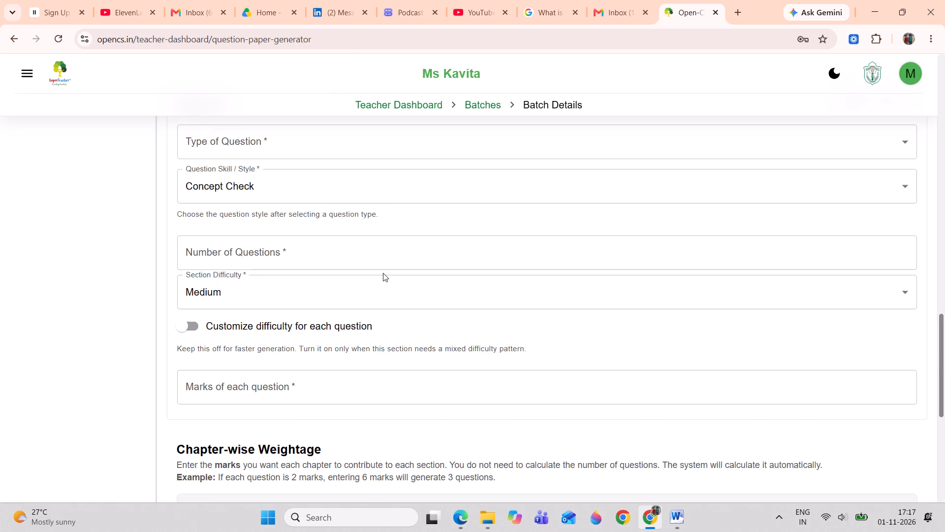
{"action": "left_click", "coordinate": [398, 149]}
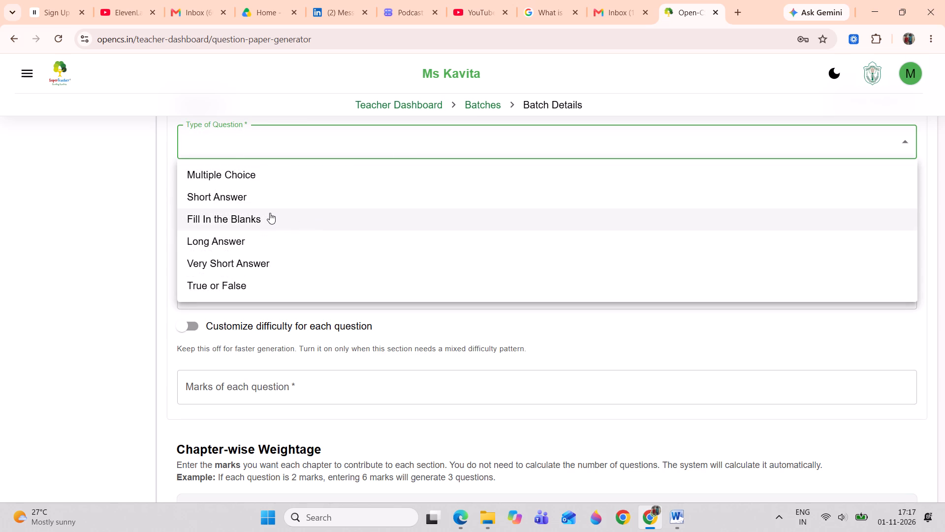
{"action": "left_click", "coordinate": [270, 213]}
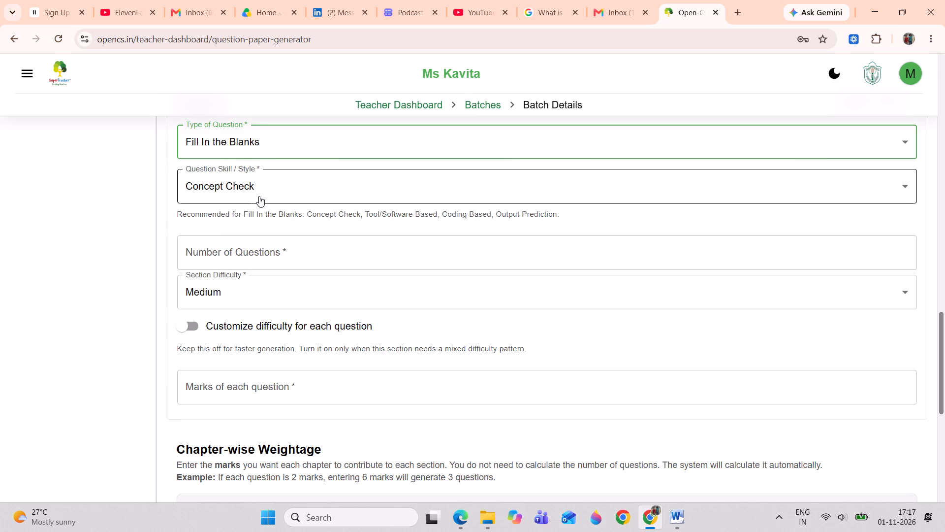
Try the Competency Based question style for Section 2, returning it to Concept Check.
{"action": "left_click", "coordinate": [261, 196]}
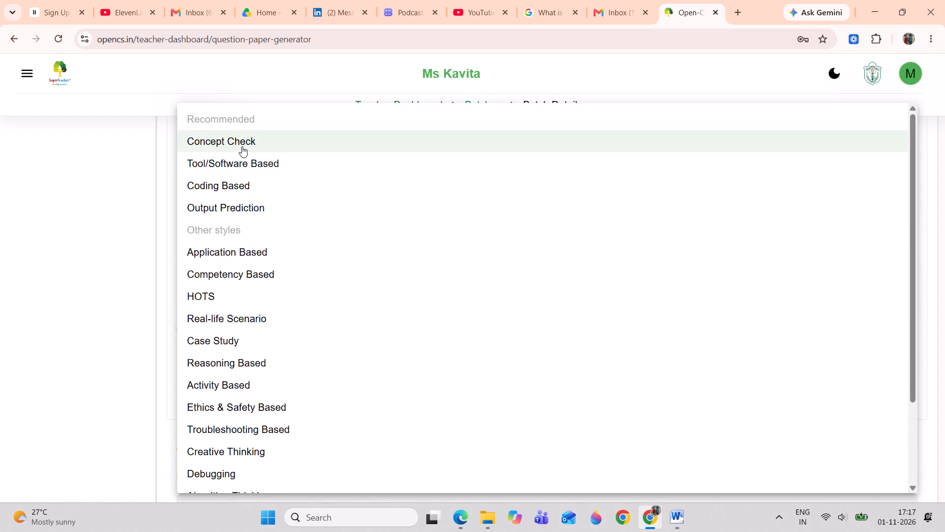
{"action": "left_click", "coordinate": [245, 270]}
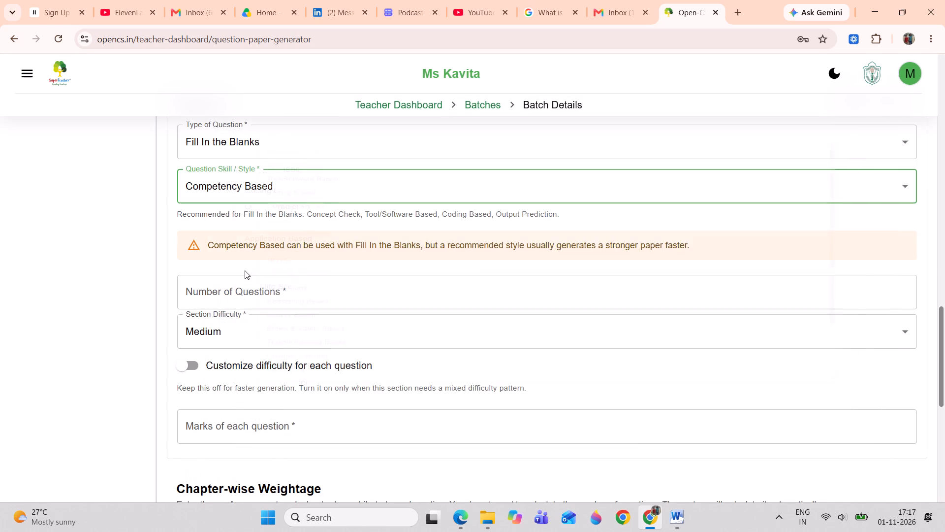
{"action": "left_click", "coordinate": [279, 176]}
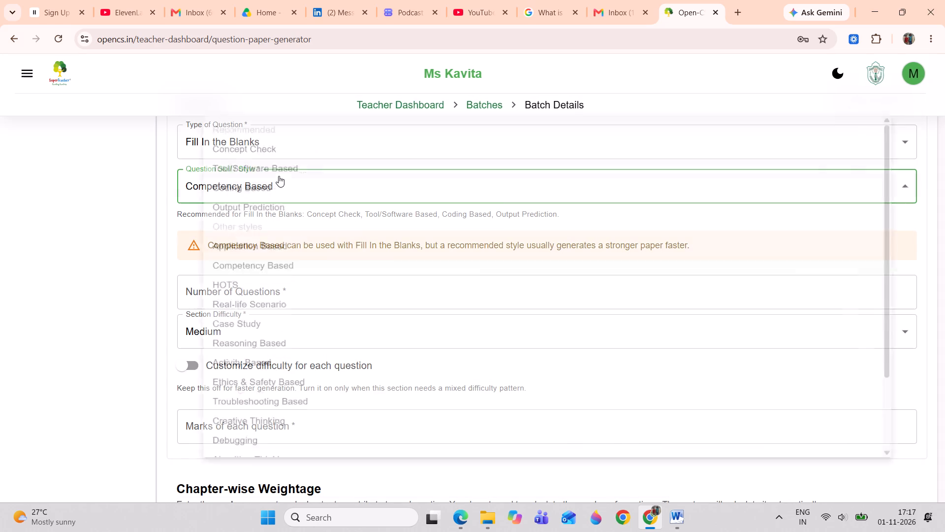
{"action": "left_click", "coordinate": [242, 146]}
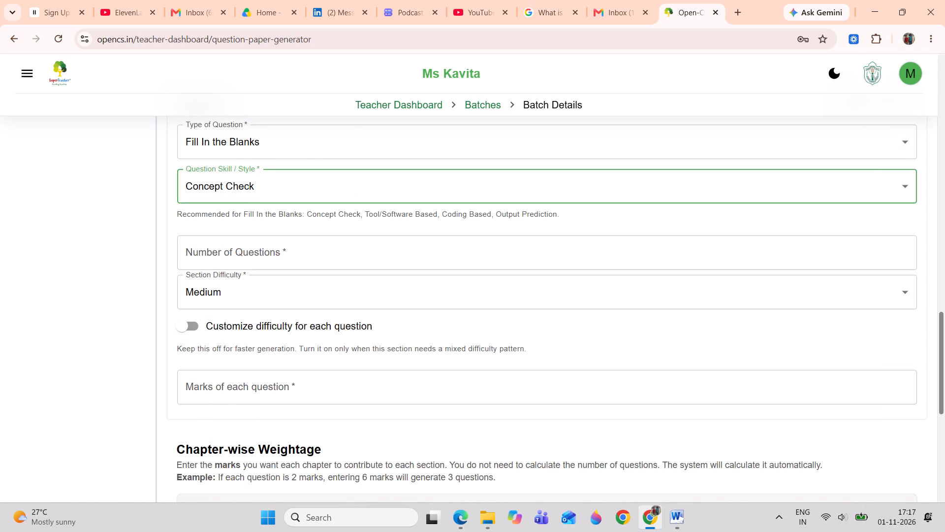
Set Section 2 to 10 questions carrying 1 mark each.
{"action": "left_click", "coordinate": [278, 257]}
{"action": "type", "text": "10"}
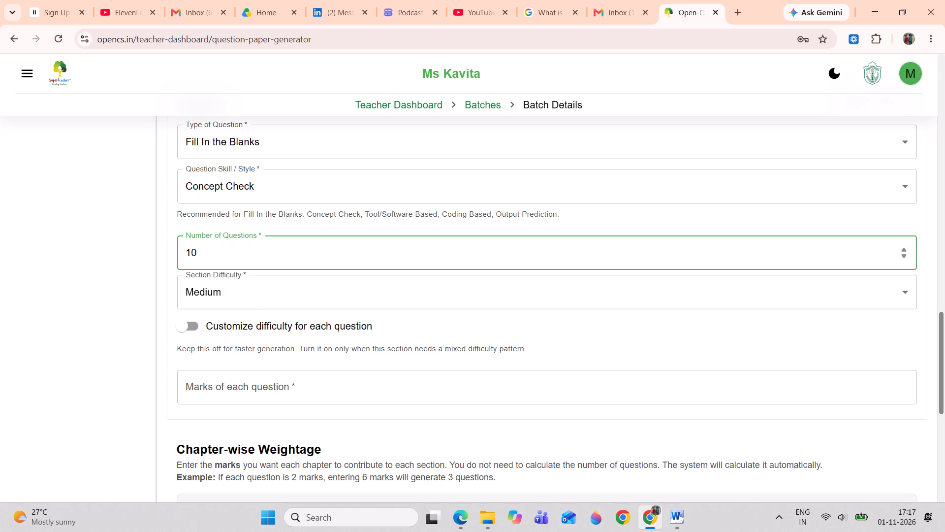
{"action": "left_click", "coordinate": [301, 390]}
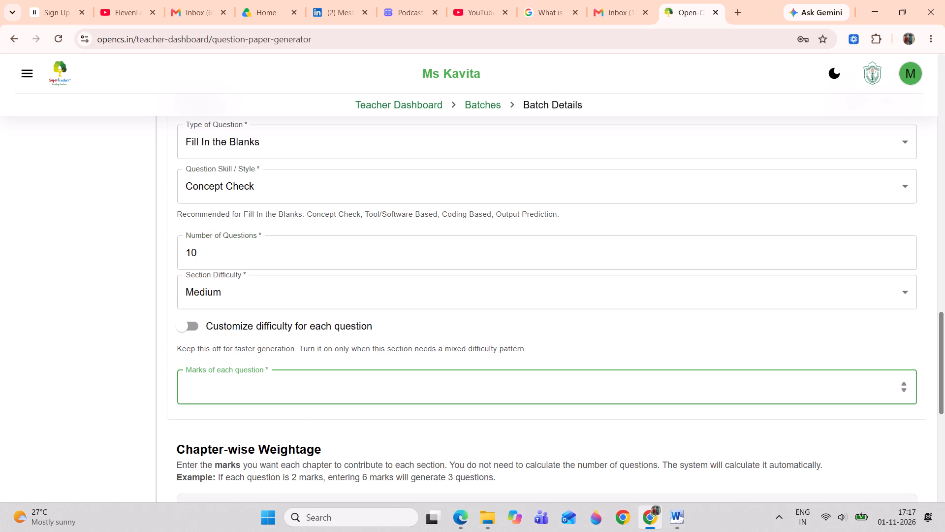
{"action": "key", "text": "1"}
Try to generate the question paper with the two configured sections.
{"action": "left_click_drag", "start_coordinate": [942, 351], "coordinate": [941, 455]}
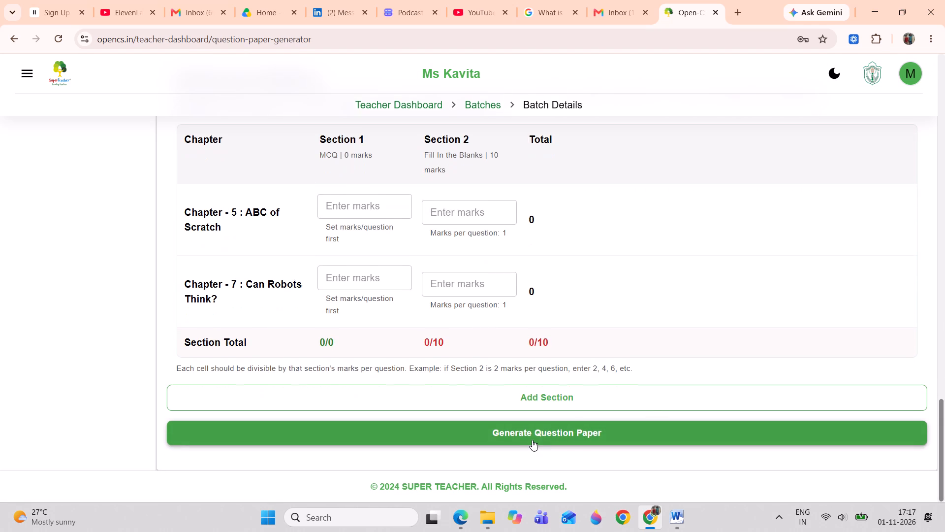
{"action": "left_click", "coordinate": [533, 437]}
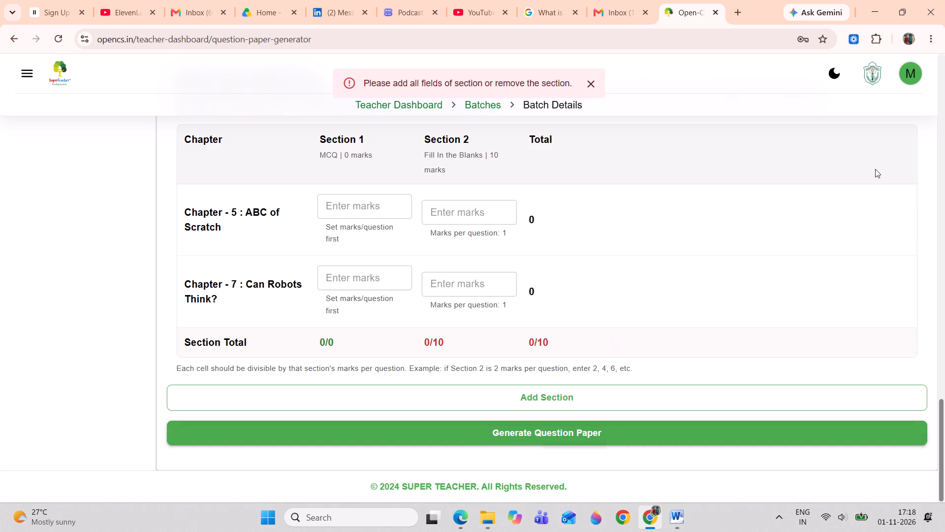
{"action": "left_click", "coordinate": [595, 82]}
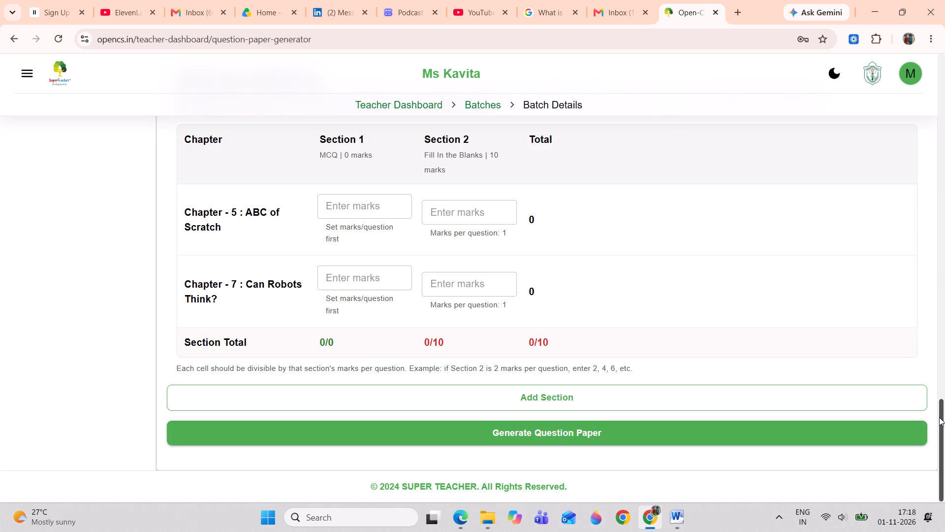
Set the marks of each question in Section 1 to 1.
{"action": "left_click_drag", "start_coordinate": [939, 417], "coordinate": [904, 302]}
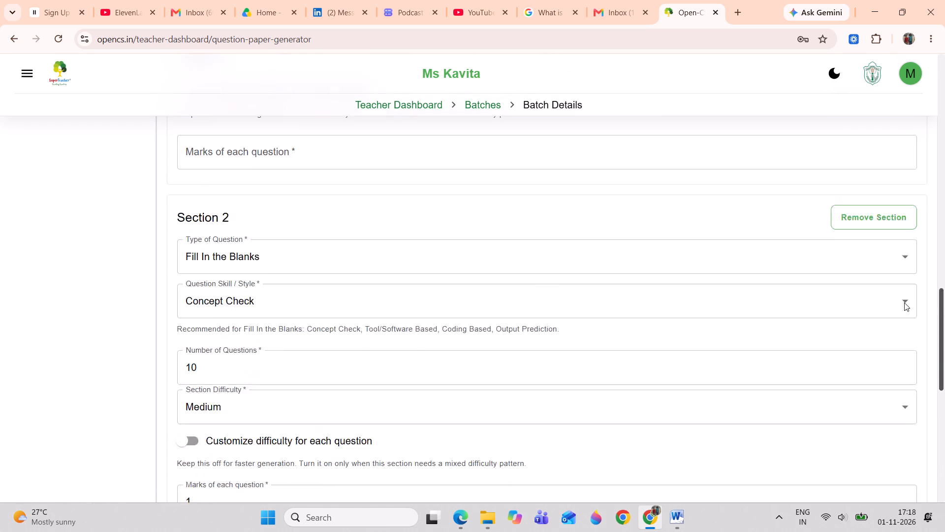
{"action": "left_click_drag", "start_coordinate": [904, 302], "coordinate": [895, 265]}
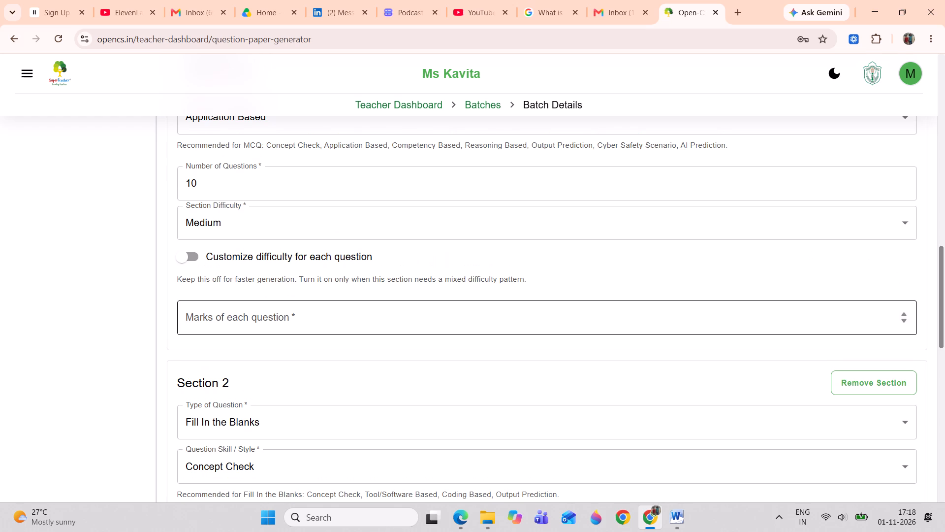
{"action": "left_click", "coordinate": [763, 314]}
{"action": "key", "text": "1"}
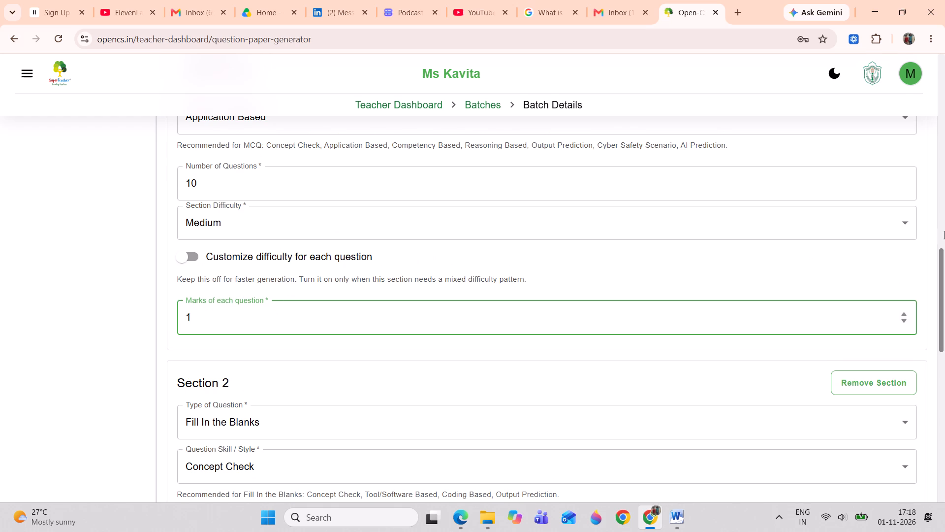
Submit the two-section blueprint to generate the question paper.
{"action": "left_click_drag", "start_coordinate": [943, 297], "coordinate": [941, 427]}
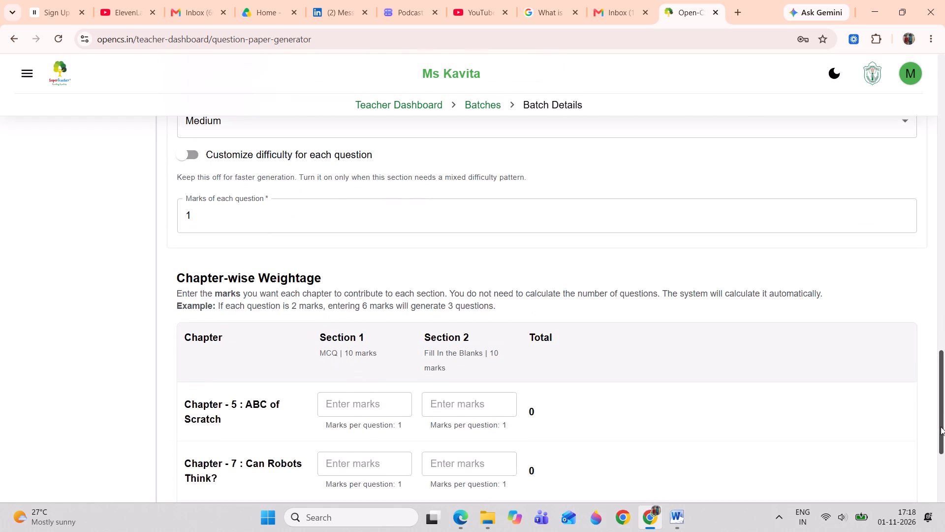
{"action": "left_click_drag", "start_coordinate": [941, 427], "coordinate": [933, 463]}
{"action": "left_click", "coordinate": [566, 434]}
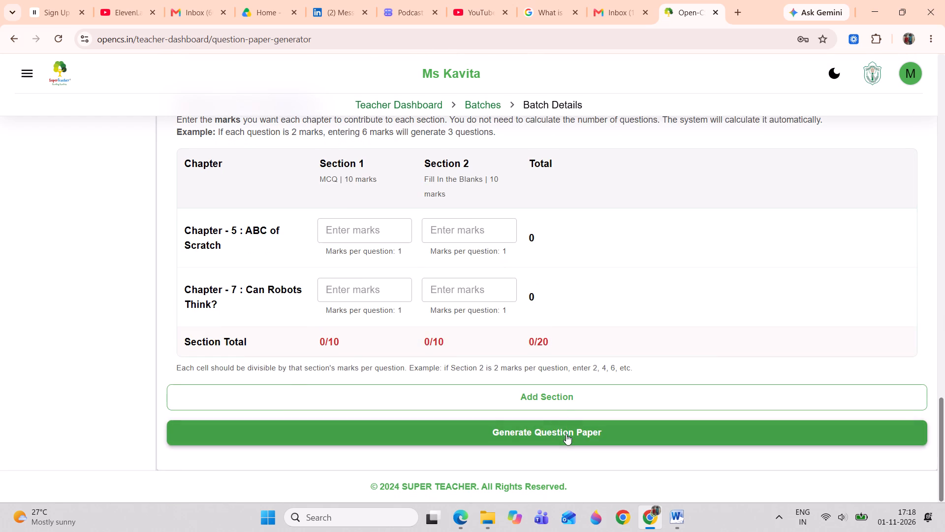
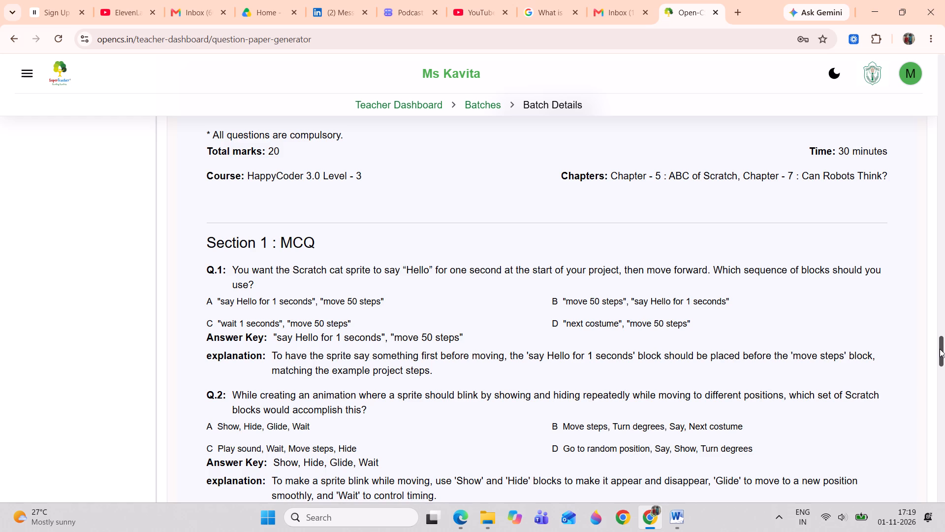
Copy the generated Q.5 question about the robot Sophia and paste it over the Rohit mouse-selection question in the GR 3 UT 2 Word document.
{"action": "left_click_drag", "start_coordinate": [941, 349], "coordinate": [943, 362]}
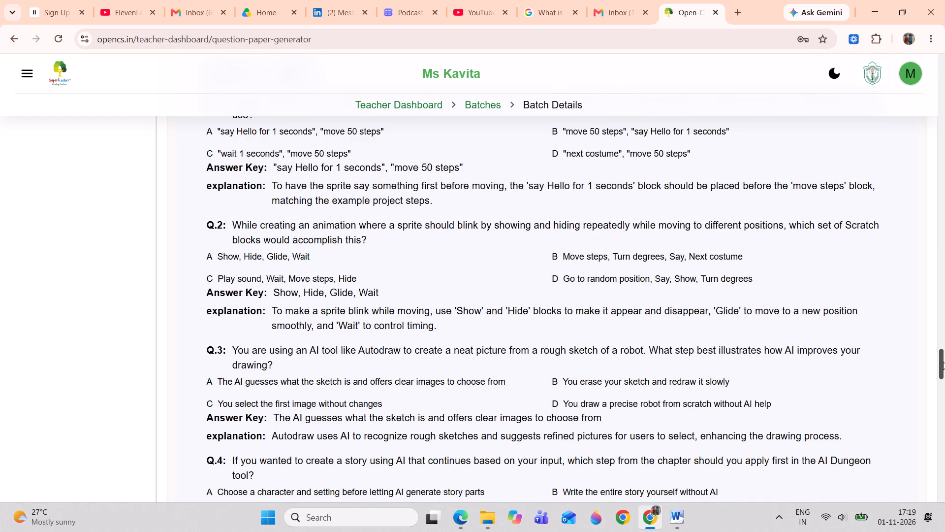
{"action": "left_click_drag", "start_coordinate": [943, 362], "coordinate": [941, 368]}
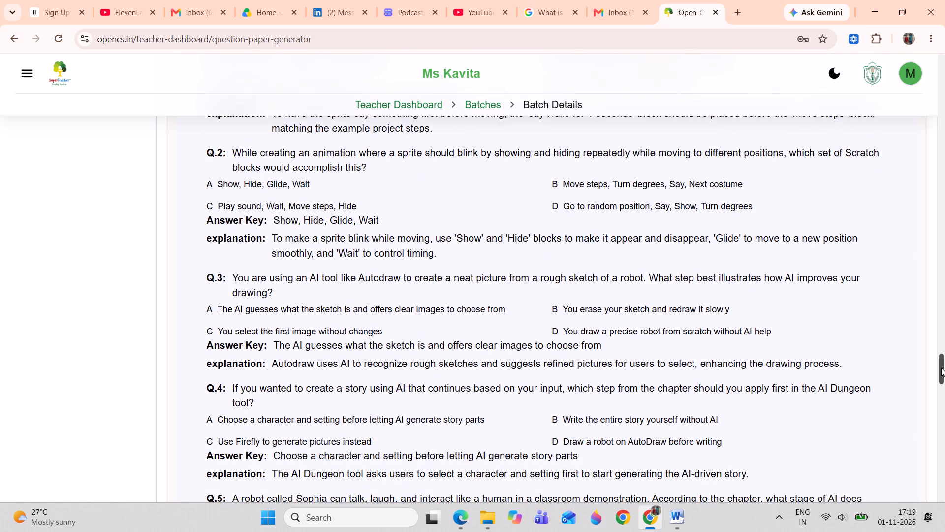
{"action": "left_click_drag", "start_coordinate": [941, 368], "coordinate": [941, 369]}
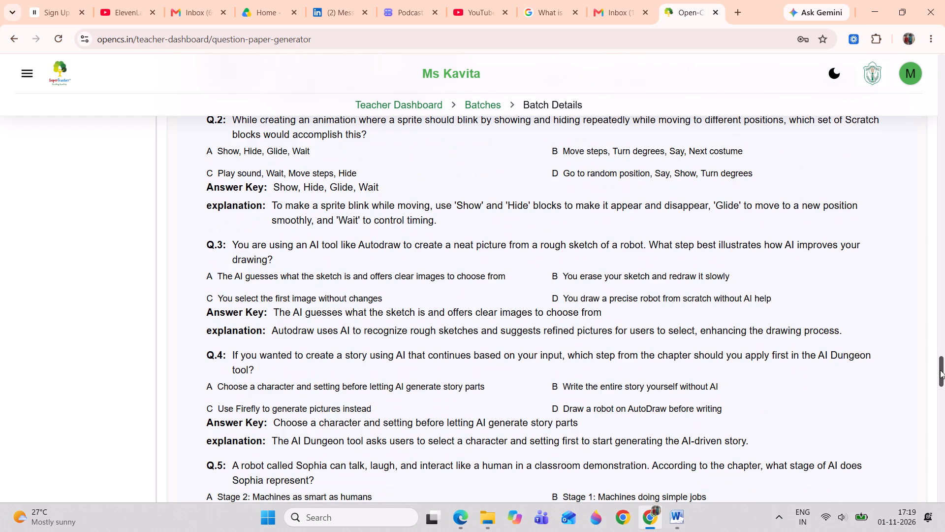
{"action": "left_click_drag", "start_coordinate": [940, 379], "coordinate": [940, 385]}
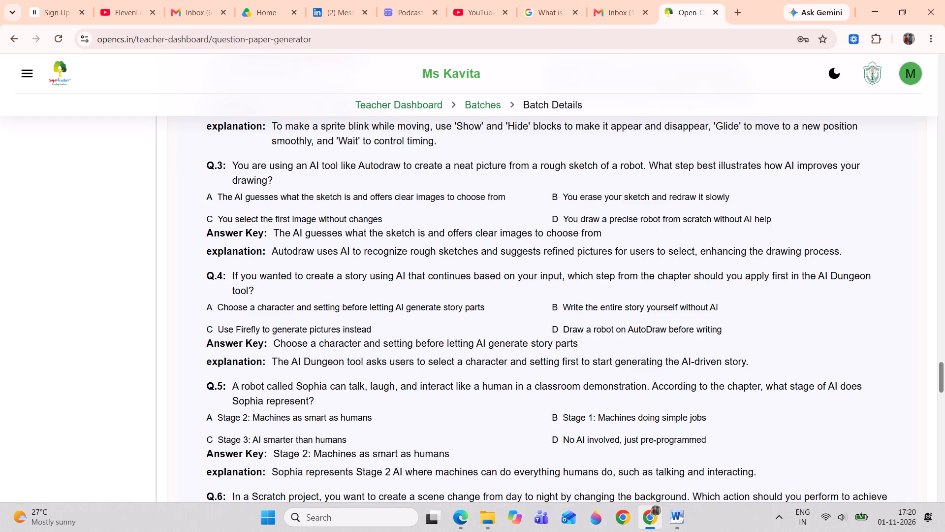
{"action": "left_click_drag", "start_coordinate": [234, 384], "coordinate": [339, 398]}
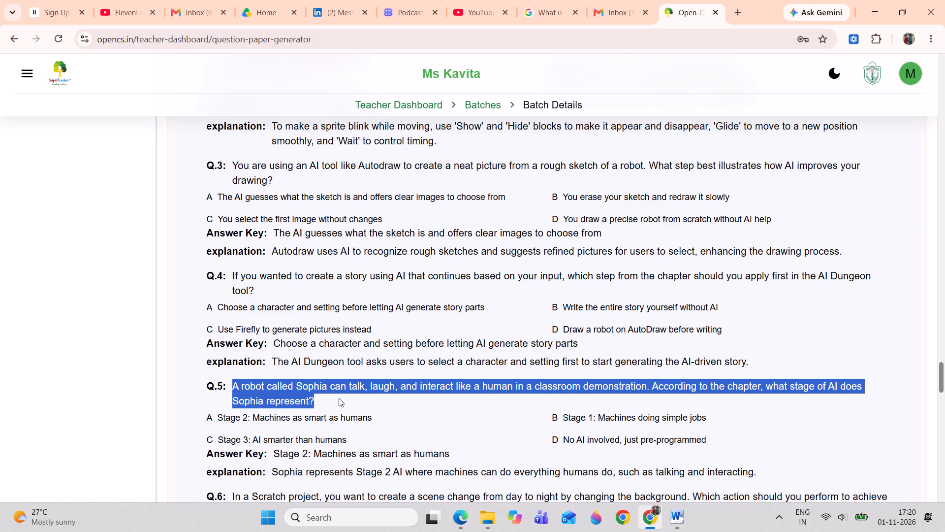
{"action": "left_click_drag", "start_coordinate": [339, 398], "coordinate": [339, 400]}
{"action": "key", "text": "ctrl+c"}
{"action": "left_click", "coordinate": [680, 516]}
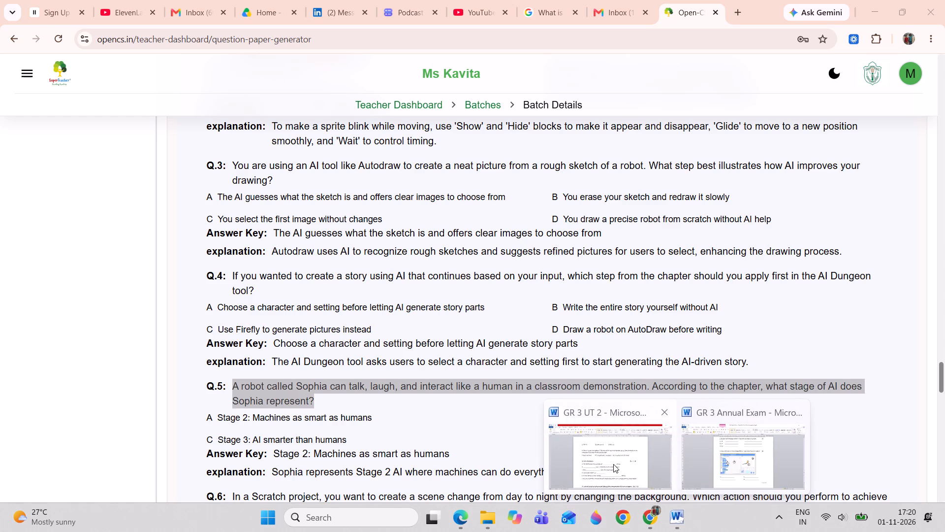
{"action": "left_click", "coordinate": [608, 464]}
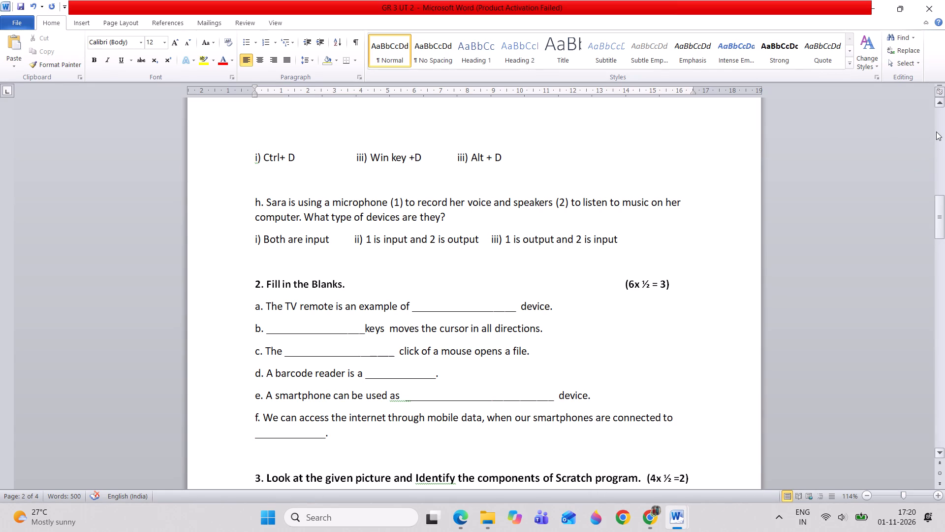
{"action": "left_click", "coordinate": [936, 132]}
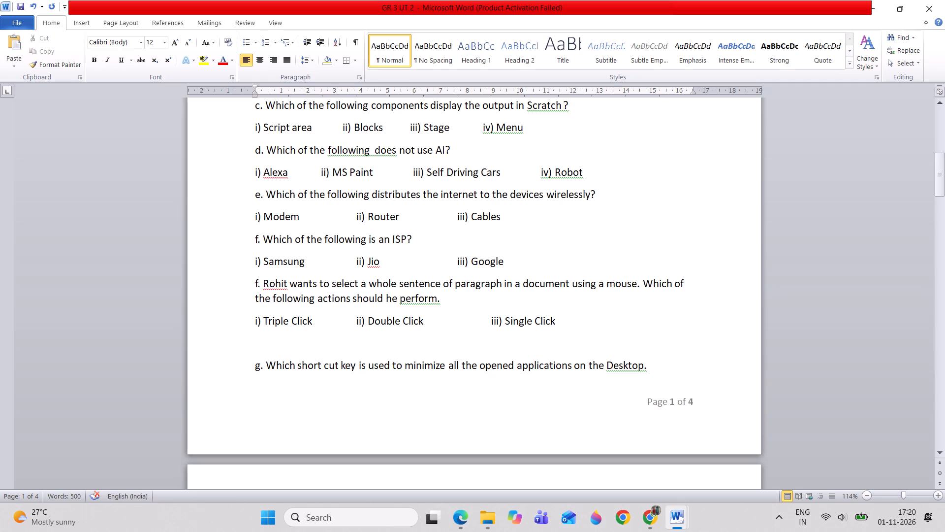
{"action": "left_click_drag", "start_coordinate": [266, 283], "coordinate": [459, 292]}
{"action": "key", "text": "ctrl+v"}
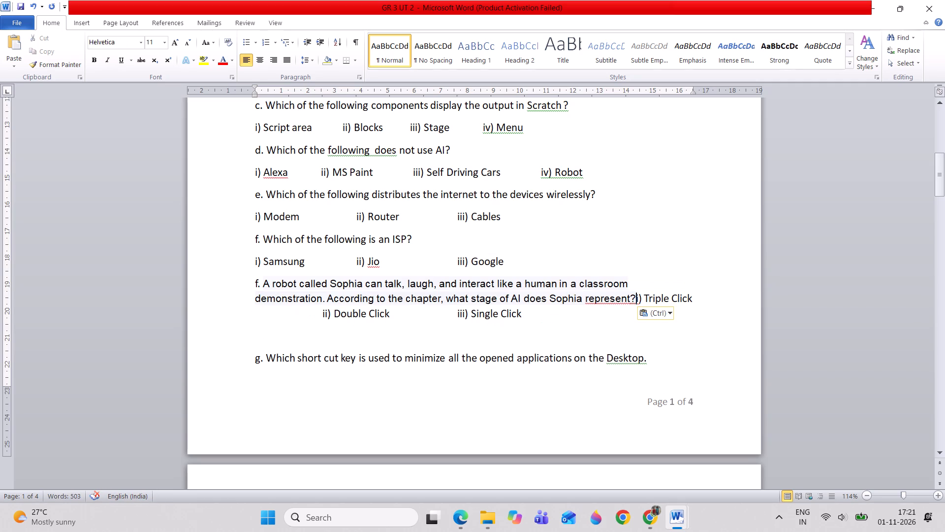
{"action": "key", "text": "Return"}
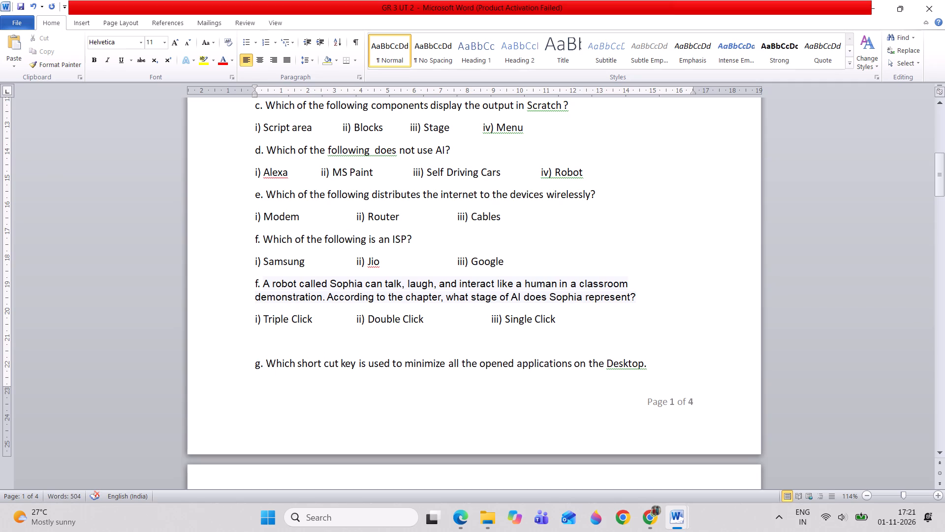
Replace option i) "Triple Click" with the generated option "Stage 2: Machines as smart as humans", and start option ii) on a new line.
{"action": "key", "text": "alt+Tab"}
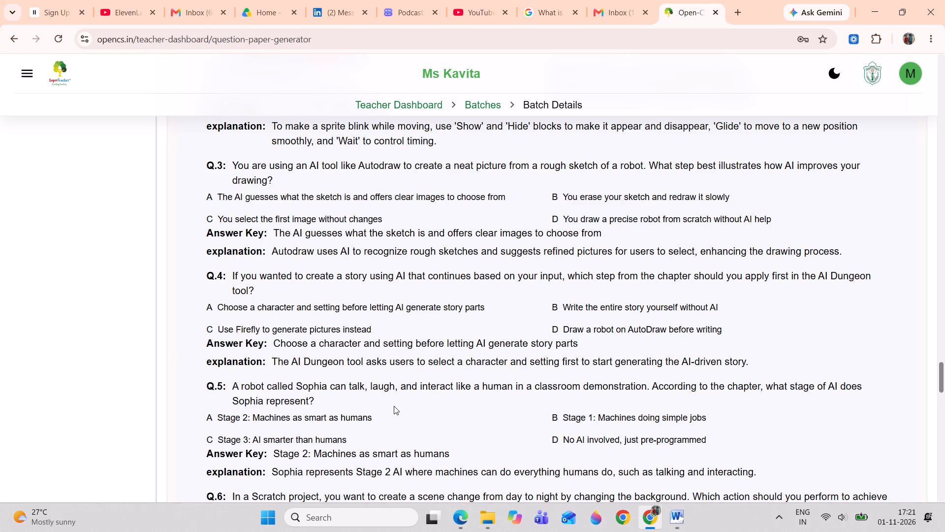
{"action": "left_click", "coordinate": [394, 406]}
{"action": "left_click_drag", "start_coordinate": [219, 418], "coordinate": [256, 417]}
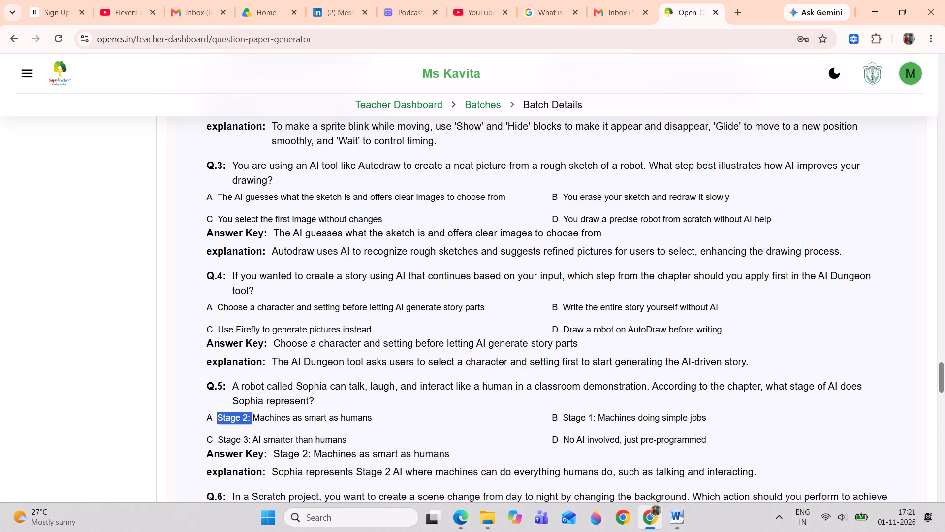
{"action": "left_click_drag", "start_coordinate": [256, 417], "coordinate": [383, 418]}
{"action": "key", "text": "ctrl+c"}
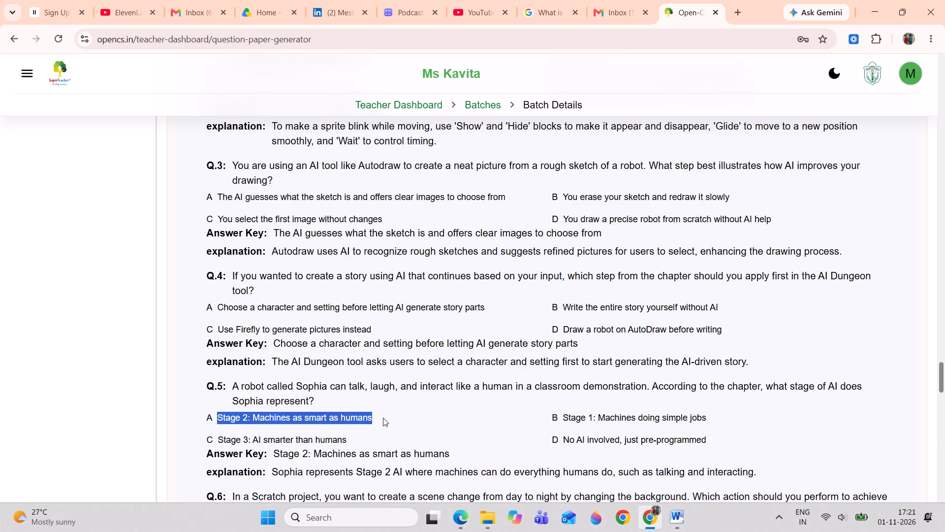
{"action": "key", "text": "Tab"}
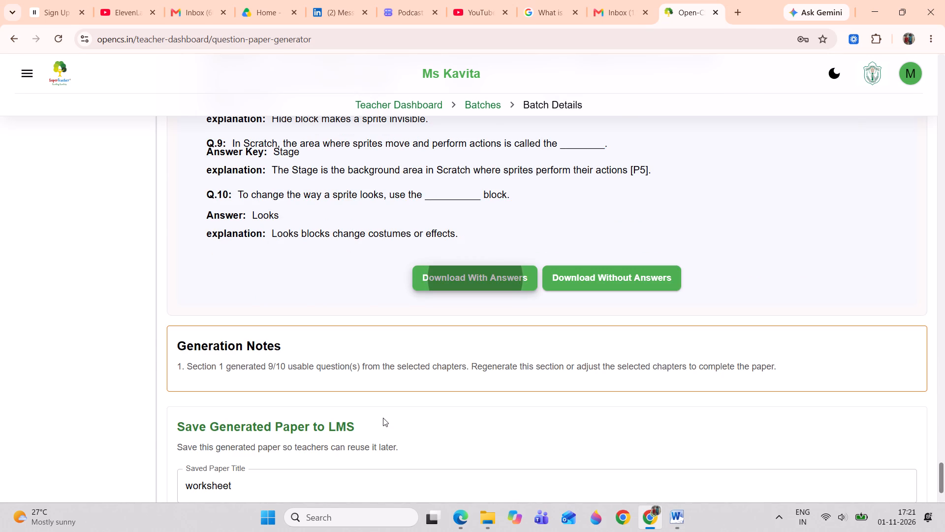
{"action": "key", "text": "alt+Tab"}
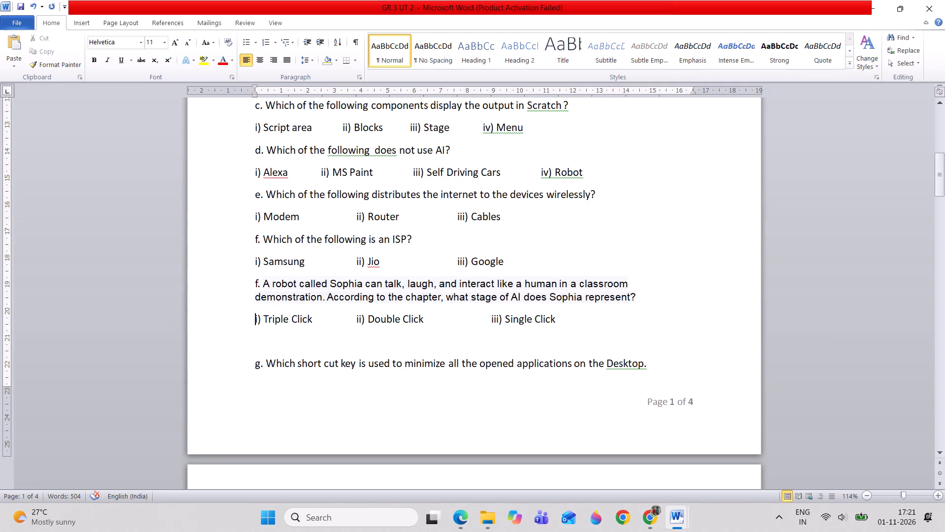
{"action": "left_click_drag", "start_coordinate": [265, 321], "coordinate": [312, 320]}
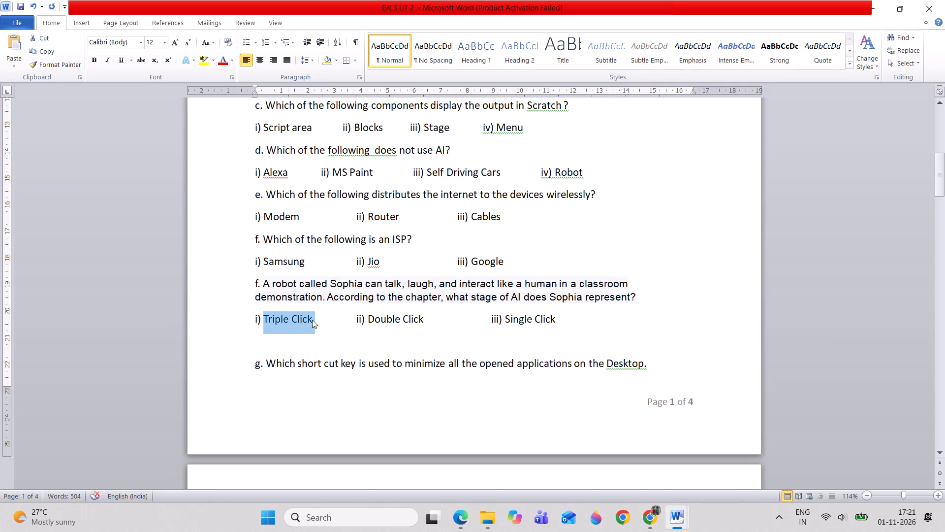
{"action": "key", "text": "ctrl+v"}
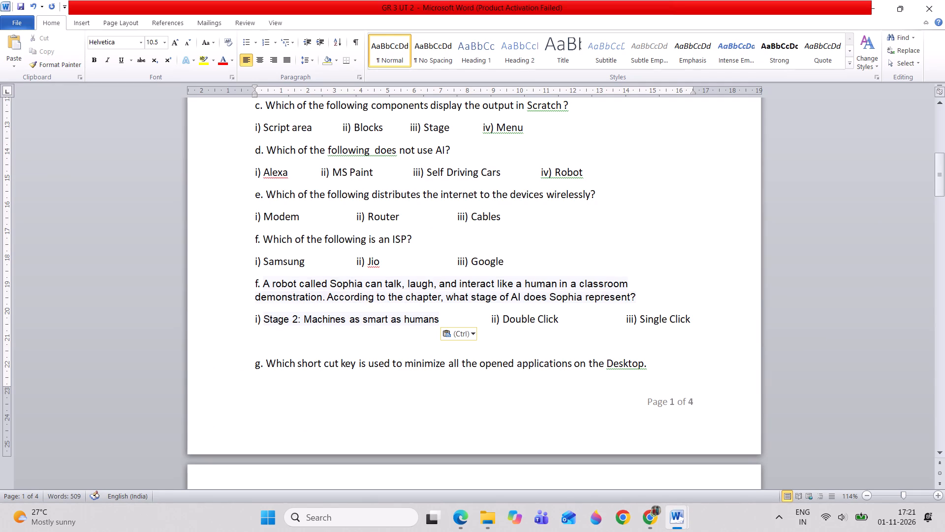
{"action": "key", "text": "Return"}
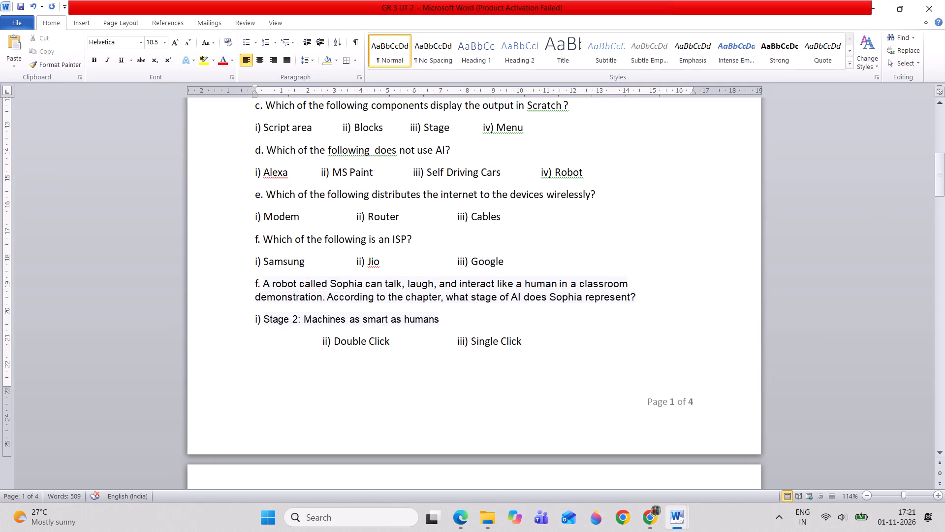
{"action": "key", "text": "Delete"}
{"action": "key", "text": "Delete"}
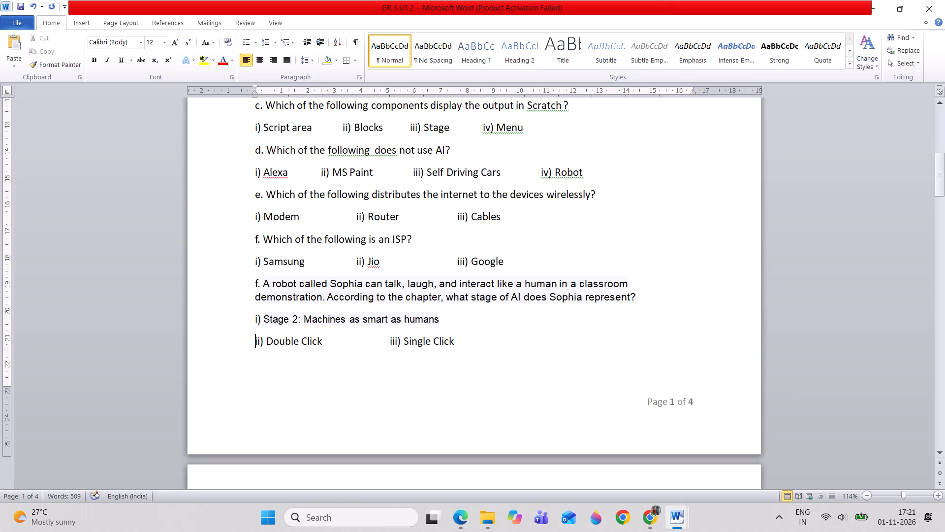
Replace option ii) "Double Click" of the Sophia question with the generated option "Stage 1: Machines doing simple jobs".
{"action": "key", "text": "alt+Tab"}
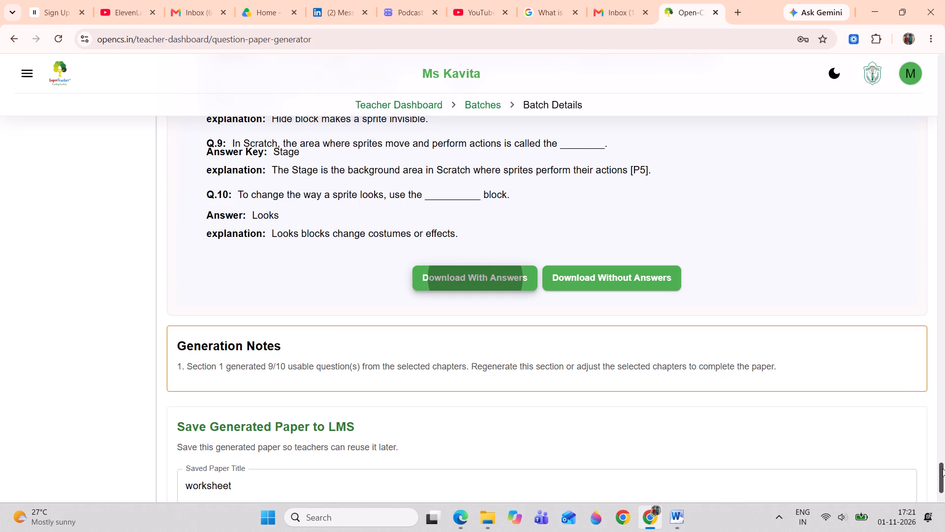
{"action": "left_click_drag", "start_coordinate": [943, 470], "coordinate": [940, 458]}
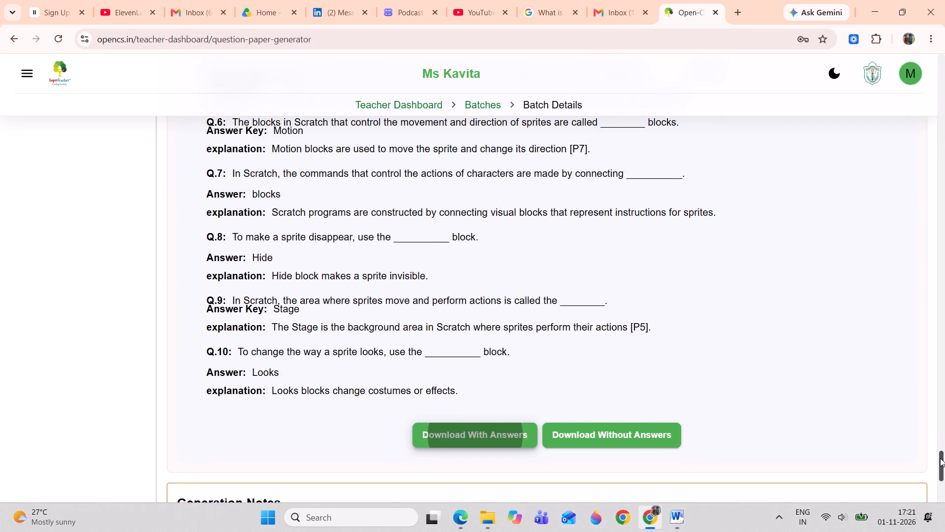
{"action": "left_click_drag", "start_coordinate": [940, 458], "coordinate": [940, 443]}
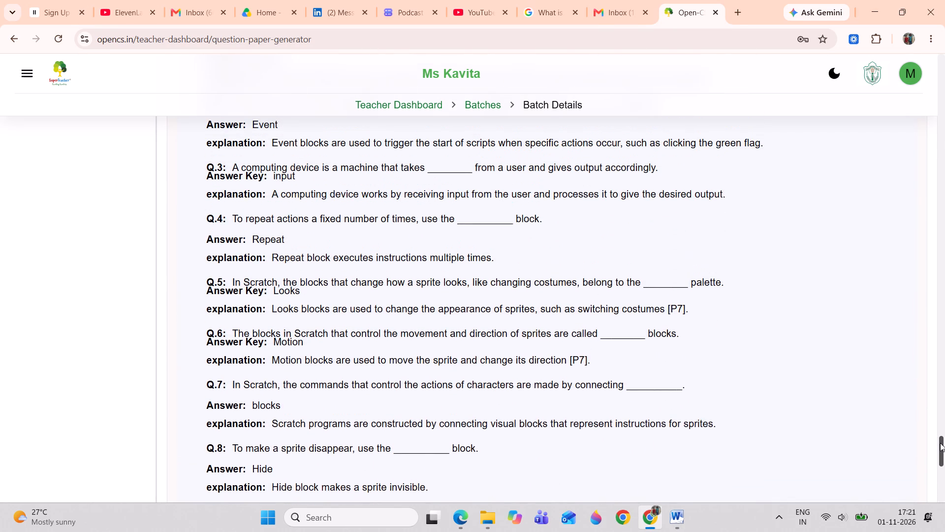
{"action": "left_click_drag", "start_coordinate": [940, 443], "coordinate": [942, 477]}
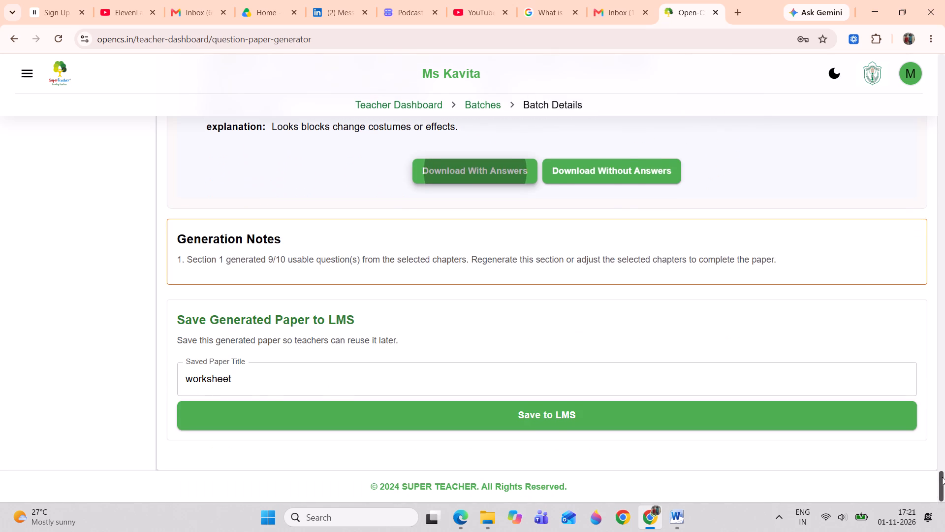
{"action": "left_click_drag", "start_coordinate": [942, 477], "coordinate": [927, 414]}
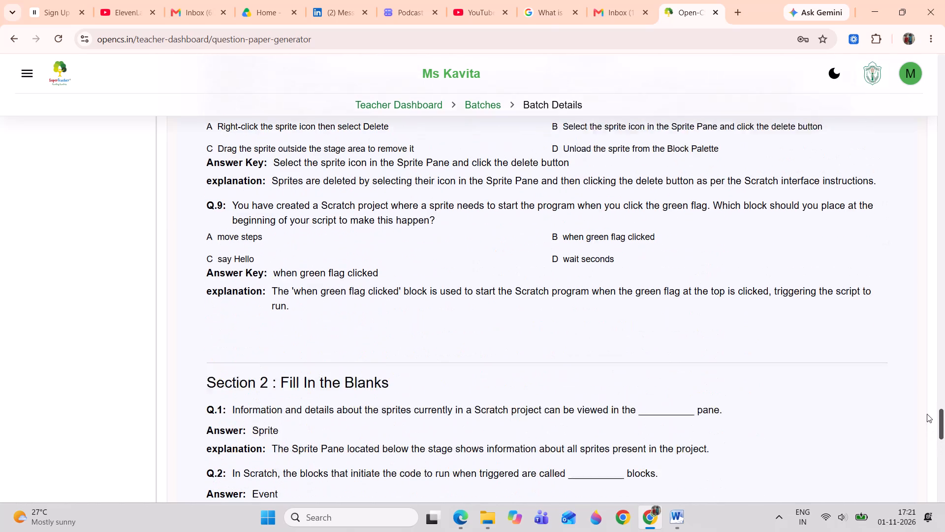
{"action": "left_click_drag", "start_coordinate": [927, 414], "coordinate": [926, 411]}
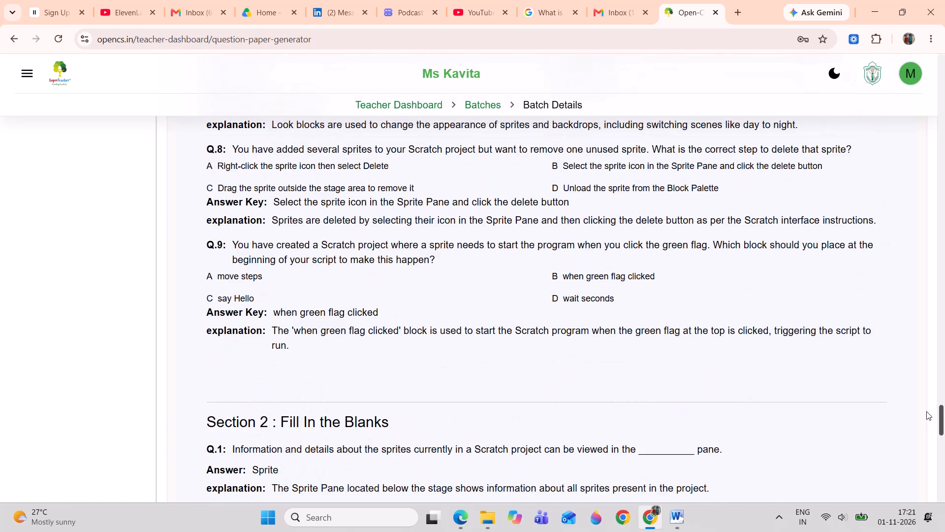
{"action": "left_click_drag", "start_coordinate": [926, 411], "coordinate": [926, 410]}
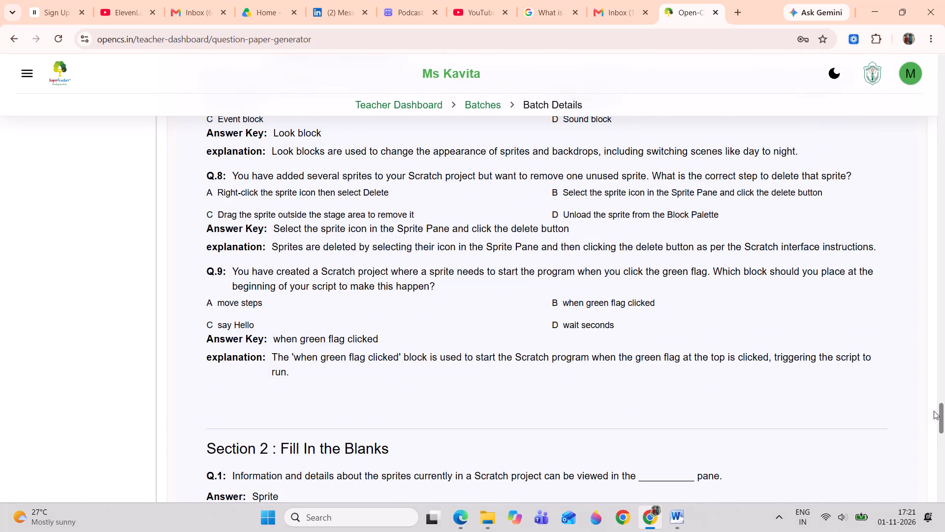
{"action": "left_click_drag", "start_coordinate": [942, 421], "coordinate": [937, 406]}
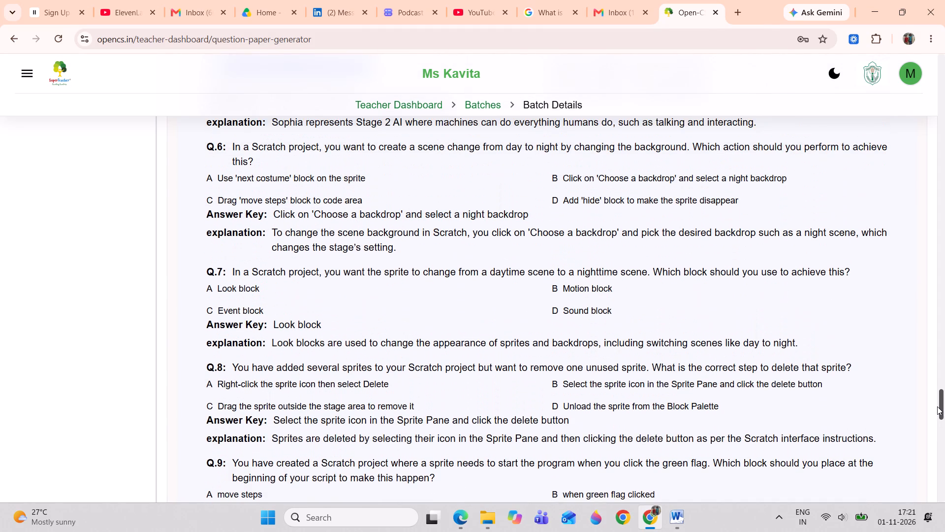
{"action": "left_click_drag", "start_coordinate": [937, 406], "coordinate": [937, 407]}
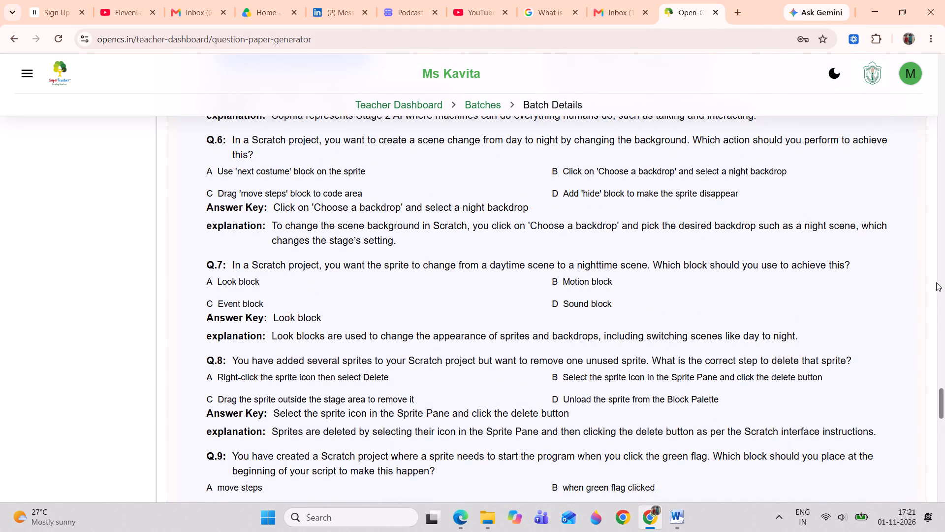
{"action": "left_click", "coordinate": [941, 373]}
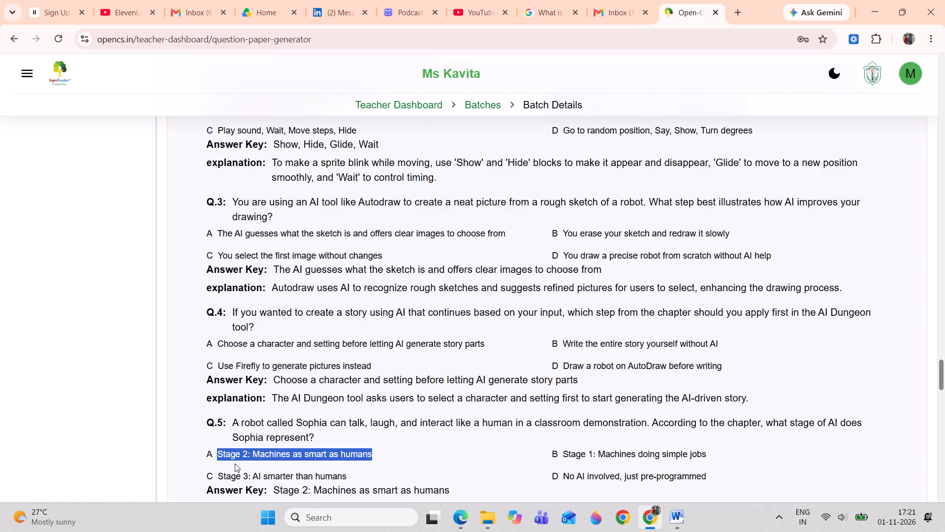
{"action": "left_click", "coordinate": [225, 476]}
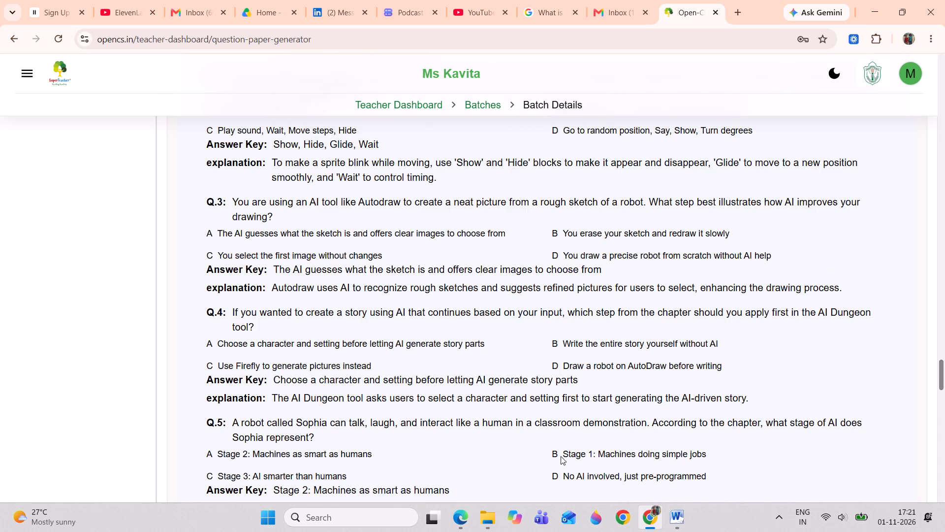
{"action": "left_click_drag", "start_coordinate": [565, 453], "coordinate": [726, 458]}
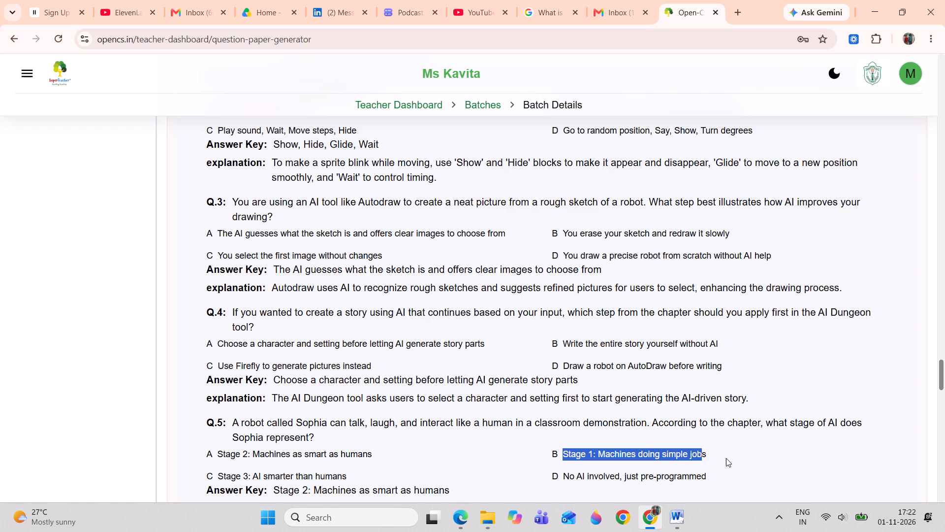
{"action": "left_click_drag", "start_coordinate": [726, 458], "coordinate": [727, 459]}
{"action": "key", "text": "ctrl+c"}
{"action": "key", "text": "alt+Tab"}
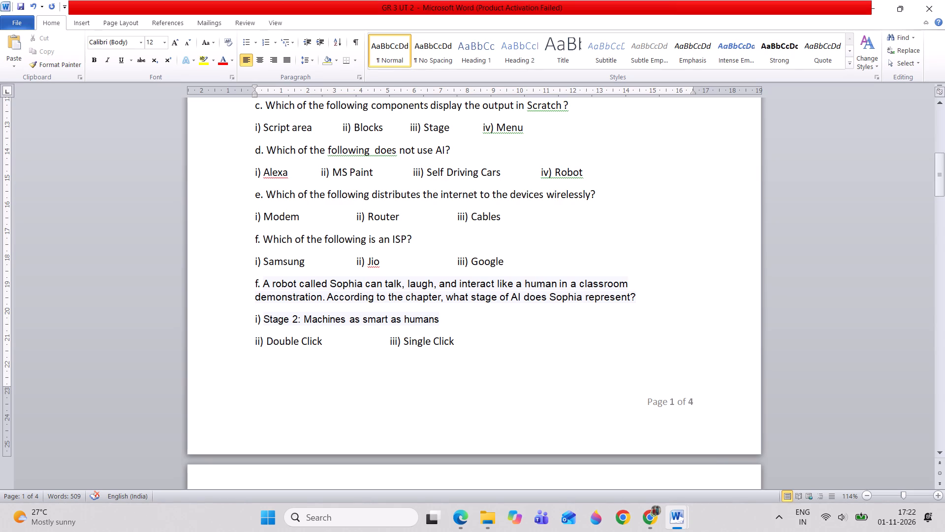
{"action": "left_click_drag", "start_coordinate": [268, 342], "coordinate": [332, 346]}
{"action": "key", "text": "ctrl+v"}
{"action": "left_click", "coordinate": [332, 346]}
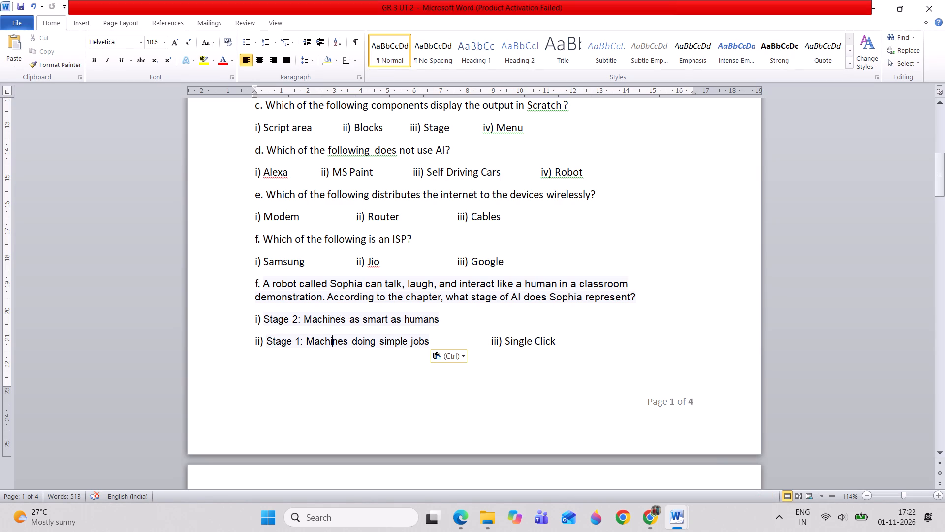
Move "Stage 2: Machines as smart as humans" out of option i) into a new, tab-spaced option iv) on the same line.
{"action": "left_click_drag", "start_coordinate": [263, 320], "coordinate": [410, 324]}
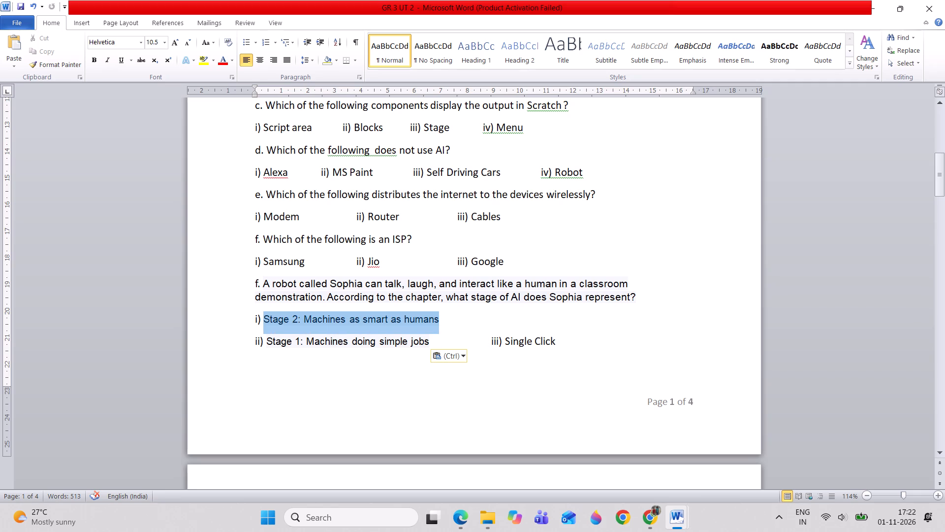
{"action": "left_click_drag", "start_coordinate": [410, 324], "coordinate": [440, 322]}
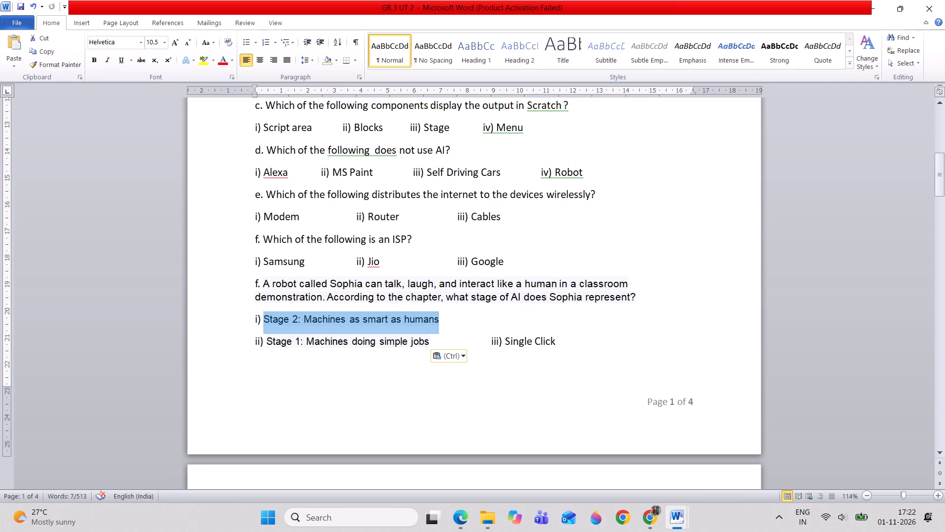
{"action": "key", "text": "ctrl+x"}
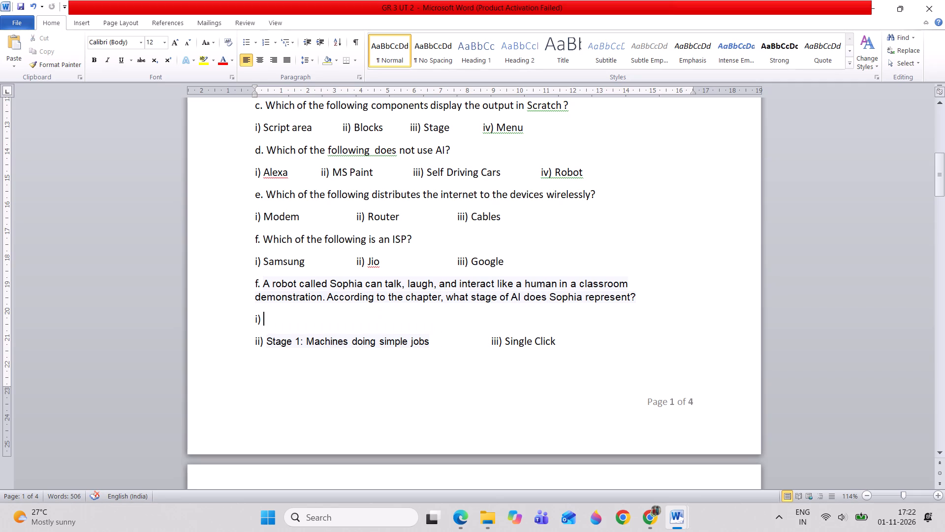
{"action": "key", "text": "Tab"}
{"action": "key", "text": "Tab"}
{"action": "key", "text": "Tab"}
{"action": "key", "text": "Tab"}
{"action": "key", "text": "Tab"}
{"action": "key", "text": "Tab"}
{"action": "type", "text": "iv"}
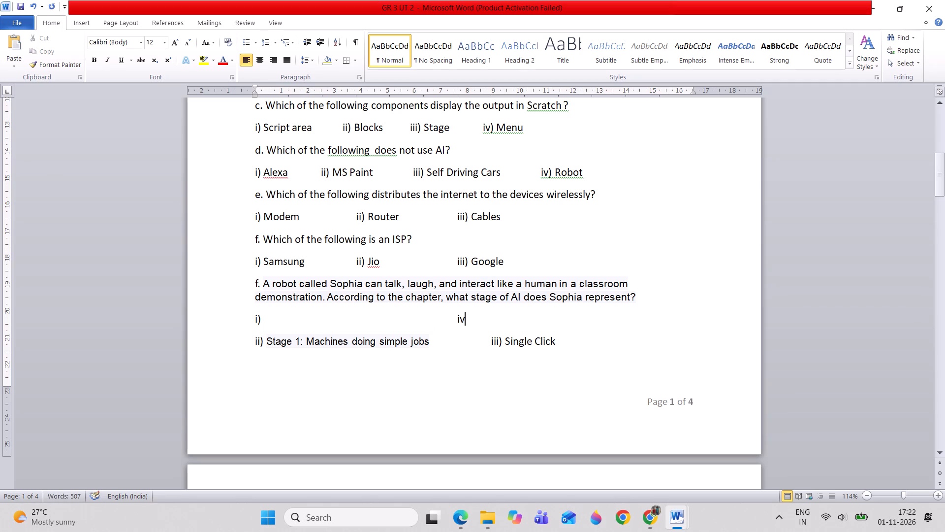
{"action": "type", "text": ")"}
{"action": "key", "text": "space"}
{"action": "key", "text": "ctrl+v"}
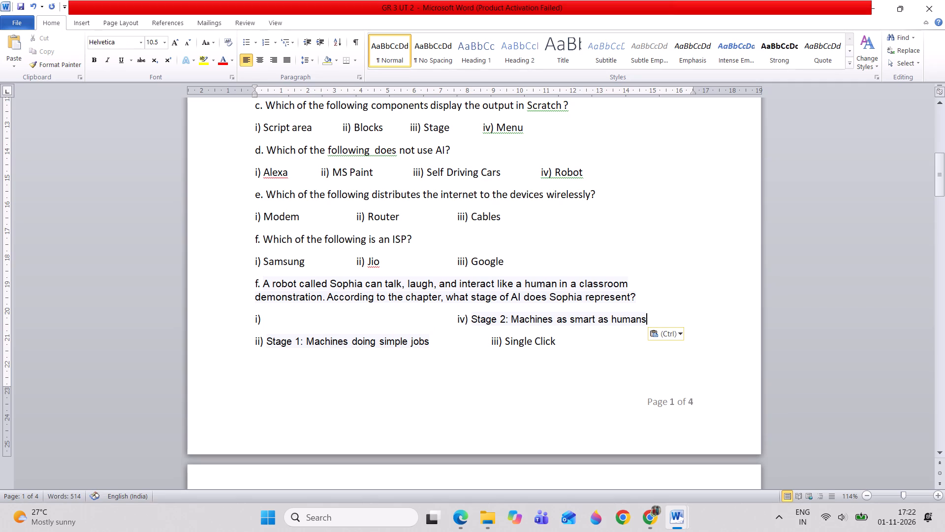
Copy the generated option "Stage 3: AI smarter than humans" into the empty option i) and remove surplus tabs before option iv).
{"action": "key", "text": "alt+Tab"}
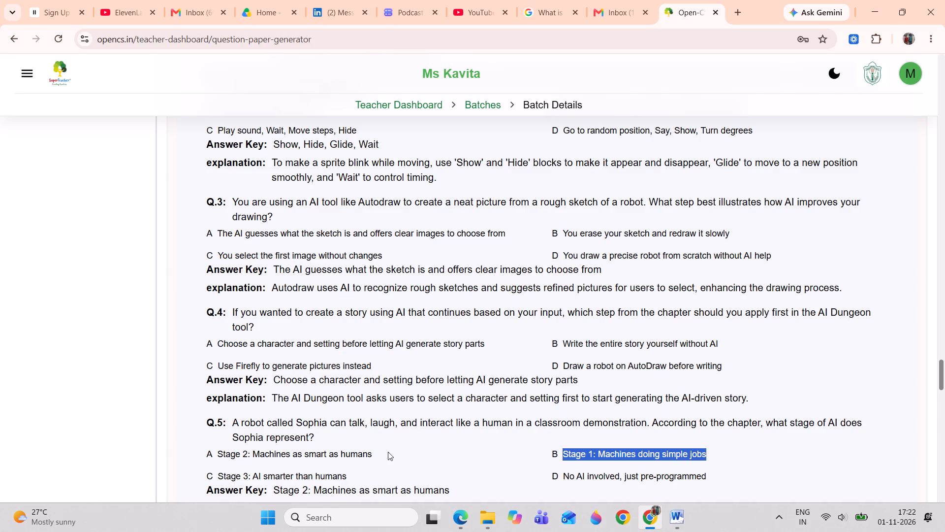
{"action": "key", "text": "alt+Tab"}
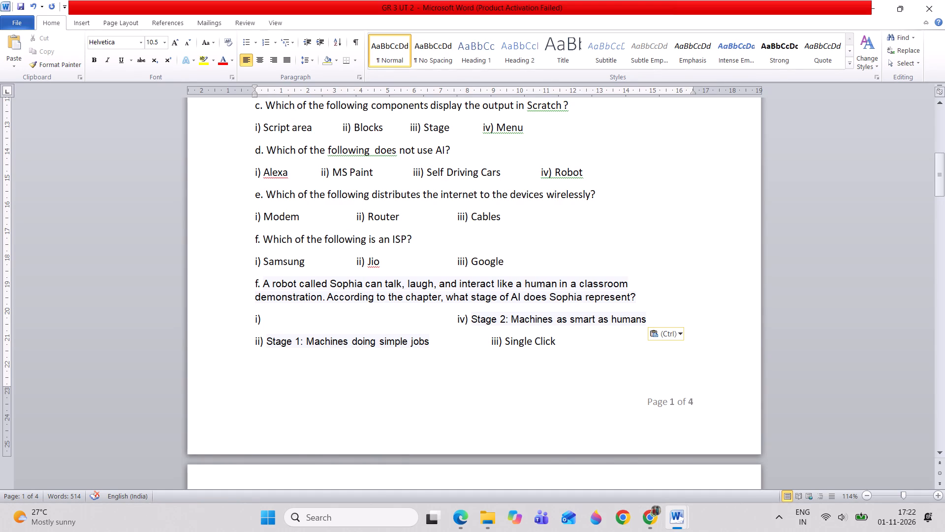
{"action": "key", "text": "alt+Tab"}
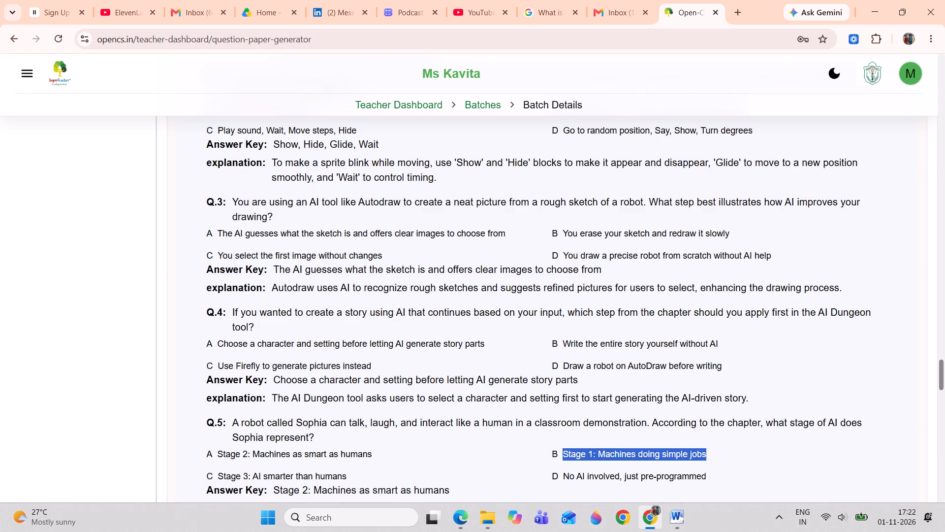
{"action": "left_click_drag", "start_coordinate": [220, 478], "coordinate": [360, 477]}
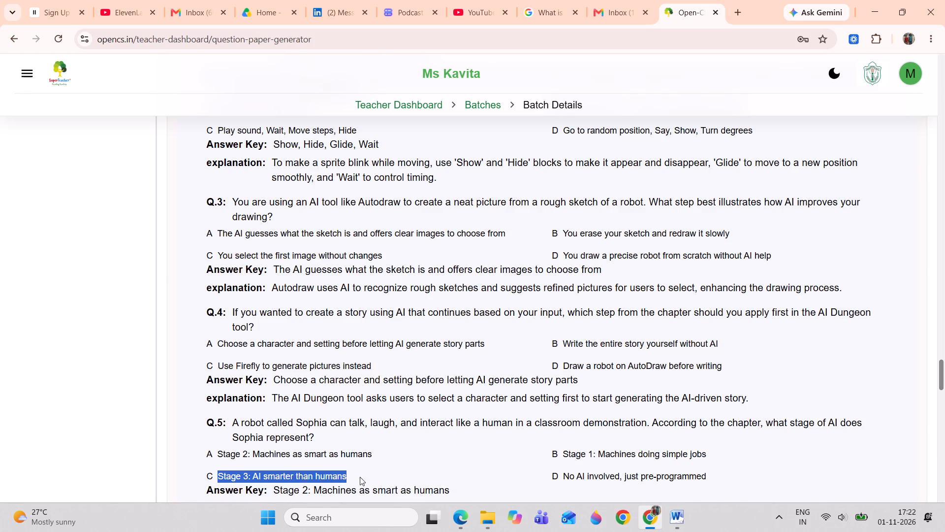
{"action": "left_click_drag", "start_coordinate": [360, 477], "coordinate": [364, 478]}
{"action": "key", "text": "ctrl+c"}
{"action": "key", "text": "alt+Tab"}
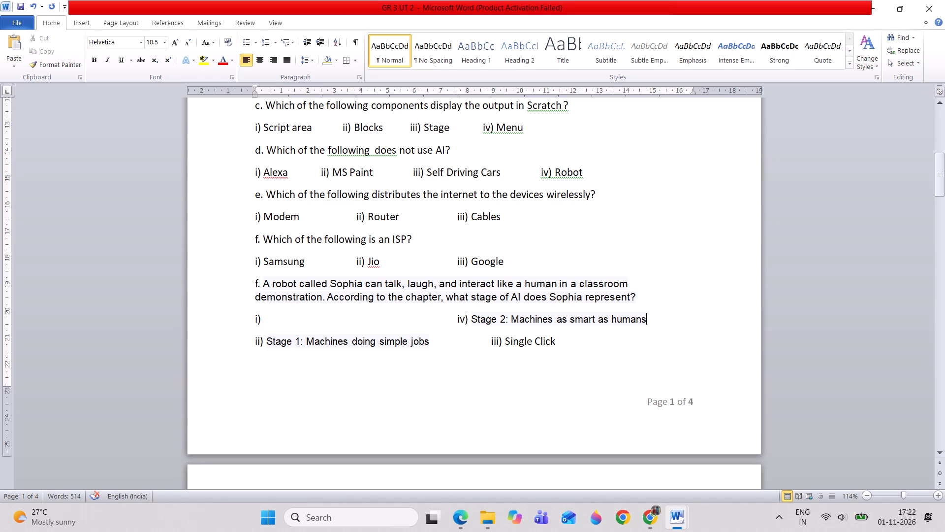
{"action": "left_click", "coordinate": [269, 319]}
{"action": "key", "text": "ctrl+v"}
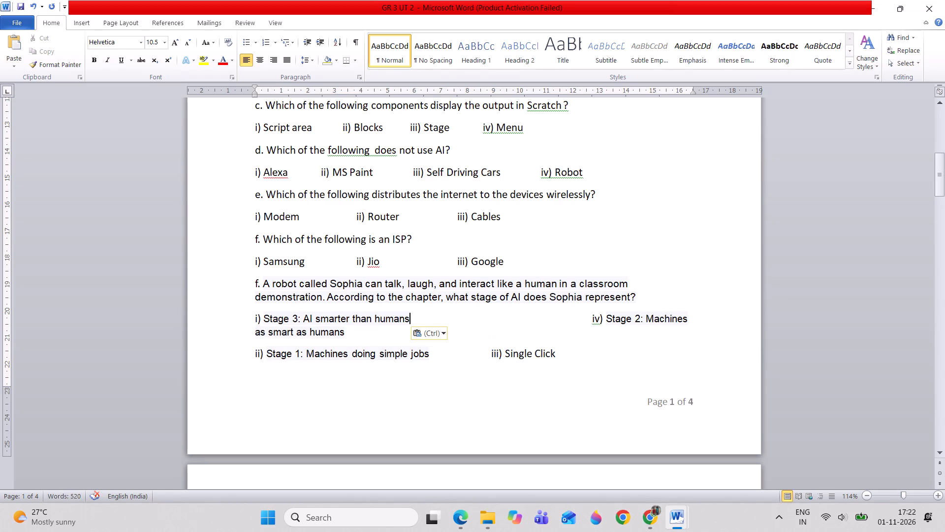
{"action": "key", "text": "Delete"}
{"action": "key", "text": "Delete"}
{"action": "key", "text": "Delete"}
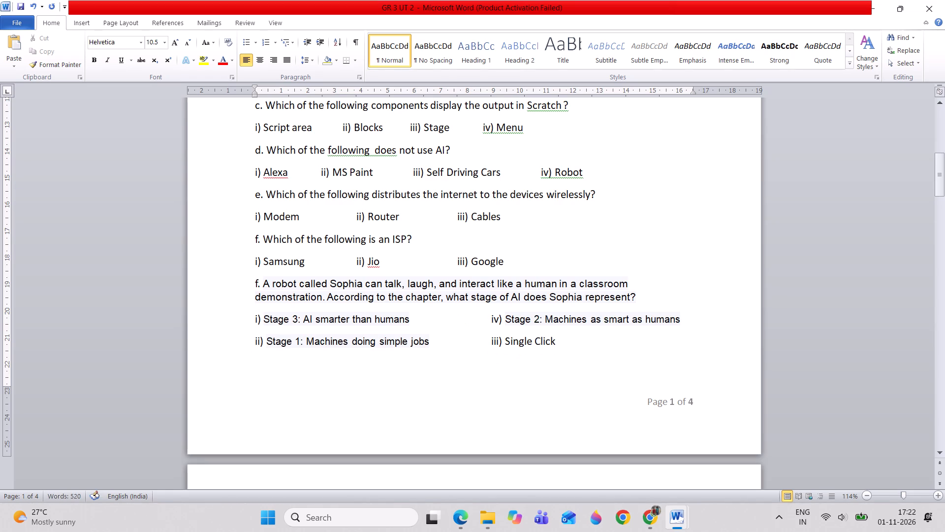
Replace option iii) "Single Click" with the generated Q.5 option D, shortened to "No AI involved.".
{"action": "key", "text": "alt+Tab"}
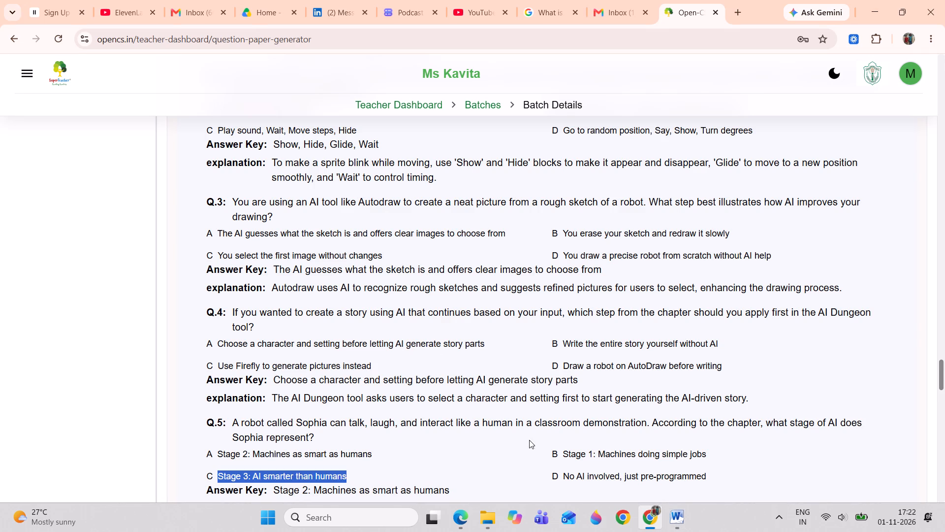
{"action": "left_click_drag", "start_coordinate": [564, 479], "coordinate": [740, 481]}
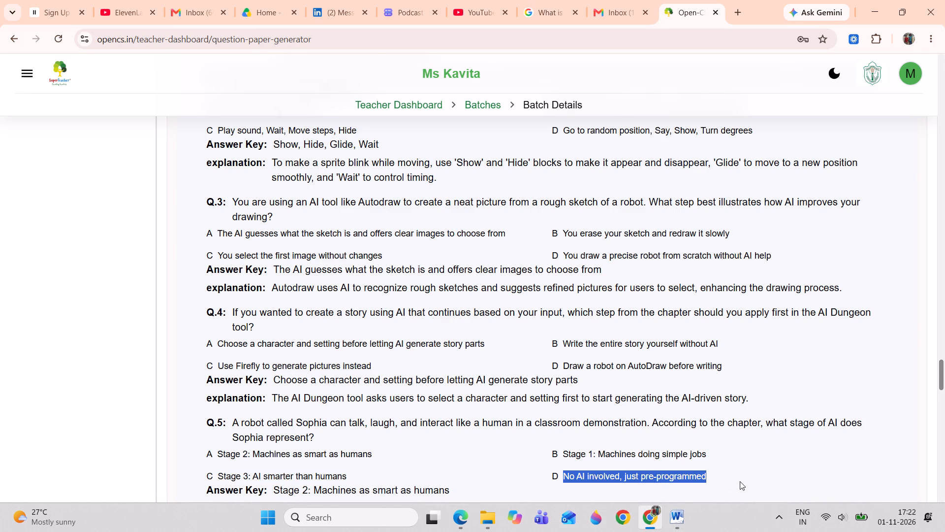
{"action": "key", "text": "ctrl+c"}
{"action": "key", "text": "alt+Tab"}
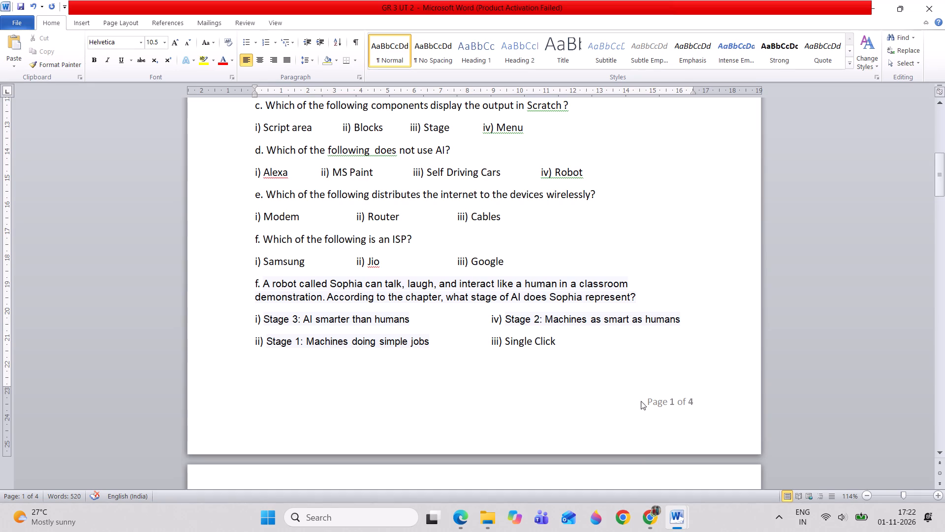
{"action": "left_click_drag", "start_coordinate": [507, 340], "coordinate": [561, 346]}
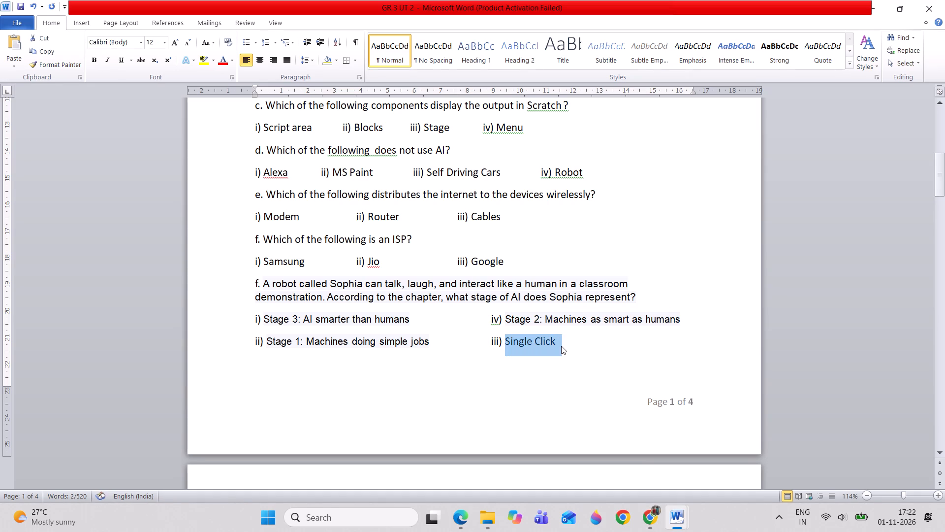
{"action": "key", "text": "ctrl+v"}
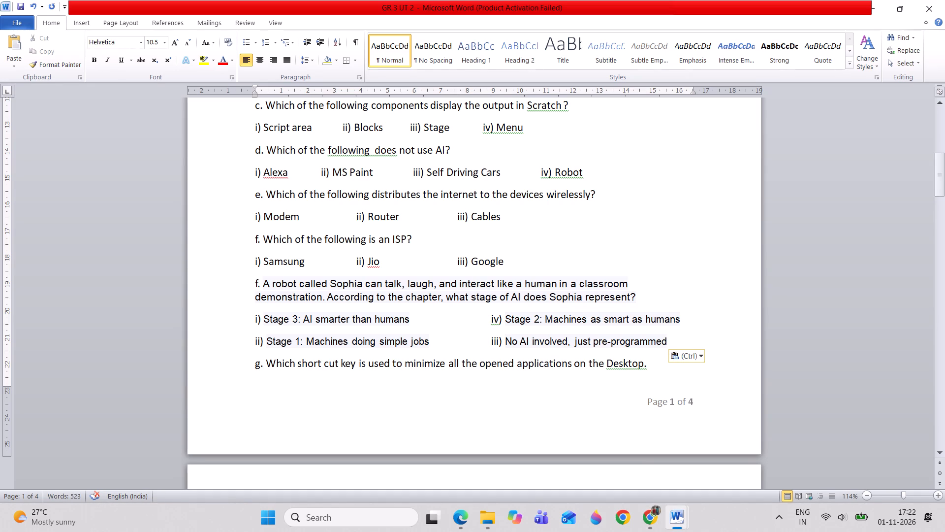
{"action": "left_click_drag", "start_coordinate": [567, 343], "coordinate": [665, 342]}
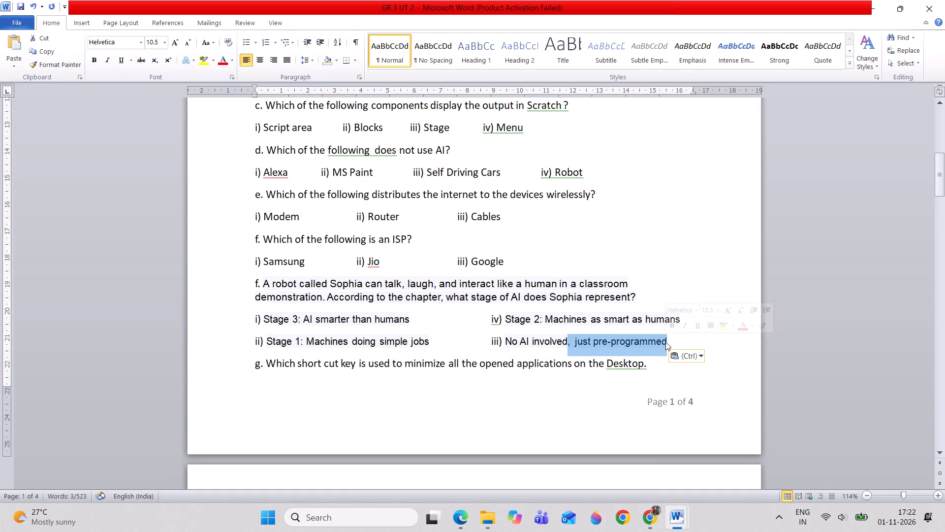
{"action": "key", "text": "period"}
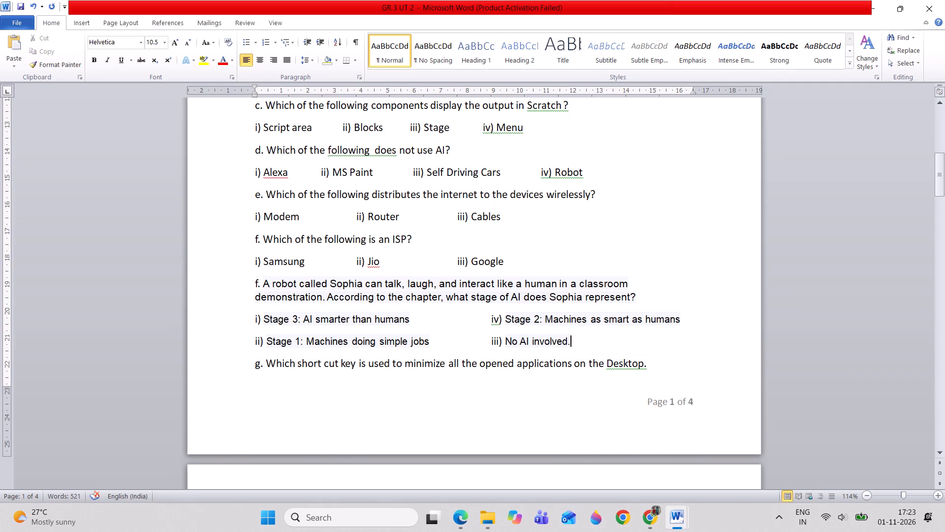
Review the generated questions following Q.5 in the online paper, from Q.6 to Q.8, for further replacement questions.
{"action": "key", "text": "alt+Tab"}
{"action": "left_click", "coordinate": [439, 467]}
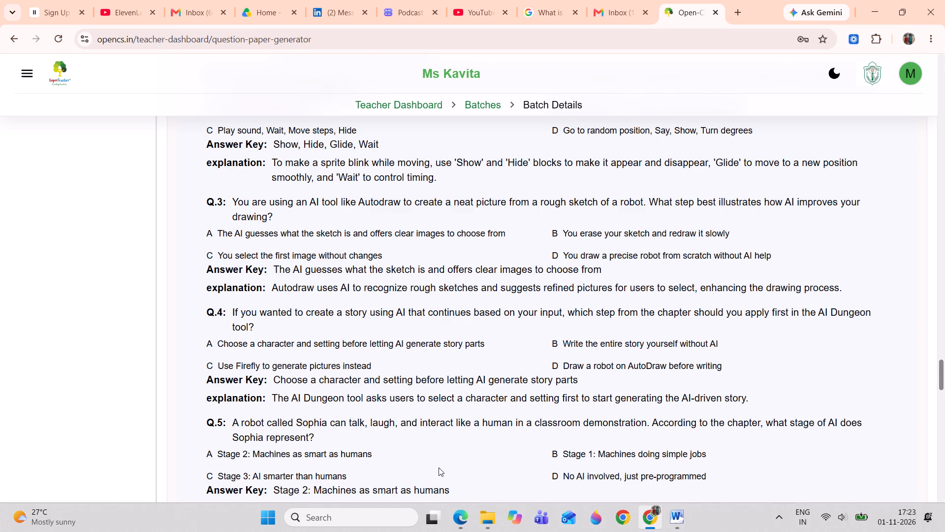
{"action": "key", "text": "Down"}
{"action": "key", "text": "Down"}
{"action": "key", "text": "Down"}
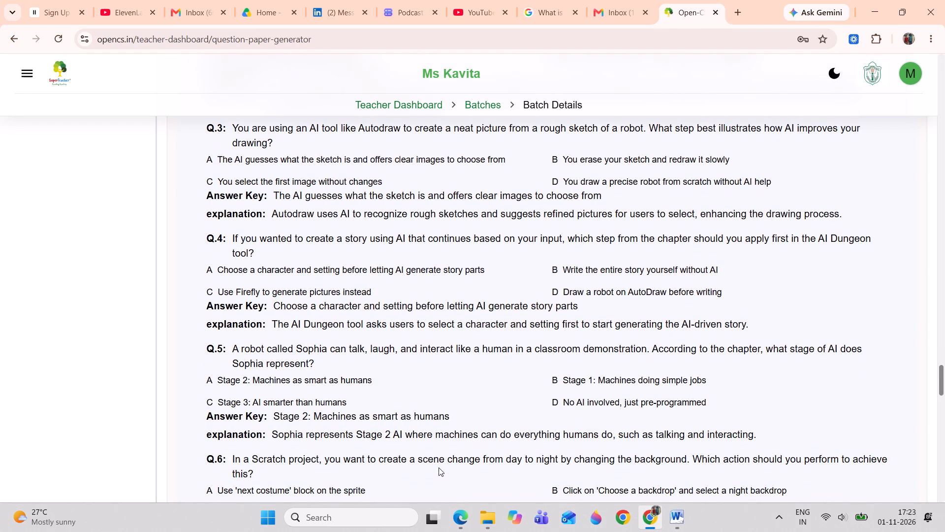
{"action": "key", "text": "Down"}
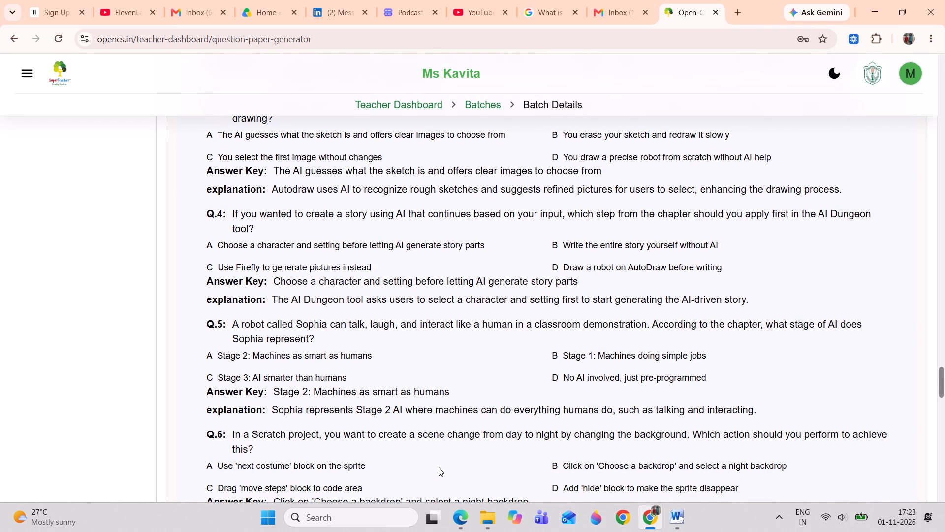
{"action": "key", "text": "Down"}
{"action": "key", "text": "Down"}
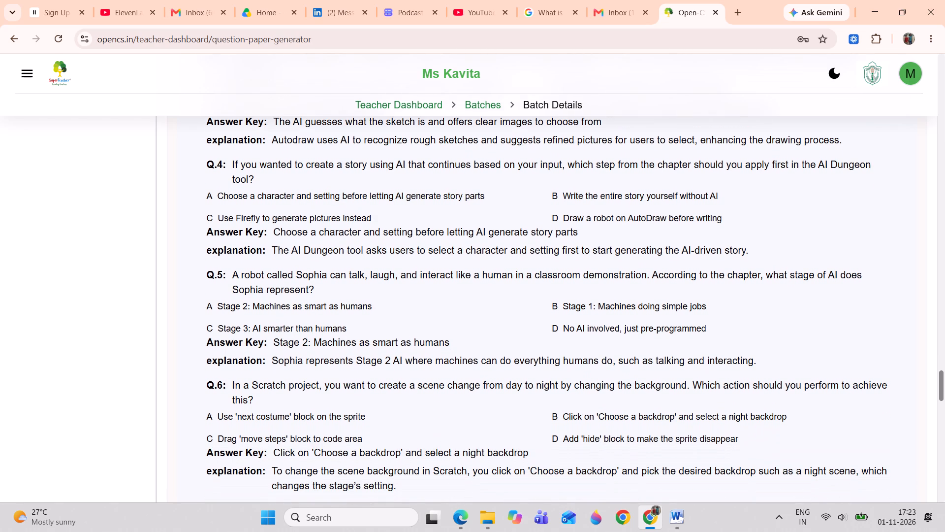
{"action": "key", "text": "Down"}
{"action": "key", "text": "Down"}
{"action": "key", "text": "Down"}
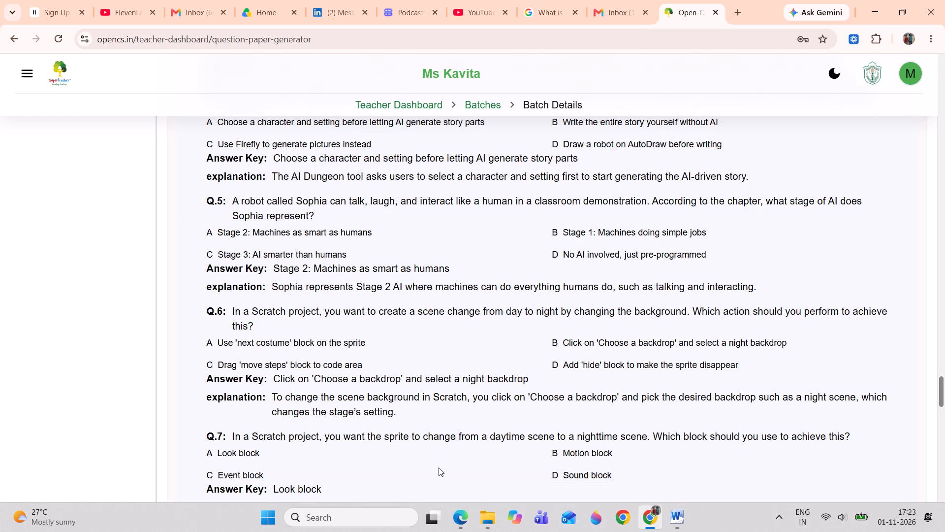
{"action": "key", "text": "Down"}
{"action": "key", "text": "Down"}
{"action": "key", "text": "Down"}
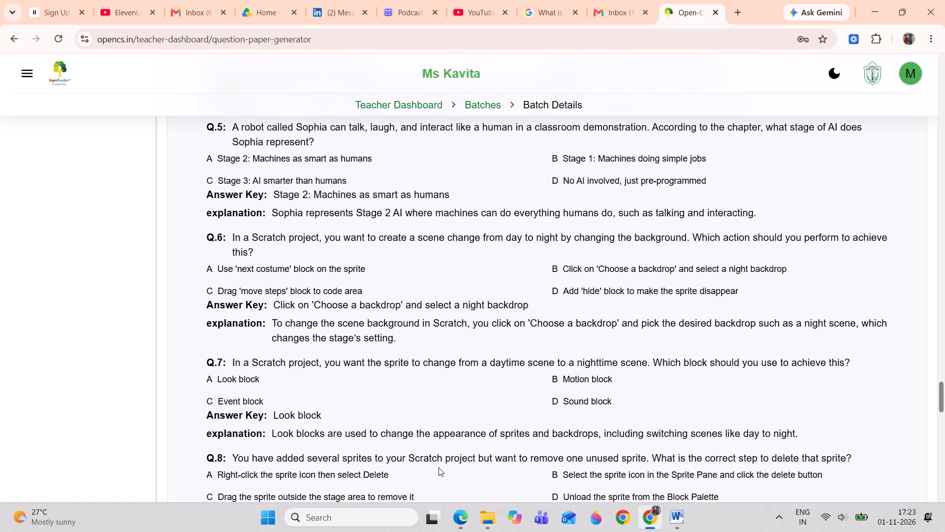
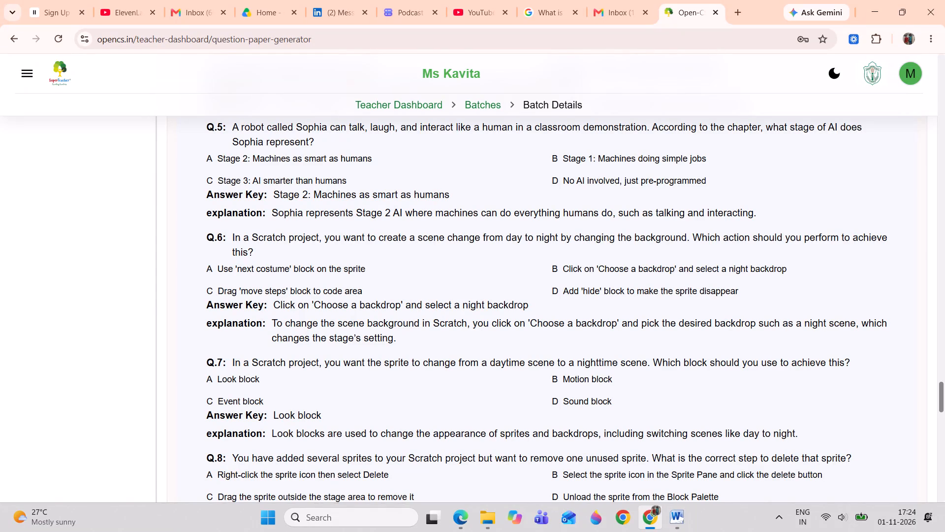
Copy the generated Q.7 question about changing a daytime scene to nighttime into the Word paper as the text of question e.
{"action": "left_click_drag", "start_coordinate": [233, 363], "coordinate": [628, 328]}
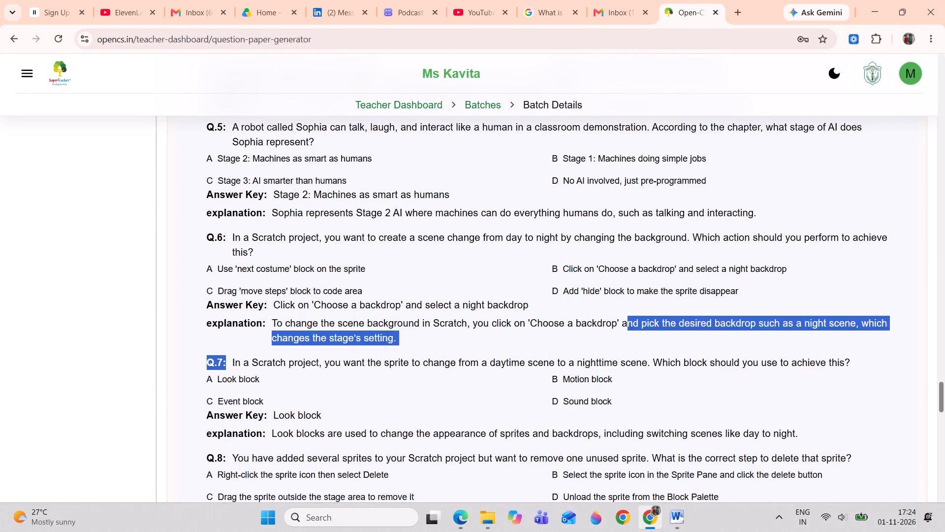
{"action": "left_click_drag", "start_coordinate": [628, 328], "coordinate": [747, 347]}
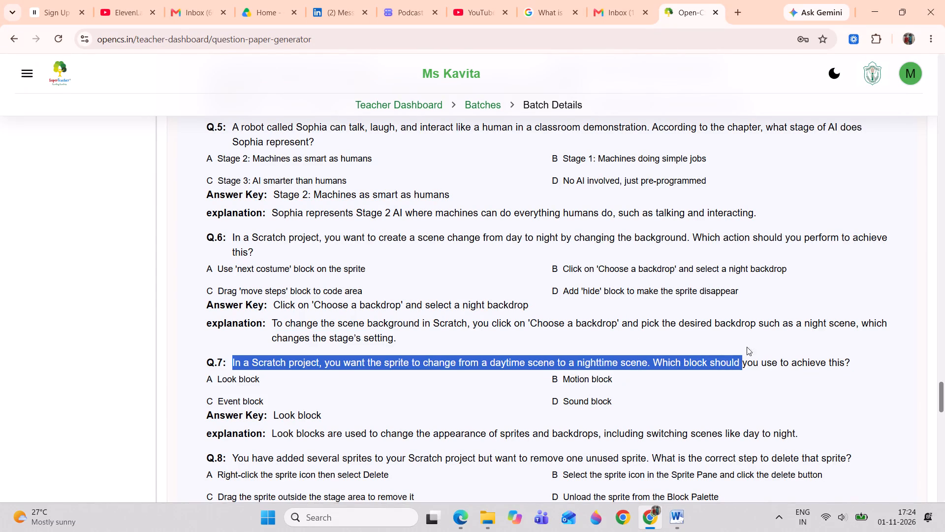
{"action": "left_click_drag", "start_coordinate": [747, 347], "coordinate": [824, 355]}
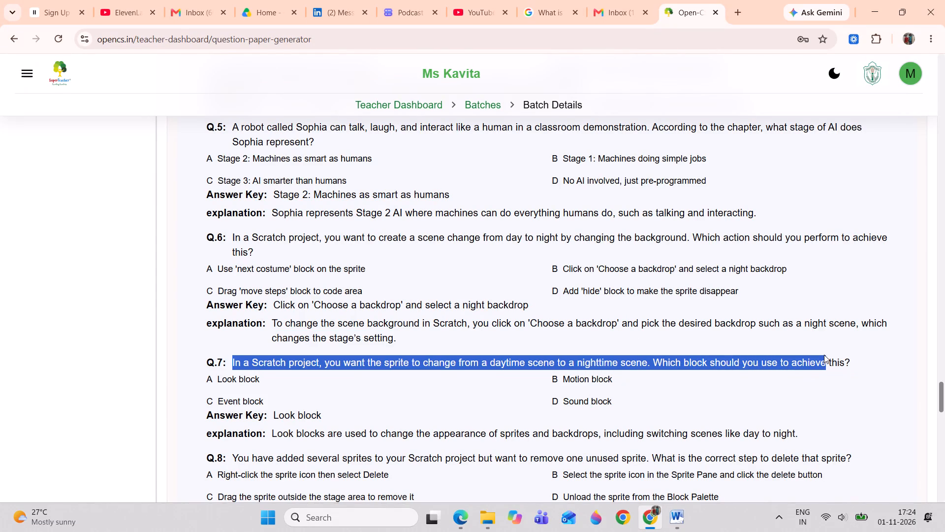
{"action": "left_click_drag", "start_coordinate": [824, 355], "coordinate": [824, 354]}
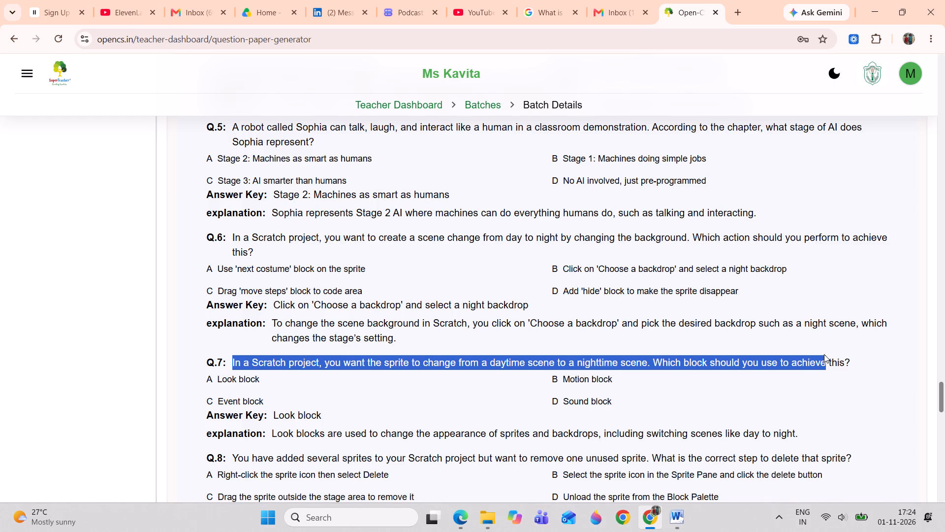
{"action": "left_click", "coordinate": [851, 361]}
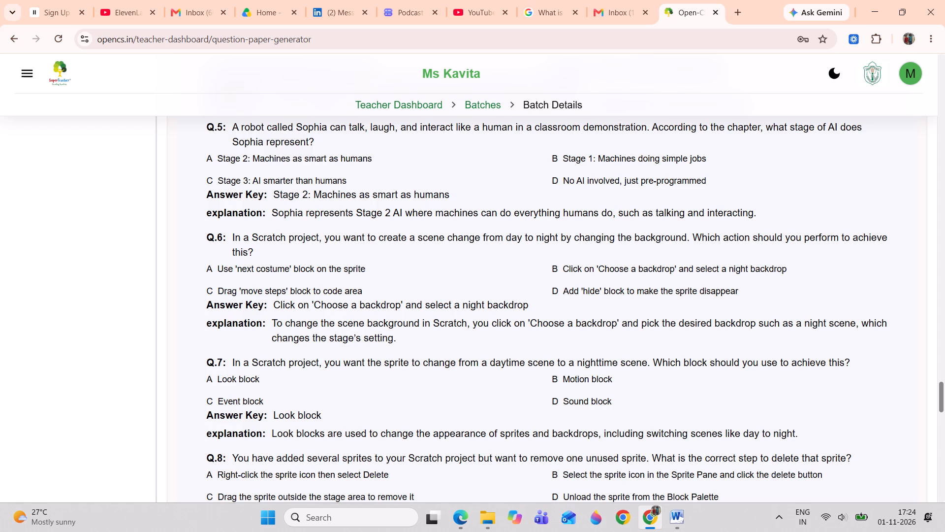
{"action": "left_click_drag", "start_coordinate": [234, 362], "coordinate": [635, 369]}
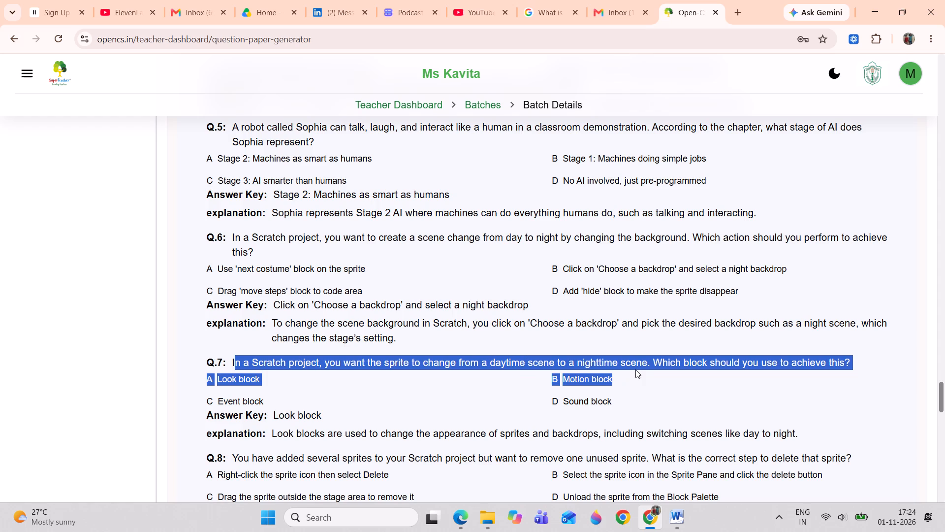
{"action": "left_click", "coordinate": [635, 369]}
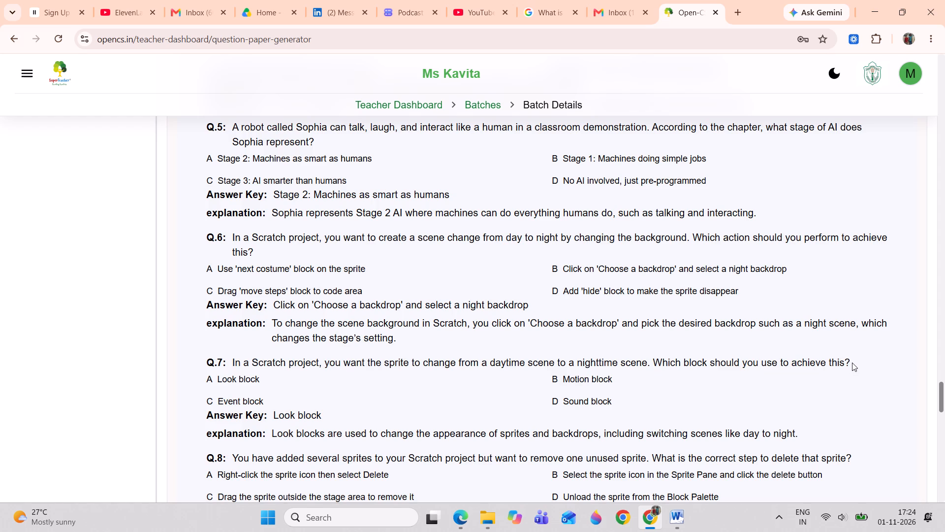
{"action": "left_click", "coordinate": [852, 363]}
Replace question e's wording about distributing internet wirelessly with the generated Q.7 daytime-to-nighttime question, keeping its options on a separate line.
{"action": "left_click_drag", "start_coordinate": [232, 361], "coordinate": [866, 360]}
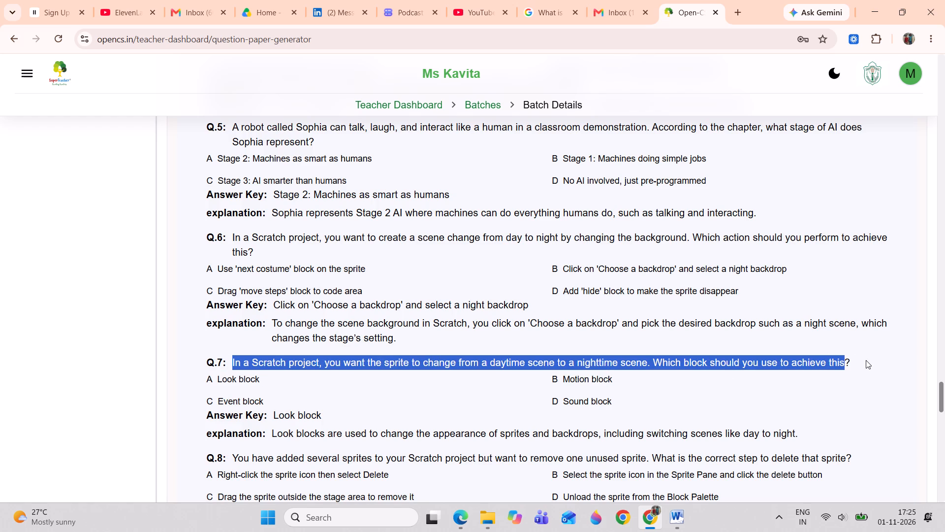
{"action": "left_click_drag", "start_coordinate": [866, 360], "coordinate": [865, 362]}
{"action": "key", "text": "ctrl+c"}
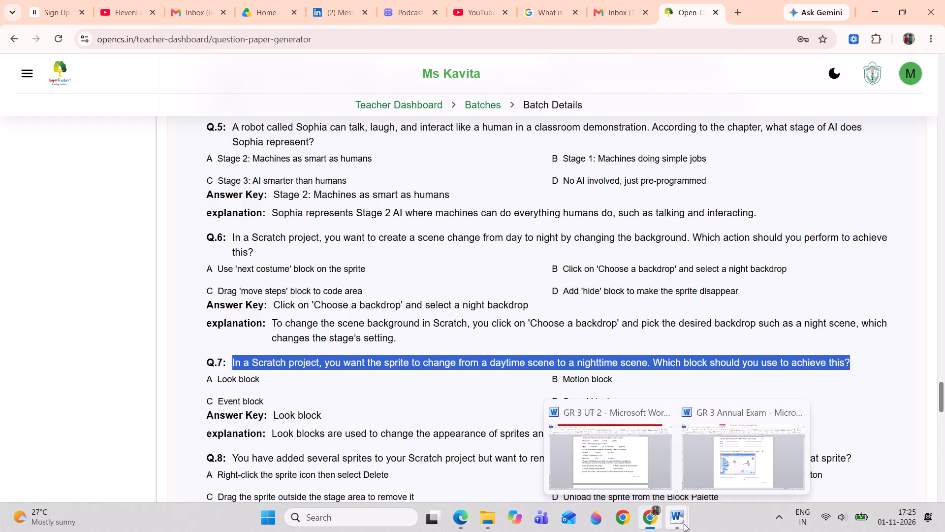
{"action": "left_click", "coordinate": [637, 469]}
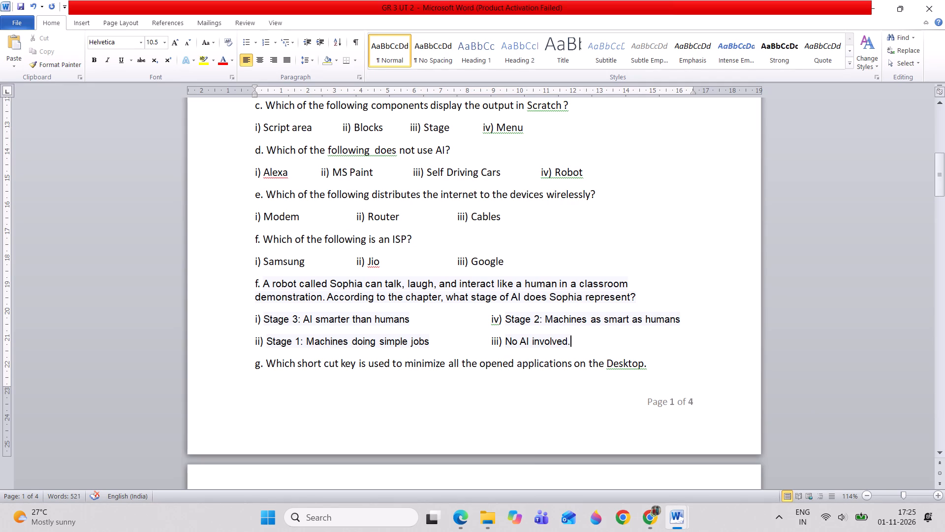
{"action": "left_click_drag", "start_coordinate": [268, 193], "coordinate": [615, 193]}
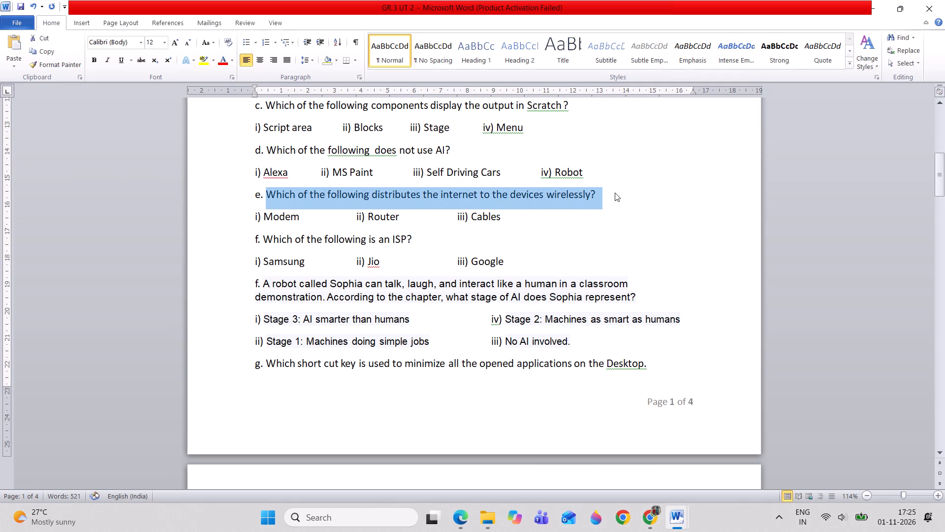
{"action": "key", "text": "ctrl+v"}
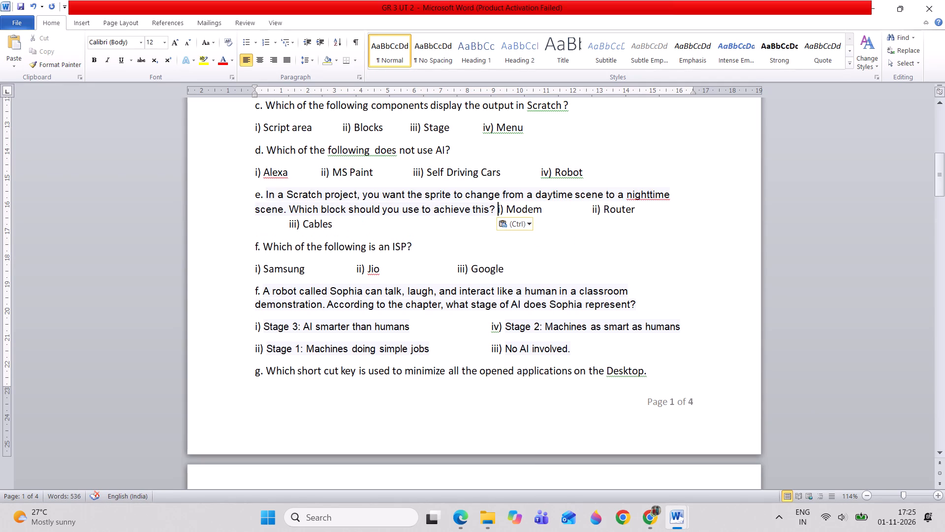
{"action": "key", "text": "Return"}
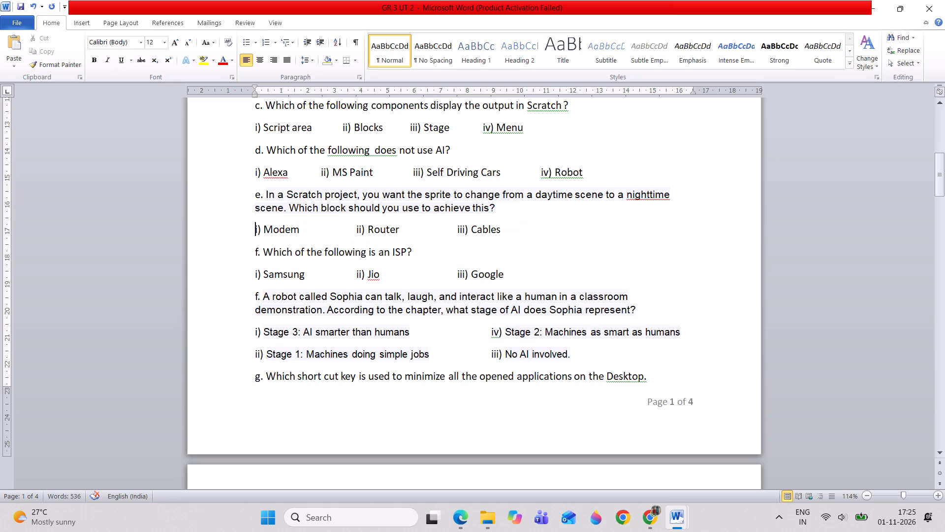
Change the word "sprite" to "stage" in the text of question e.
{"action": "left_click", "coordinate": [427, 193]}
Replace the word "sprite" with "stage" in question e.
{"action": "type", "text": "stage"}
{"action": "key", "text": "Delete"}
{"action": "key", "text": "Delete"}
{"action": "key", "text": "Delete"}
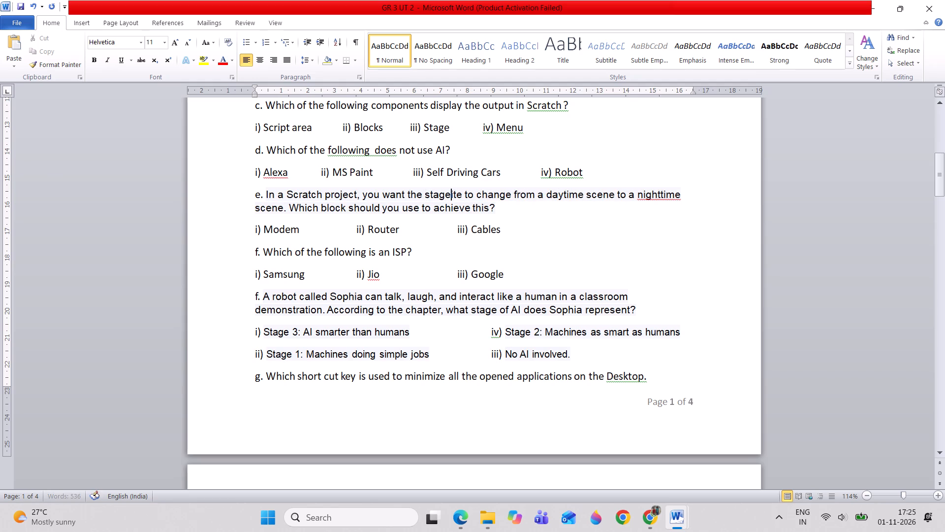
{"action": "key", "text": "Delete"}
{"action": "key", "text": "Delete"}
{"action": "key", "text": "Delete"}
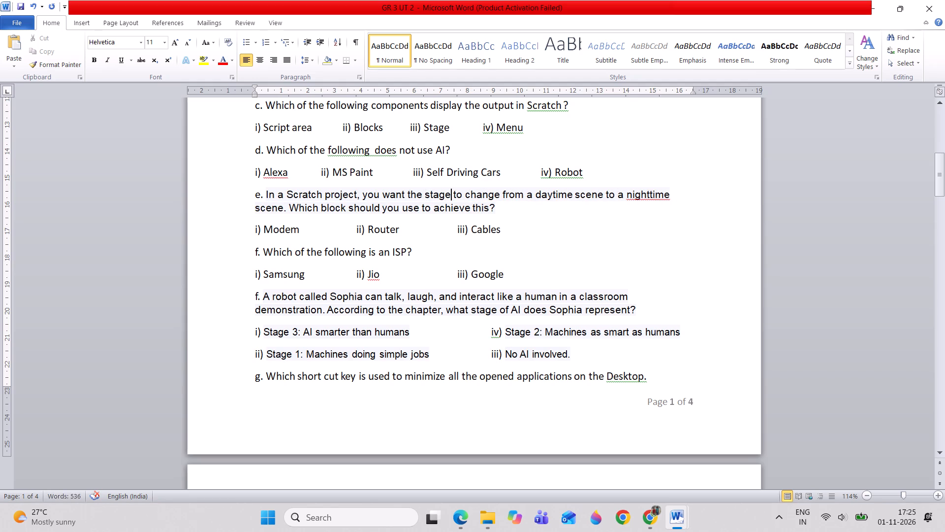
Change option i) of question e from "Modem" to "Motion".
{"action": "left_click", "coordinate": [273, 230]}
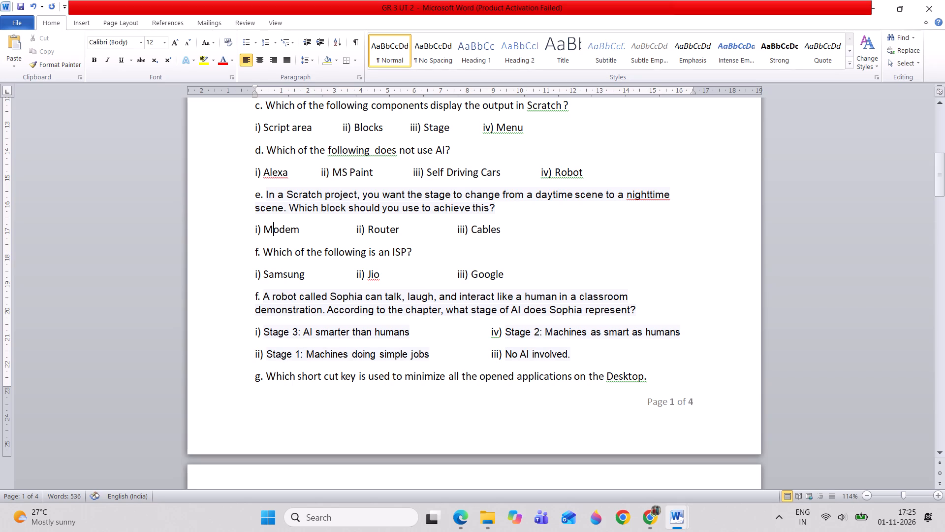
{"action": "left_click", "coordinate": [279, 230]}
{"action": "type", "text": "tion"}
{"action": "key", "text": "Delete"}
{"action": "key", "text": "Delete"}
{"action": "key", "text": "Delete"}
Replace option ii) "Router" of question e with "Event" and remove the surplus tab before option iii).
{"action": "left_click", "coordinate": [367, 228]}
{"action": "type", "text": "Event"}
{"action": "key", "text": "Delete"}
{"action": "key", "text": "Delete"}
{"action": "key", "text": "Delete"}
{"action": "key", "text": "Delete"}
{"action": "key", "text": "Delete"}
{"action": "key", "text": "Delete"}
{"action": "left_click", "coordinate": [433, 233]}
{"action": "key", "text": "Delete"}
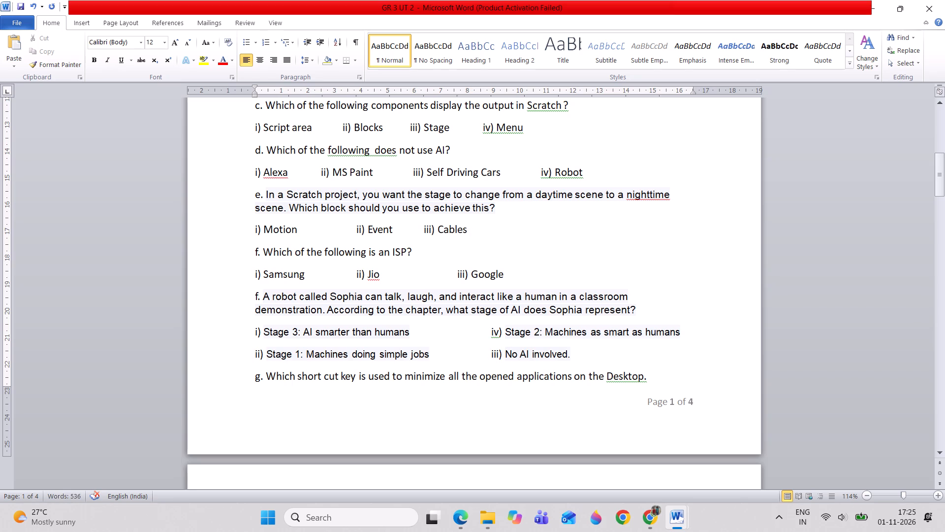
Add one space before option iii) of question c and eight spaces before option ii) of question d to line up the options.
{"action": "left_click", "coordinate": [409, 131]}
{"action": "key", "text": "space"}
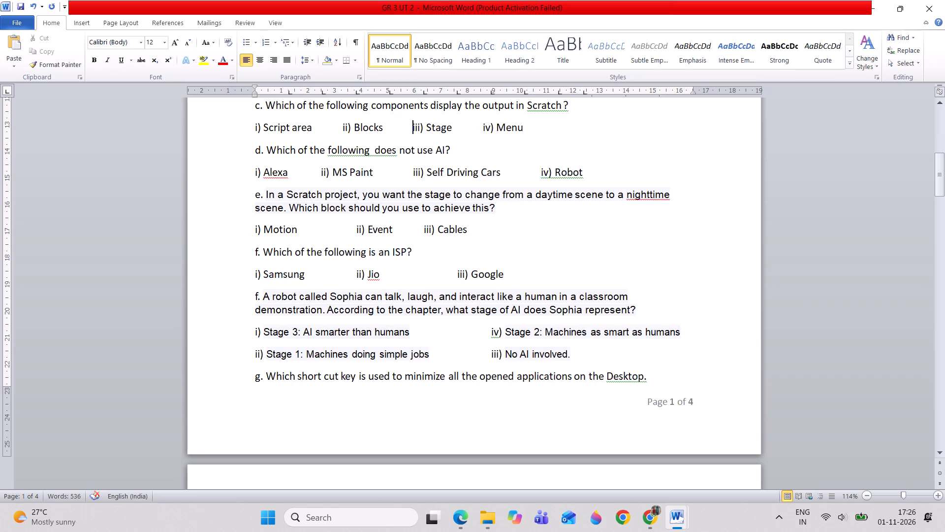
{"action": "left_click", "coordinate": [321, 170]}
{"action": "key", "text": "space"}
{"action": "key", "text": "space"}
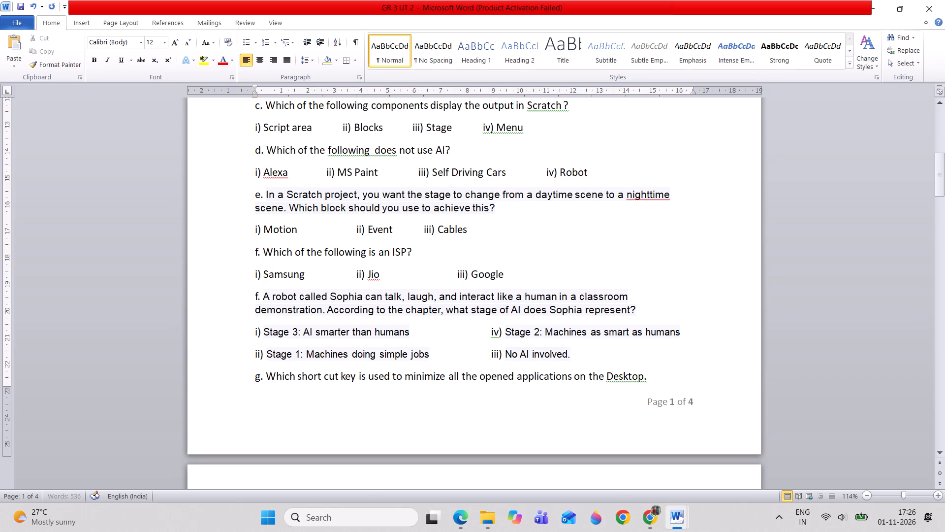
{"action": "key", "text": "space"}
{"action": "key", "text": "space"}
{"action": "key", "text": "space"}
{"action": "key", "text": "space"}
{"action": "key", "text": "space"}
{"action": "key", "text": "space"}
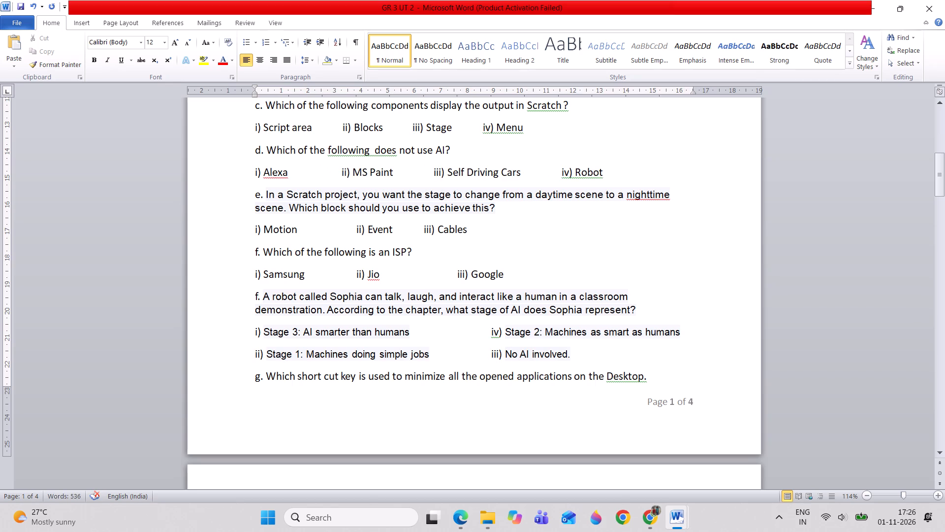
Widen the gap before option iii) "Stage" of question c with spaces to bring it near option iii) of question d.
{"action": "left_click", "coordinate": [414, 129]}
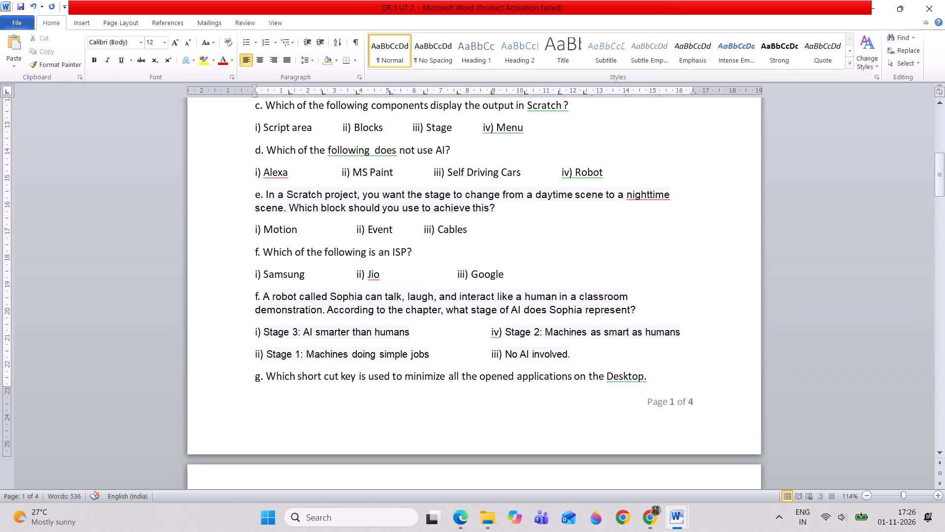
{"action": "left_click", "coordinate": [414, 129]}
{"action": "key", "text": "Left"}
{"action": "key", "text": "space"}
{"action": "key", "text": "space"}
{"action": "key", "text": "space"}
{"action": "key", "text": "space"}
{"action": "key", "text": "space"}
{"action": "key", "text": "space"}
{"action": "key", "text": "space"}
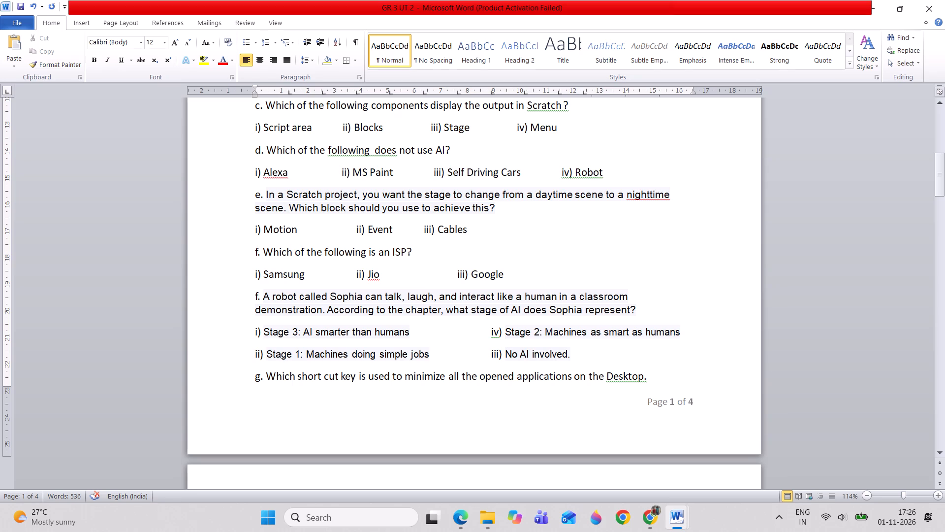
Remove the space before the question mark in question c and the space before "Robot" in option iv) of question d.
{"action": "left_click", "coordinate": [561, 108]}
{"action": "key", "text": "Delete"}
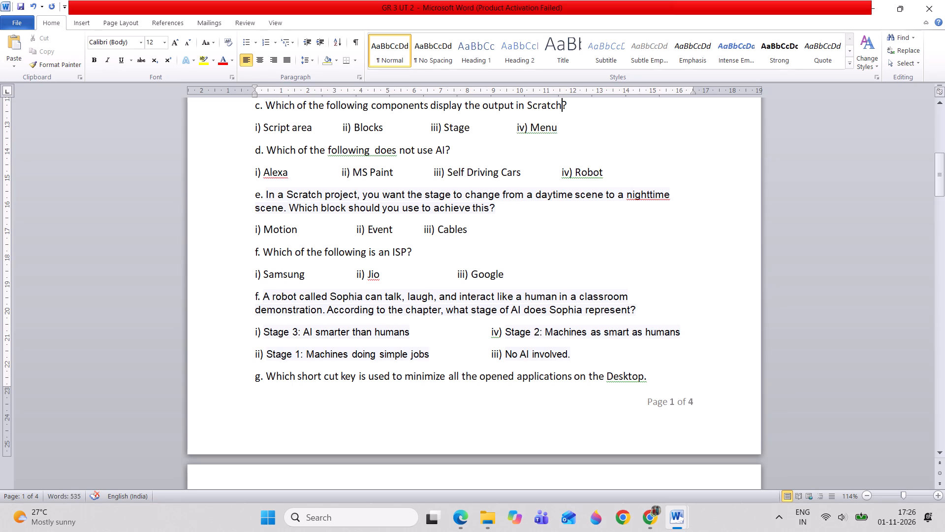
{"action": "left_click", "coordinate": [575, 177]}
{"action": "key", "text": "BackSpace"}
Split "nighttime" into "night time" in question e.
{"action": "left_click", "coordinate": [649, 199]}
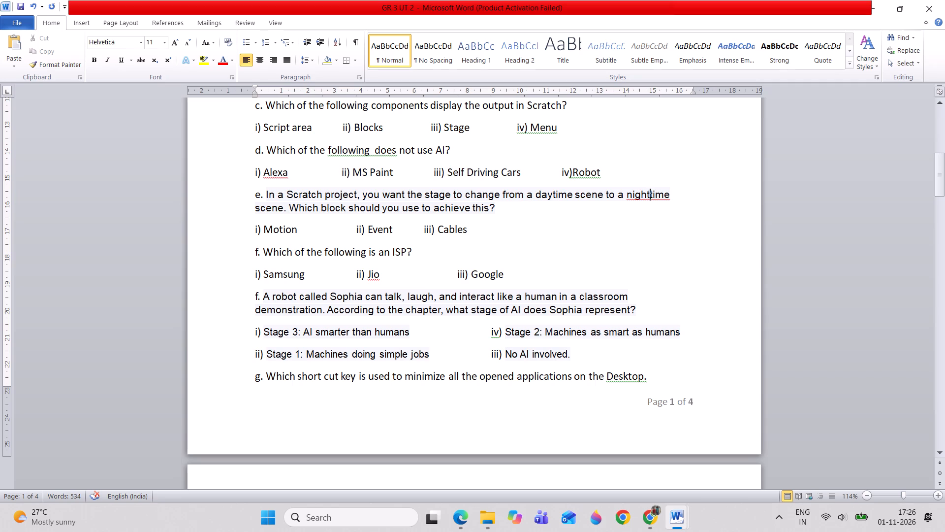
{"action": "key", "text": "space"}
Replace option iii) "Cables" of question e with "Script", followed by a tab.
{"action": "left_click_drag", "start_coordinate": [439, 230], "coordinate": [480, 228]}
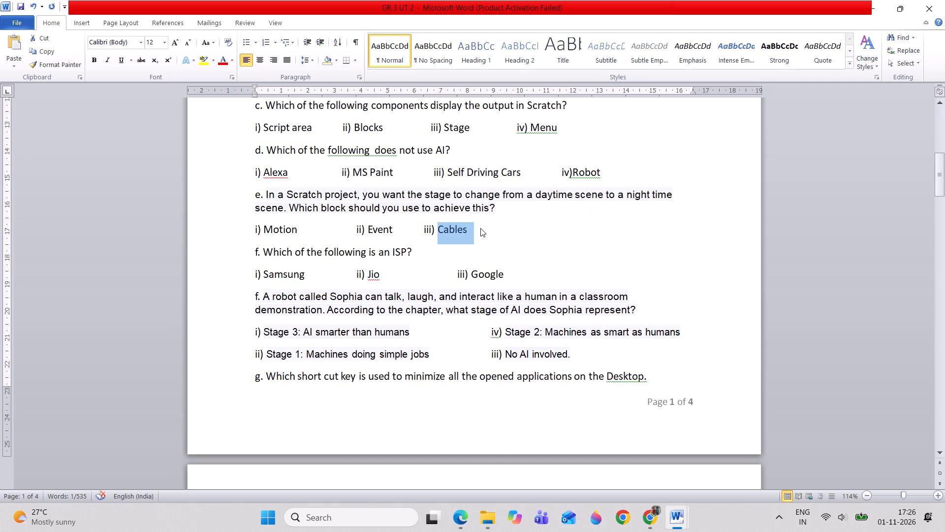
{"action": "key", "text": "shift+s"}
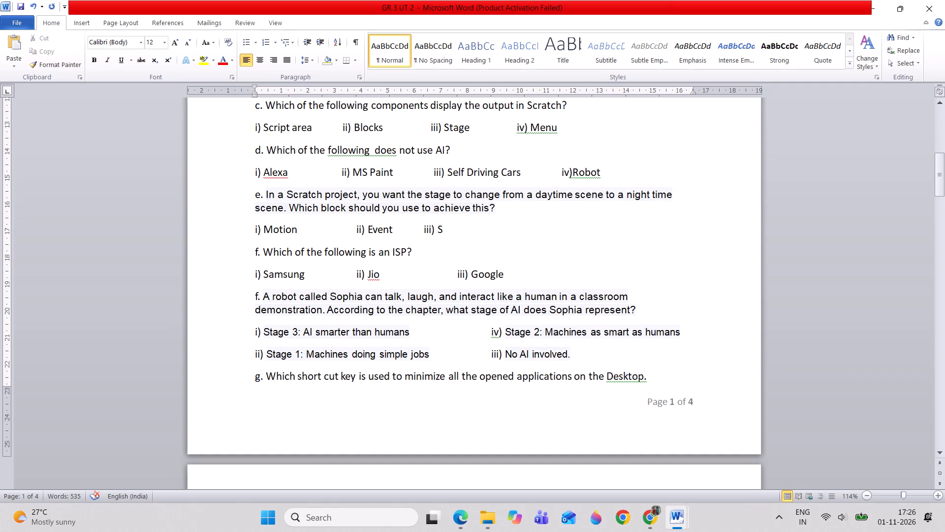
{"action": "type", "text": "cript"}
{"action": "key", "text": "Tab"}
Replace a tab before option ii) "Event" of question e with six spaces to line it up with the options above.
{"action": "left_click", "coordinate": [346, 234]}
{"action": "key", "text": "BackSpace"}
{"action": "key", "text": "space"}
{"action": "key", "text": "space"}
{"action": "key", "text": "space"}
{"action": "key", "text": "space"}
{"action": "key", "text": "space"}
{"action": "key", "text": "space"}
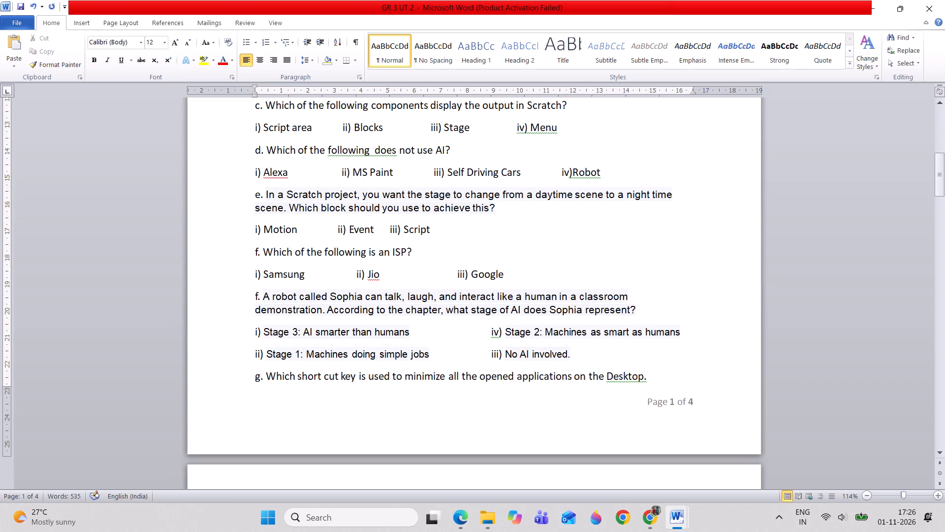
Add spaces before options ii) Event and iii) Script of question e to line them up with the options of question d.
{"action": "key", "text": "space"}
{"action": "key", "text": "space"}
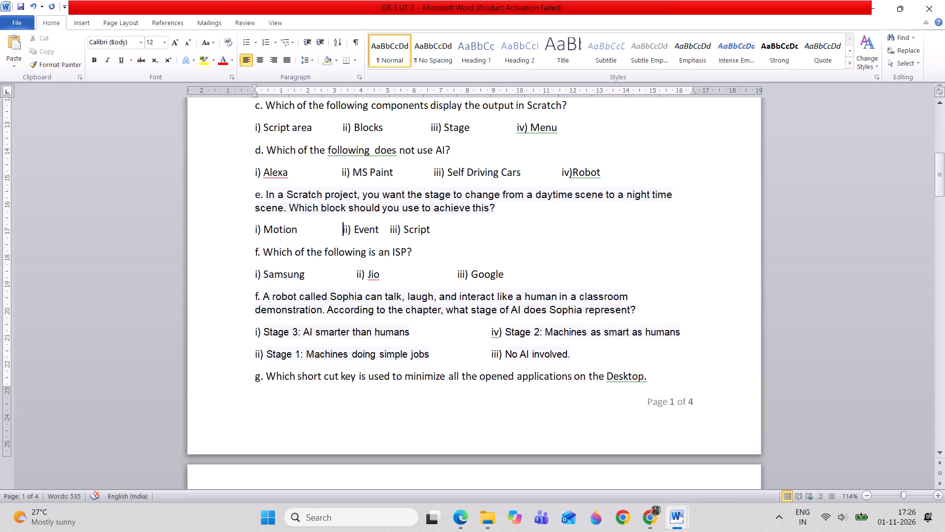
{"action": "left_click", "coordinate": [388, 227]}
{"action": "key", "text": "space"}
{"action": "key", "text": "space"}
{"action": "key", "text": "space"}
{"action": "key", "text": "space"}
{"action": "key", "text": "space"}
{"action": "key", "text": "space"}
{"action": "key", "text": "space"}
{"action": "key", "text": "space"}
{"action": "key", "text": "space"}
{"action": "key", "text": "space"}
{"action": "key", "text": "space"}
{"action": "key", "text": "space"}
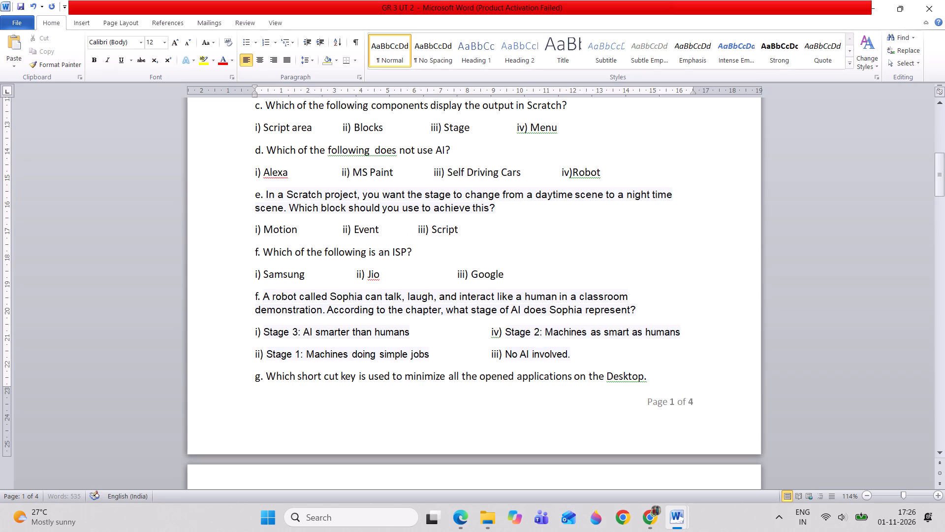
{"action": "key", "text": "space"}
{"action": "key", "text": "space"}
{"action": "key", "text": "space"}
{"action": "key", "text": "space"}
{"action": "key", "text": "space"}
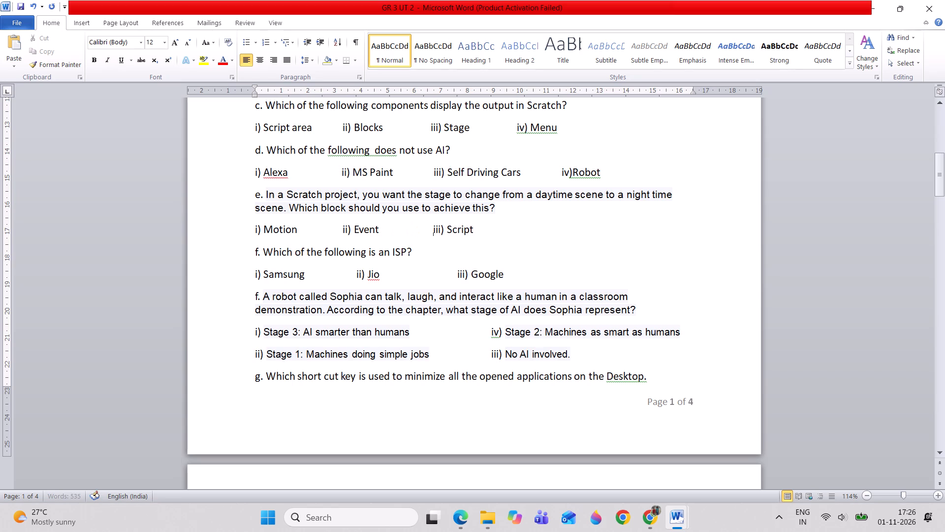
Add a tab after option iii) "Script" of question e.
{"action": "left_click", "coordinate": [480, 227]}
{"action": "key", "text": "Tab"}
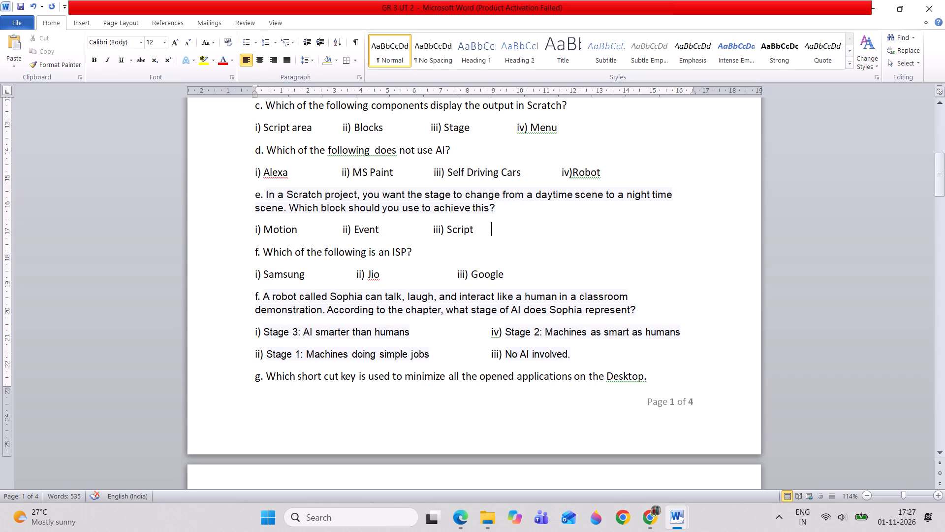
Add spaces before option iv) "Menu" of question c to move it closer to option iv) of question d.
{"action": "left_click", "coordinate": [515, 129]}
{"action": "key", "text": "space"}
{"action": "key", "text": "space"}
{"action": "key", "text": "space"}
{"action": "key", "text": "space"}
{"action": "key", "text": "space"}
{"action": "key", "text": "space"}
{"action": "key", "text": "space"}
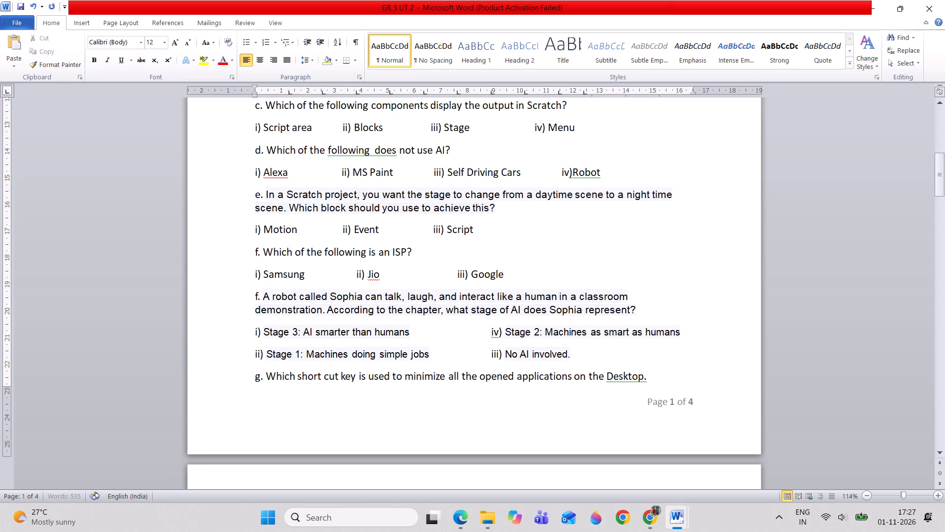
{"action": "key", "text": "space"}
{"action": "key", "text": "space"}
{"action": "key", "text": "space"}
{"action": "key", "text": "space"}
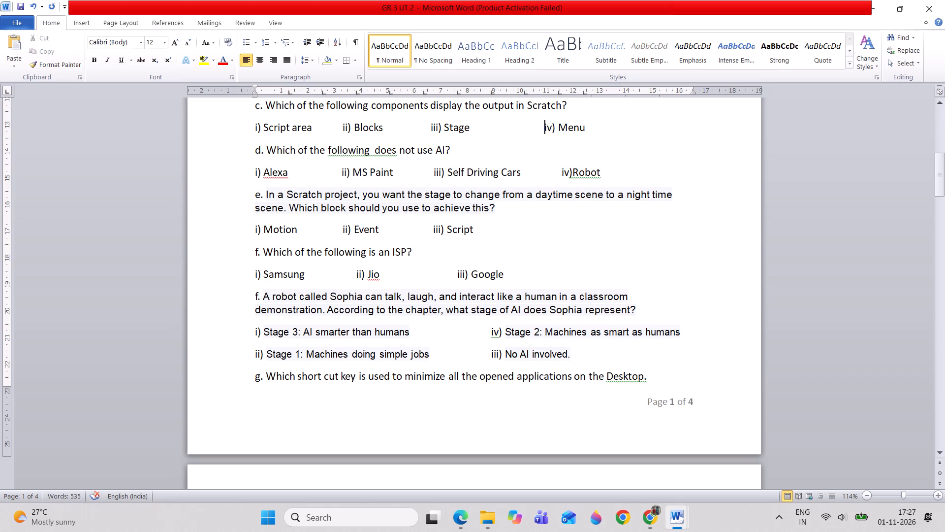
Remove five spaces before option iv) "Robot" of question d to bring it nearly in line with option iv) of question c.
{"action": "left_click", "coordinate": [547, 171]}
{"action": "key", "text": "Delete"}
{"action": "key", "text": "Delete"}
{"action": "key", "text": "Delete"}
{"action": "key", "text": "Delete"}
{"action": "key", "text": "Delete"}
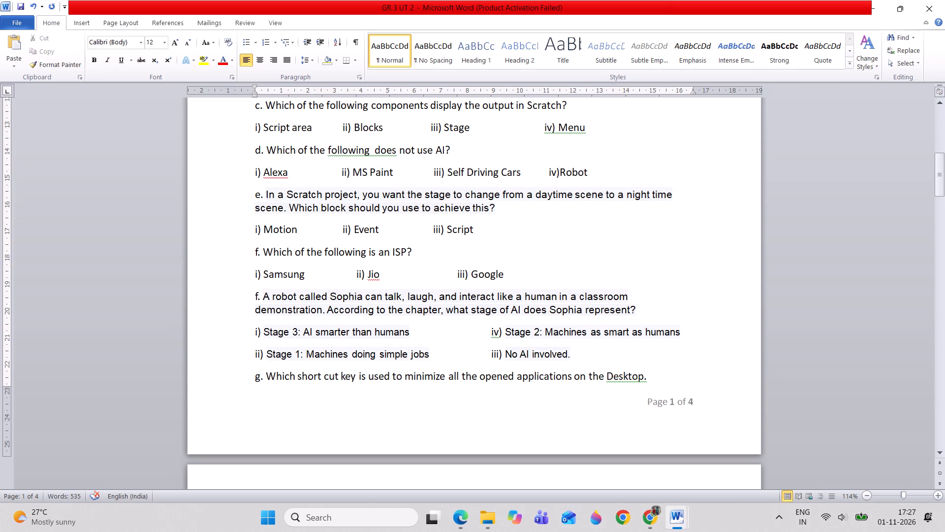
Add option "iv)Looks" to question e, lined up with option iv) of question d and with no space after the bracket.
{"action": "double_click", "coordinate": [499, 231]}
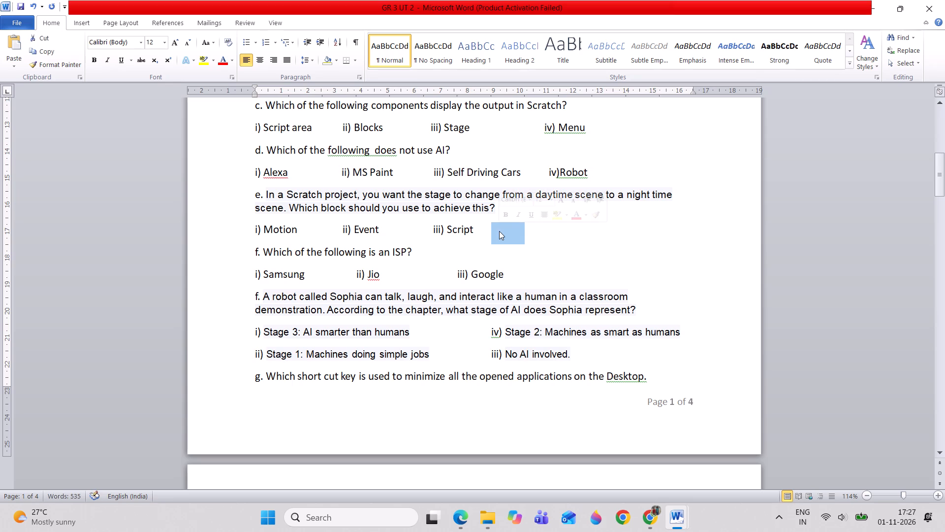
{"action": "key", "text": "space"}
{"action": "key", "text": "space"}
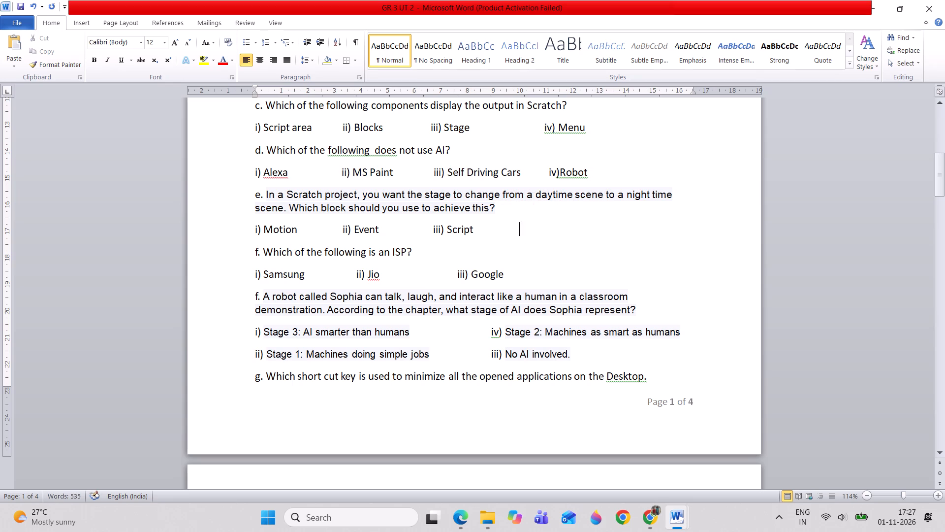
{"action": "key", "text": "space"}
{"action": "key", "text": "space"}
{"action": "key", "text": "space"}
{"action": "key", "text": "space"}
{"action": "key", "text": "space"}
{"action": "key", "text": "space"}
{"action": "key", "text": "space"}
{"action": "type", "text": "iv"}
{"action": "type", "text": ")"}
{"action": "key", "text": "space"}
{"action": "type", "text": "Looks"}
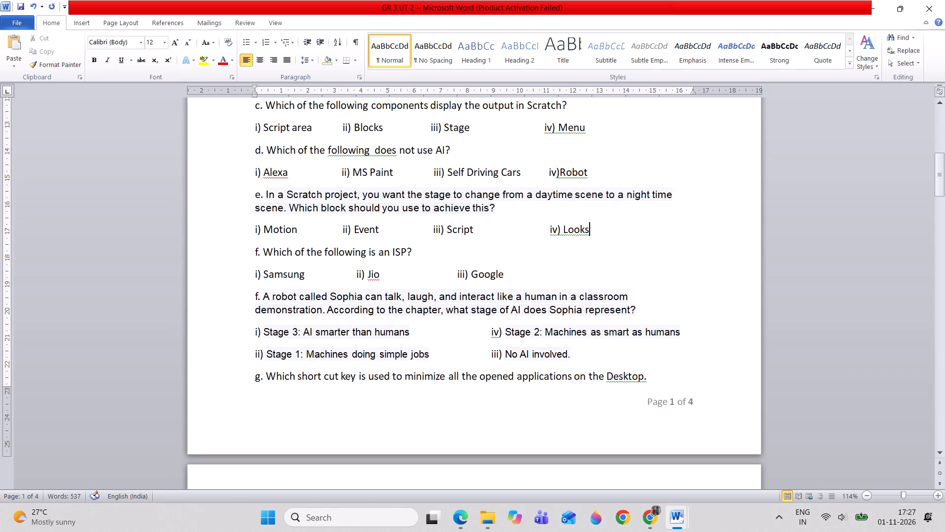
{"action": "left_click", "coordinate": [564, 231]}
{"action": "key", "text": "BackSpace"}
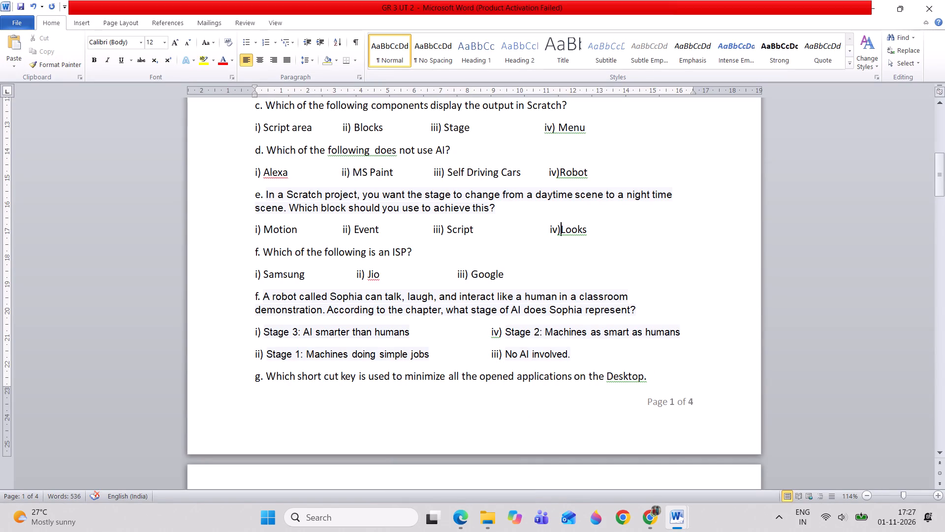
Replace the ISP question f with "The default character that moves on the stage.".
{"action": "left_click", "coordinate": [265, 253]}
{"action": "left_click", "coordinate": [265, 253]}
{"action": "type", "text": "The default character that moves"}
{"action": "key", "text": "space"}
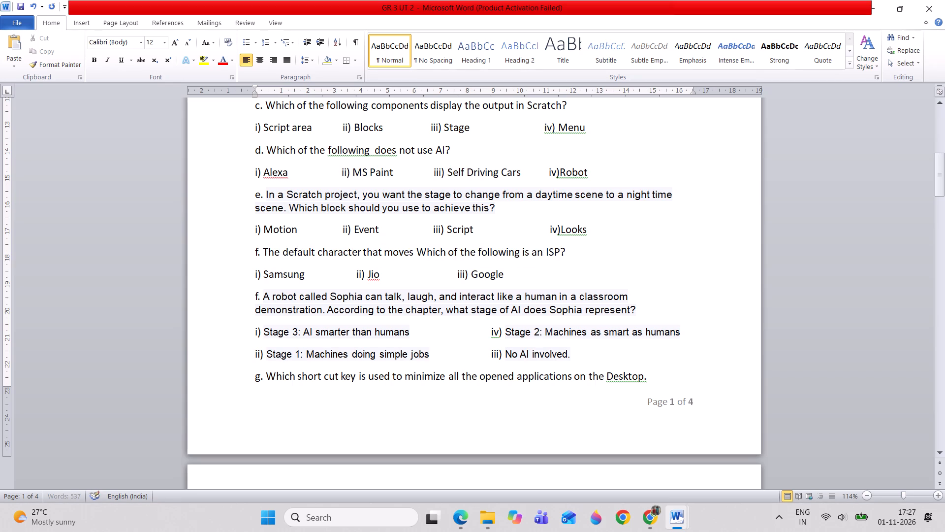
{"action": "type", "text": "on the stage"}
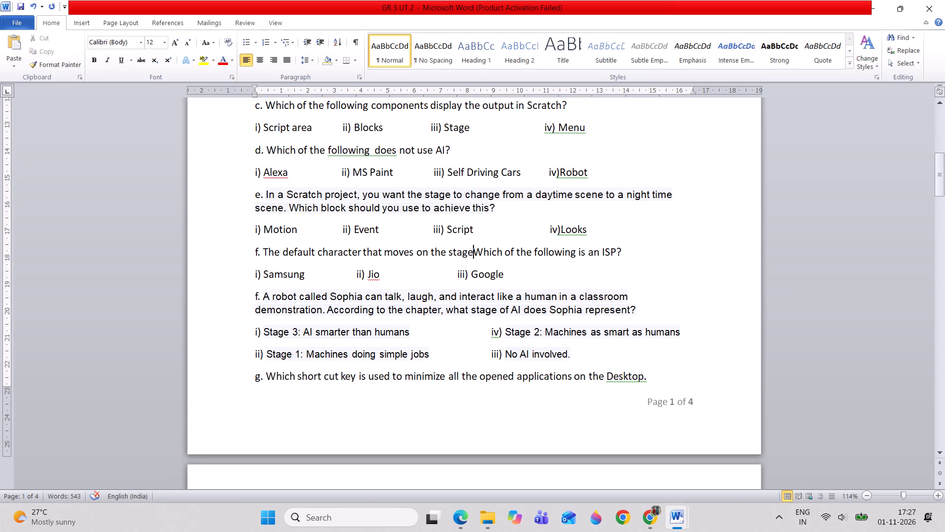
{"action": "key", "text": "period"}
{"action": "key", "text": "Delete"}
{"action": "key", "text": "Delete"}
{"action": "key", "text": "Delete"}
{"action": "key", "text": "Delete"}
{"action": "key", "text": "Delete"}
{"action": "key", "text": "Delete"}
{"action": "key", "text": "Delete"}
{"action": "key", "text": "Delete"}
{"action": "key", "text": "Delete"}
{"action": "key", "text": "Delete"}
{"action": "key", "text": "Delete"}
{"action": "key", "text": "Delete"}
{"action": "key", "text": "Delete"}
{"action": "key", "text": "Delete"}
{"action": "key", "text": "Delete"}
{"action": "key", "text": "Delete"}
{"action": "key", "text": "Delete"}
{"action": "key", "text": "Delete"}
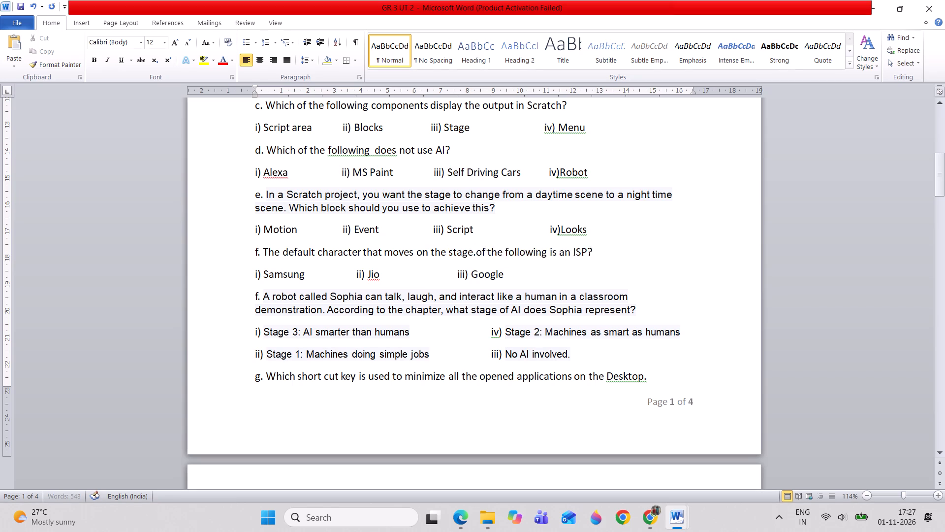
{"action": "key", "text": "Delete"}
{"action": "key", "text": "Delete"}
{"action": "key", "text": "Delete"}
{"action": "key", "text": "Delete"}
{"action": "key", "text": "Delete"}
{"action": "key", "text": "Delete"}
{"action": "key", "text": "Delete"}
{"action": "key", "text": "Delete"}
{"action": "key", "text": "Delete"}
{"action": "key", "text": "Delete"}
{"action": "key", "text": "Delete"}
{"action": "key", "text": "Delete"}
{"action": "key", "text": "Delete"}
{"action": "key", "text": "Delete"}
{"action": "key", "text": "Delete"}
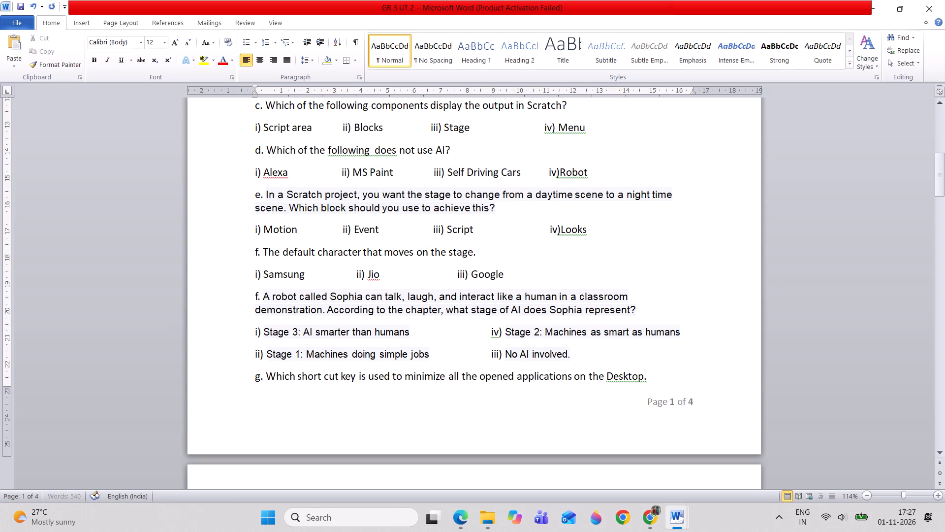
{"action": "key", "text": "Delete"}
{"action": "key", "text": "Return"}
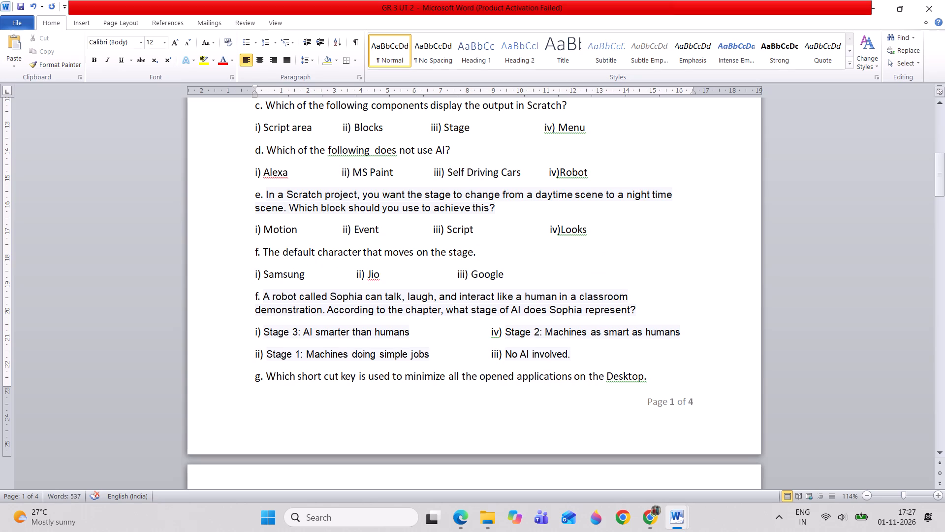
Replace option i) "Samsung" of the first question f with "Mouse".
{"action": "left_click_drag", "start_coordinate": [265, 274], "coordinate": [309, 275]}
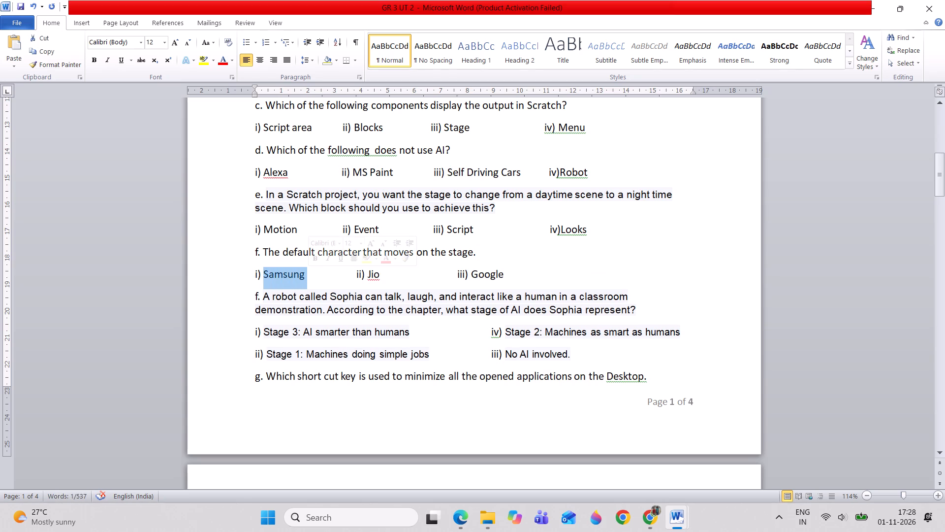
{"action": "type", "text": "Mouse"}
Replace a tab before option ii) "Jio" with eight spaces to line it up with option ii) of question e.
{"action": "left_click", "coordinate": [349, 272]}
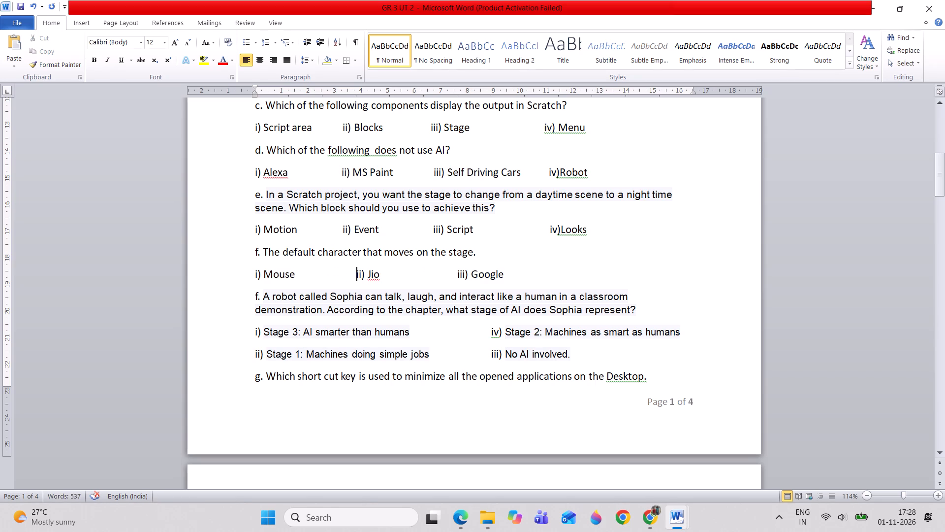
{"action": "key", "text": "BackSpace"}
{"action": "key", "text": "space"}
{"action": "key", "text": "space"}
{"action": "key", "text": "space"}
{"action": "key", "text": "space"}
{"action": "key", "text": "space"}
{"action": "key", "text": "space"}
{"action": "key", "text": "space"}
{"action": "key", "text": "space"}
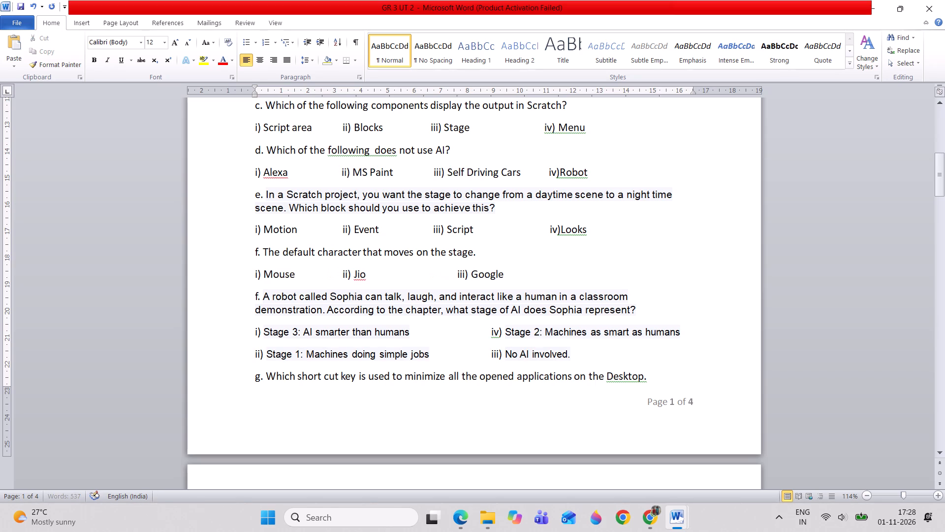
Replace option ii) "Jio" of the first question f with "Cat".
{"action": "left_click", "coordinate": [355, 272]}
{"action": "type", "text": "Cat"}
{"action": "key", "text": "Delete"}
{"action": "key", "text": "Delete"}
{"action": "key", "text": "Delete"}
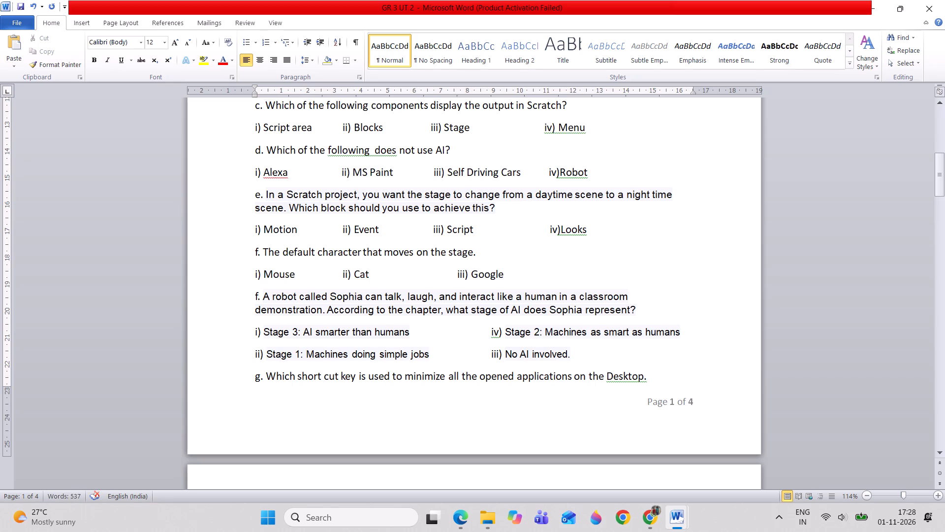
Replace a tab before option iii) "Google" with three spaces to line it up with option iii) of question e.
{"action": "left_click", "coordinate": [437, 275]}
{"action": "key", "text": "Delete"}
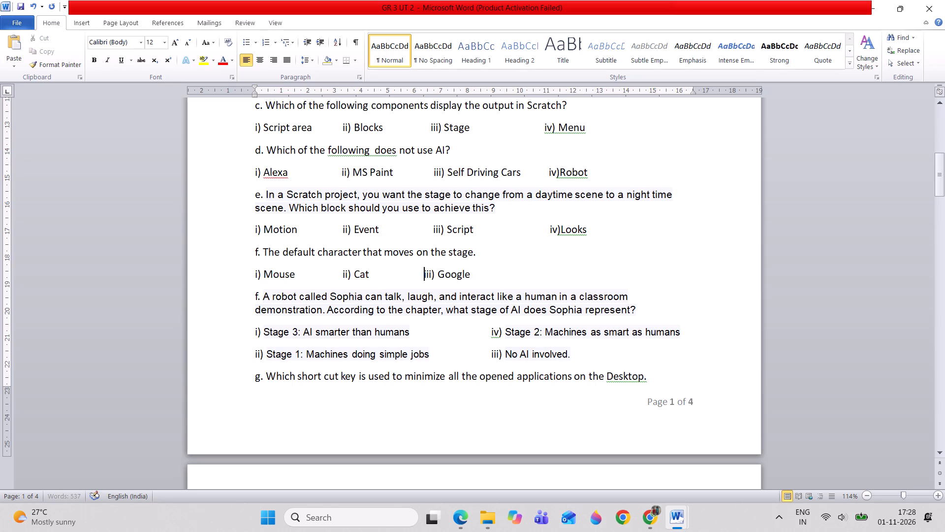
{"action": "key", "text": "space"}
{"action": "key", "text": "space"}
{"action": "key", "text": "space"}
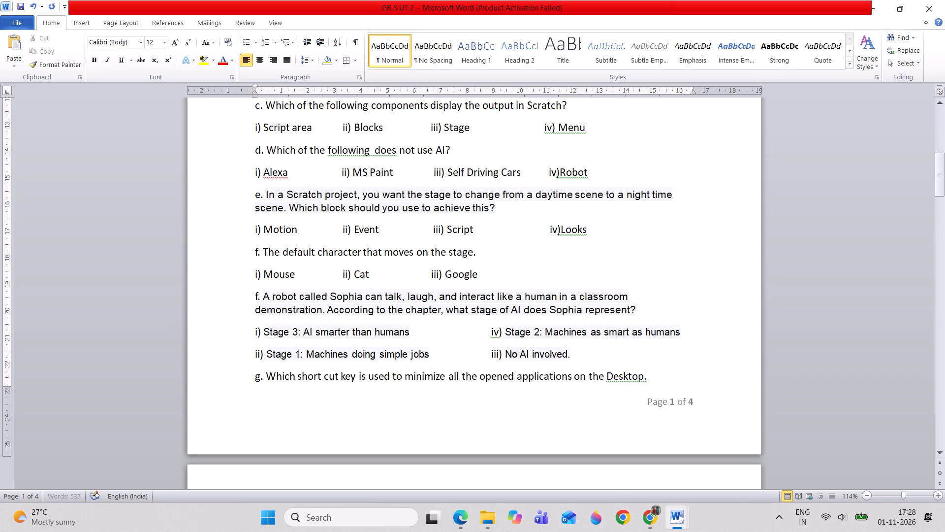
Replace option iii) "Google" of the first question f with "Rabbit".
{"action": "left_click", "coordinate": [446, 273]}
{"action": "type", "text": "Rabbit"}
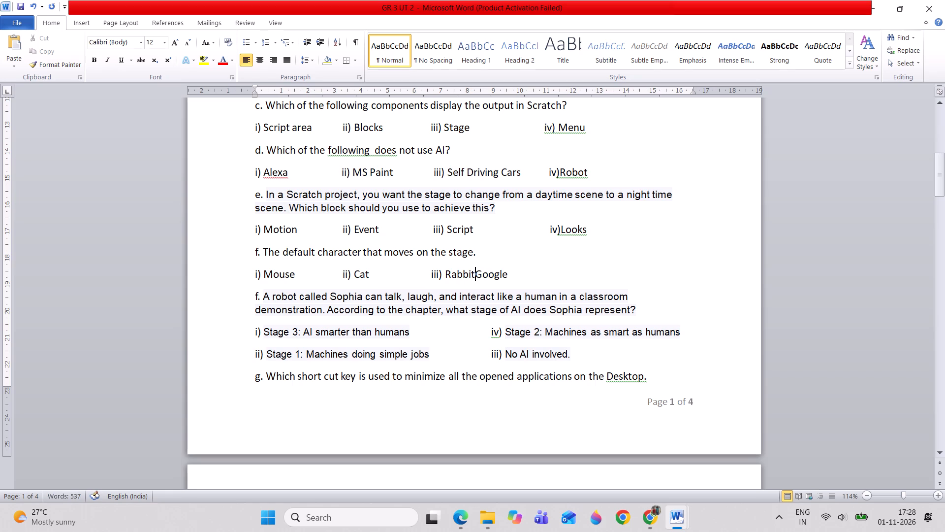
{"action": "key", "text": "Delete"}
{"action": "key", "text": "Delete"}
{"action": "key", "text": "Delete"}
{"action": "key", "text": "Delete"}
{"action": "key", "text": "Delete"}
{"action": "key", "text": "Delete"}
Insert two tabs and six spaces after option iii) "Rabbit" of the first question f to make room for a fourth option.
{"action": "key", "text": "Tab"}
{"action": "key", "text": "Tab"}
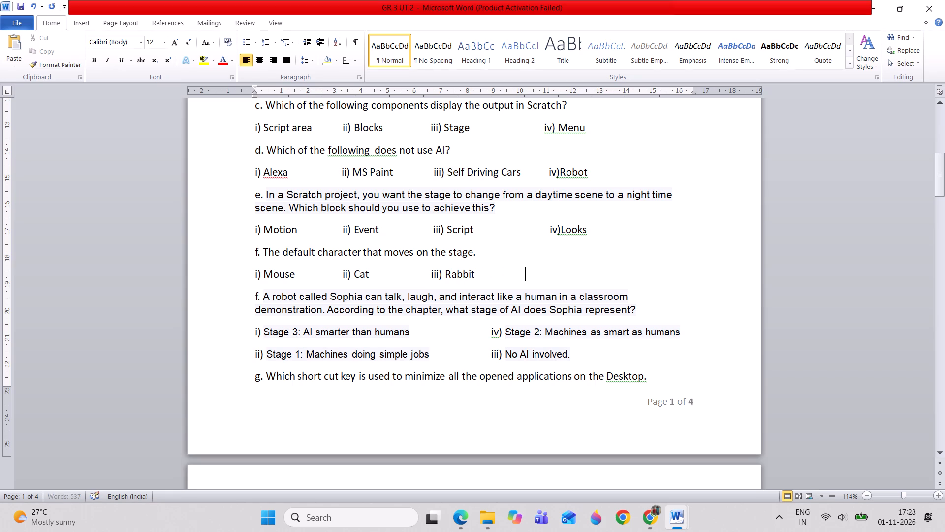
{"action": "key", "text": "Tab"}
{"action": "key", "text": "BackSpace"}
{"action": "key", "text": "space"}
{"action": "key", "text": "space"}
{"action": "key", "text": "space"}
{"action": "key", "text": "space"}
{"action": "key", "text": "space"}
{"action": "key", "text": "space"}
Delete extra spaces before option iv) in questions c, d and e: three in c, three in d and two in e.
{"action": "left_click", "coordinate": [535, 127]}
{"action": "key", "text": "Delete"}
{"action": "key", "text": "Delete"}
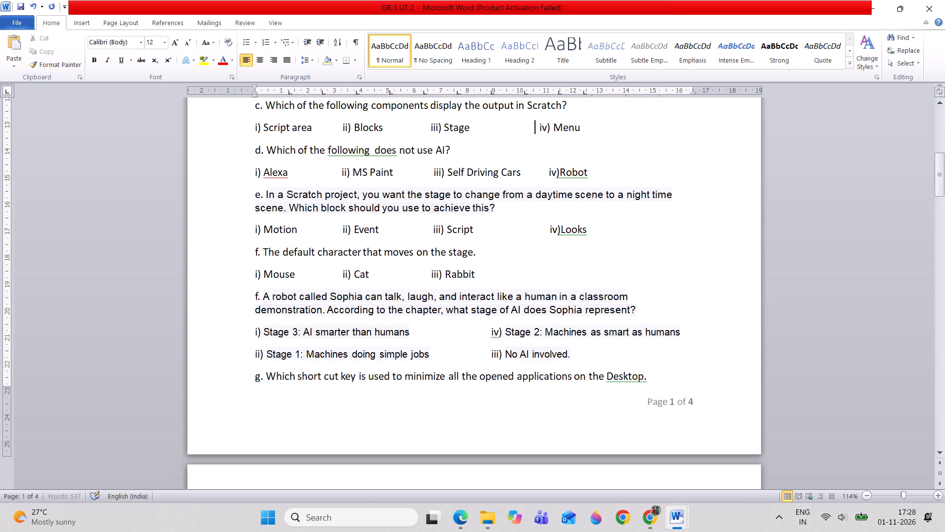
{"action": "key", "text": "Delete"}
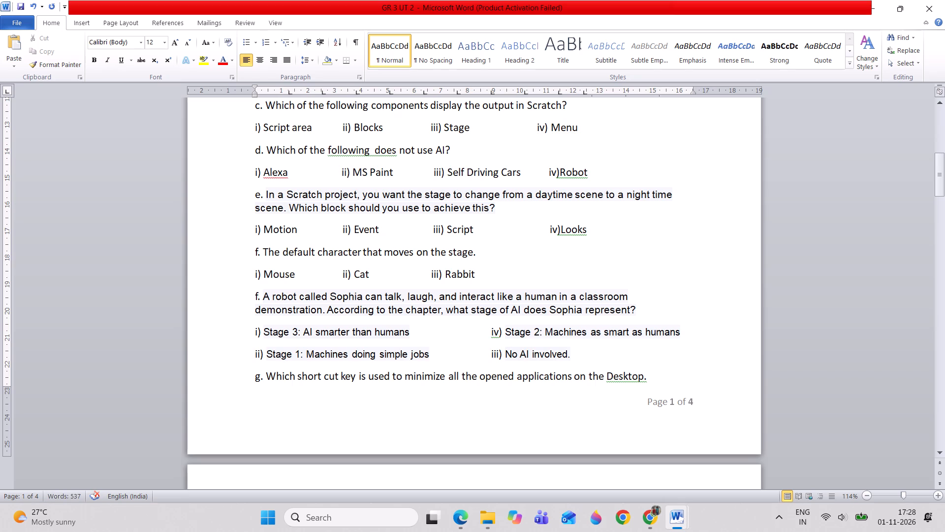
{"action": "left_click", "coordinate": [539, 174]}
{"action": "key", "text": "Delete"}
{"action": "key", "text": "Delete"}
{"action": "key", "text": "Delete"}
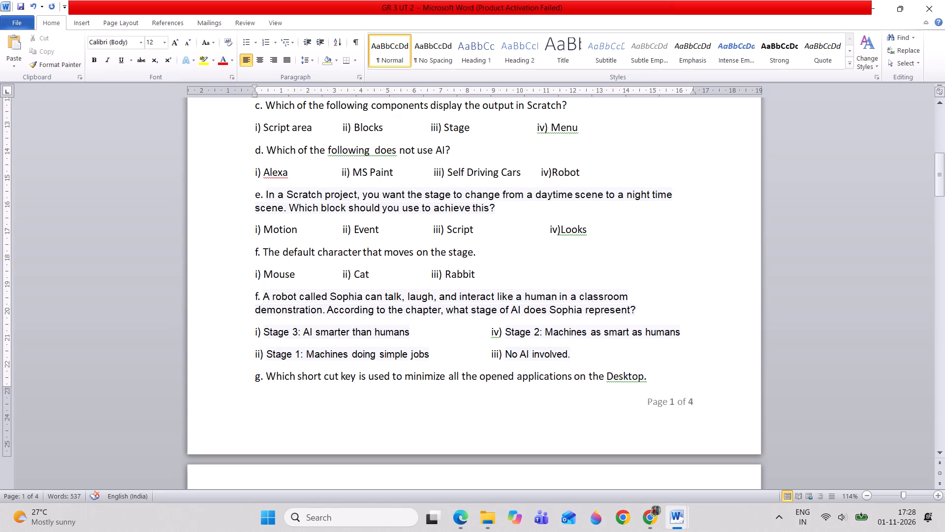
{"action": "left_click", "coordinate": [544, 232]}
{"action": "key", "text": "Delete"}
{"action": "key", "text": "Delete"}
Adjust the gap after "Rabbit" with a tab and eight spaces to line up with option iv) of question e.
{"action": "left_click", "coordinate": [488, 270]}
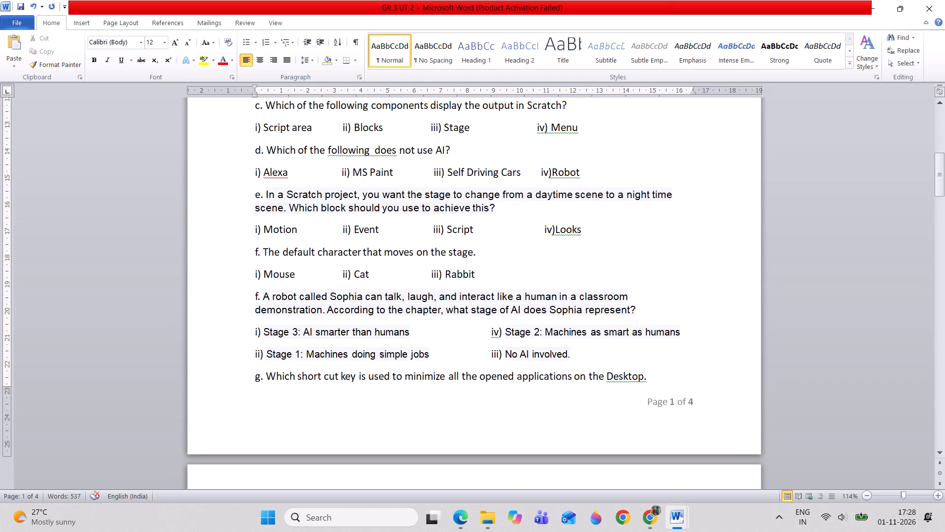
{"action": "key", "text": "Tab"}
{"action": "key", "text": "Tab"}
{"action": "key", "text": "BackSpace"}
{"action": "key", "text": "space"}
{"action": "key", "text": "space"}
{"action": "key", "text": "space"}
{"action": "key", "text": "space"}
{"action": "key", "text": "space"}
{"action": "key", "text": "space"}
{"action": "key", "text": "space"}
{"action": "key", "text": "space"}
Add the fourth option "iv) girl" to the first question f.
{"action": "type", "text": "iv"}
{"action": "type", "text": ")"}
{"action": "key", "text": "space"}
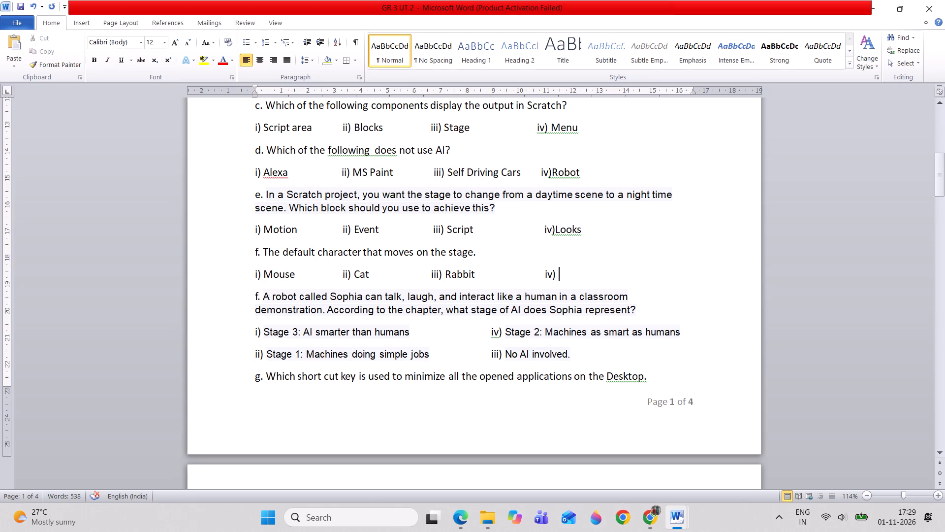
{"action": "type", "text": "girl"}
{"action": "left_click", "coordinate": [557, 280]}
{"action": "key", "text": "BackSpace"}
{"action": "key", "text": "space"}
Fix the spacing in question d by removing the extra space before "does" and adding one before "Robot" in option iv).
{"action": "left_click_drag", "start_coordinate": [937, 183], "coordinate": [930, 171]}
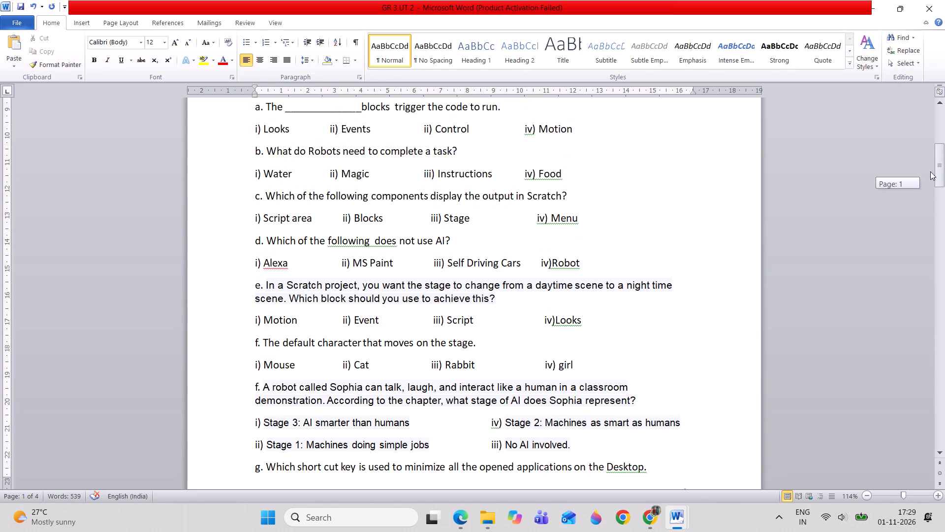
{"action": "left_click_drag", "start_coordinate": [930, 171], "coordinate": [930, 165]}
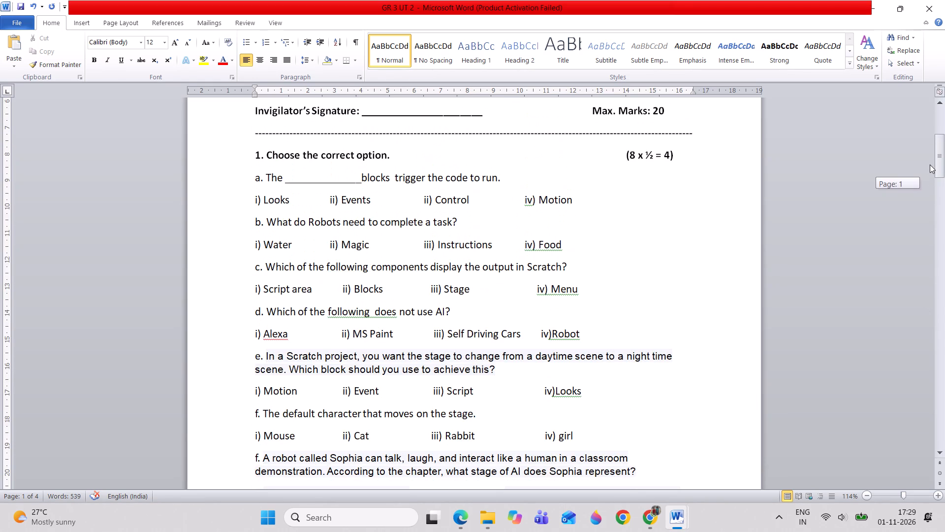
{"action": "left_click_drag", "start_coordinate": [930, 165], "coordinate": [930, 168]}
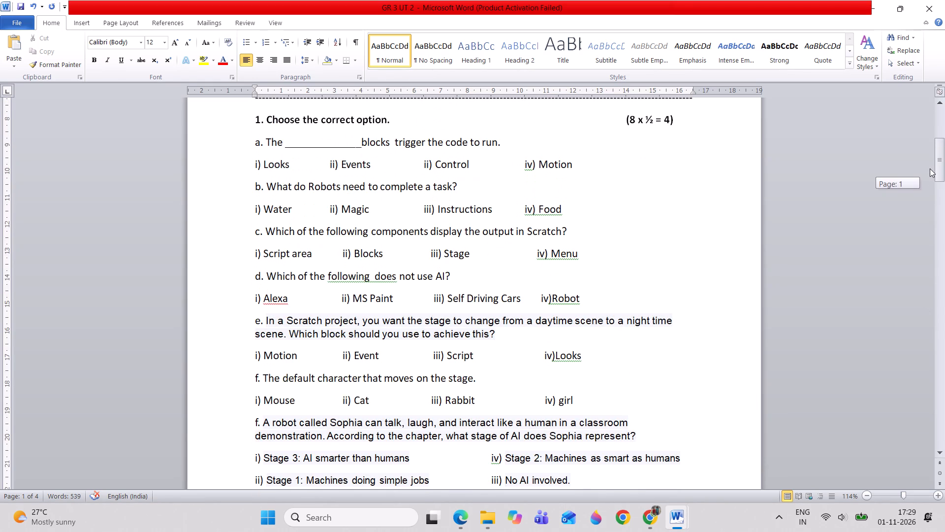
{"action": "left_click_drag", "start_coordinate": [930, 168], "coordinate": [930, 172]}
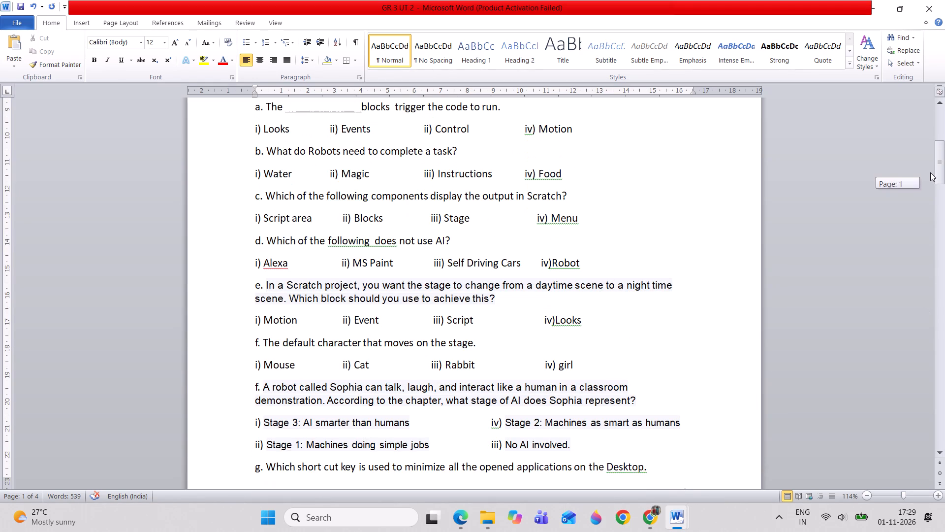
{"action": "left_click_drag", "start_coordinate": [930, 172], "coordinate": [932, 175]}
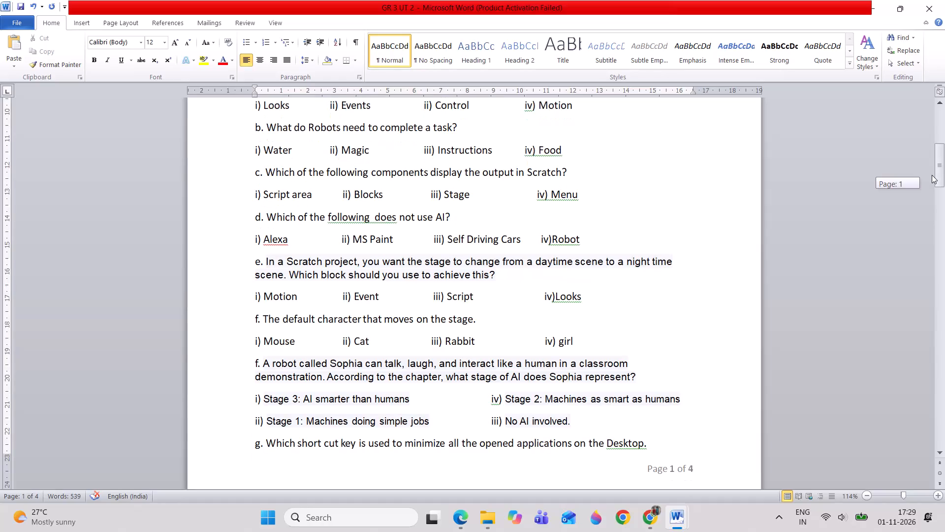
{"action": "left_click_drag", "start_coordinate": [932, 175], "coordinate": [932, 175]}
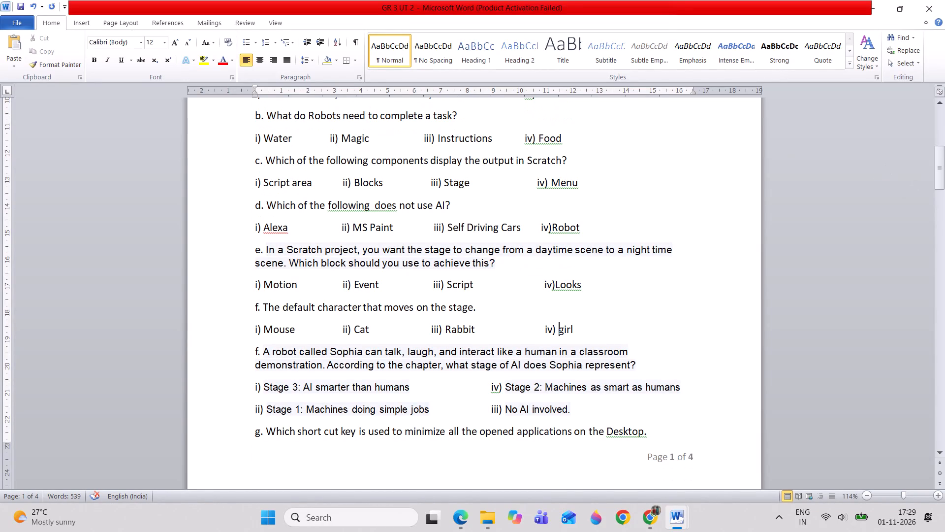
{"action": "left_click", "coordinate": [372, 205]}
{"action": "key", "text": "Delete"}
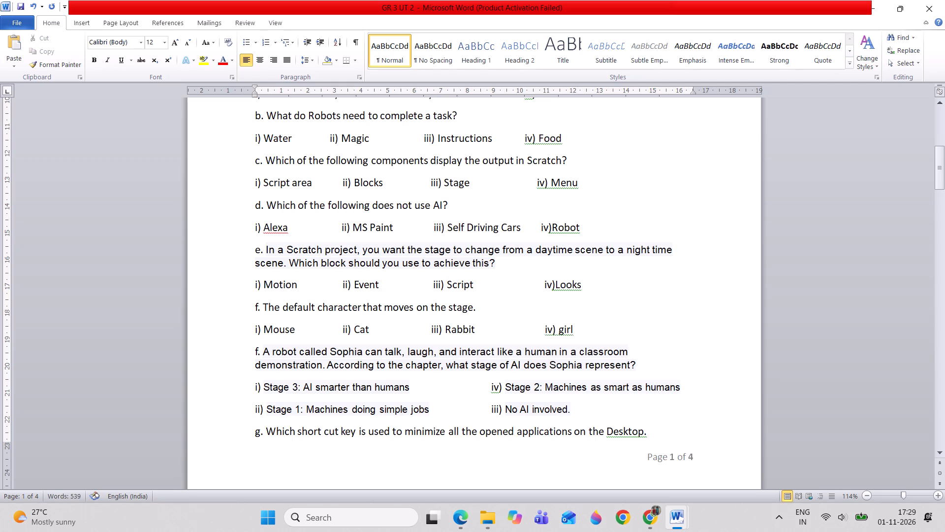
{"action": "left_click", "coordinate": [551, 233]}
{"action": "key", "text": "space"}
Check the paper's remaining questions g and h, then switch to Chrome and review the generated Section 1 MCQs for suitable Scratch and AI replacements.
{"action": "triple_click", "coordinate": [939, 450]}
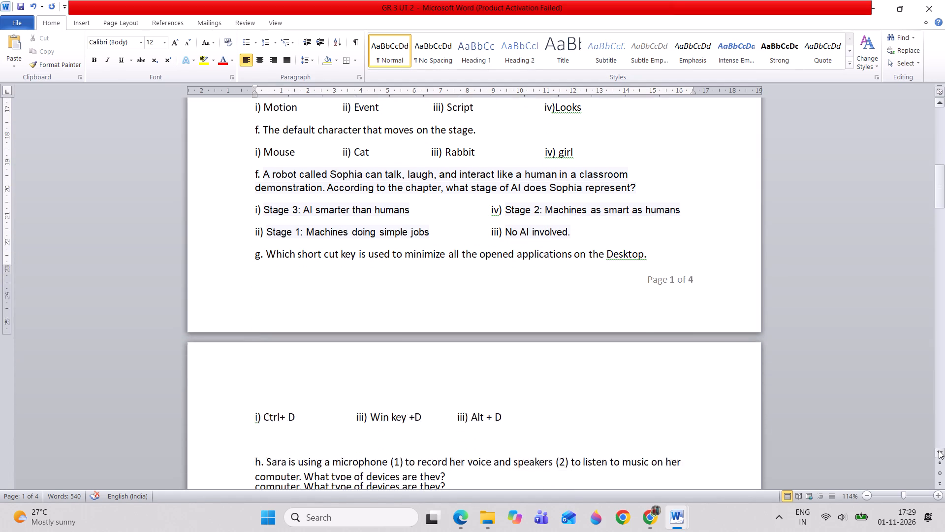
{"action": "triple_click", "coordinate": [939, 450]}
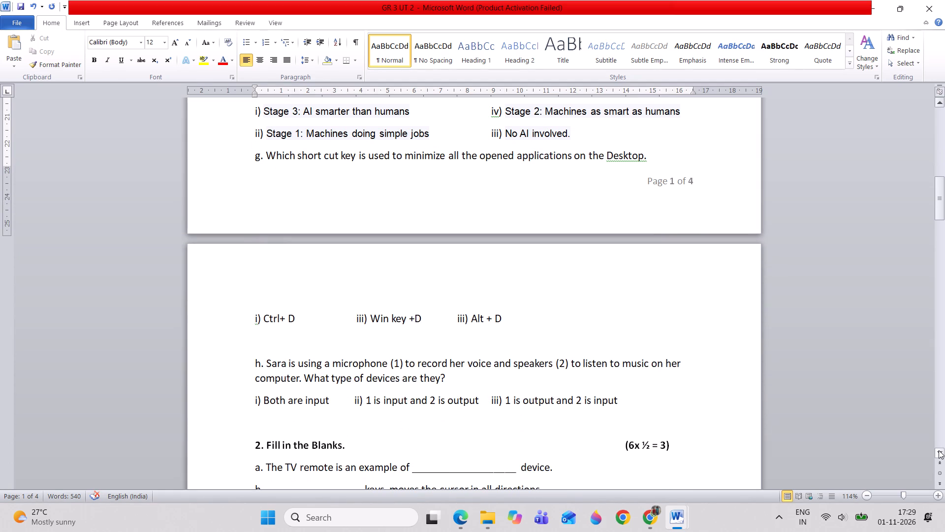
{"action": "key", "text": "alt+Tab"}
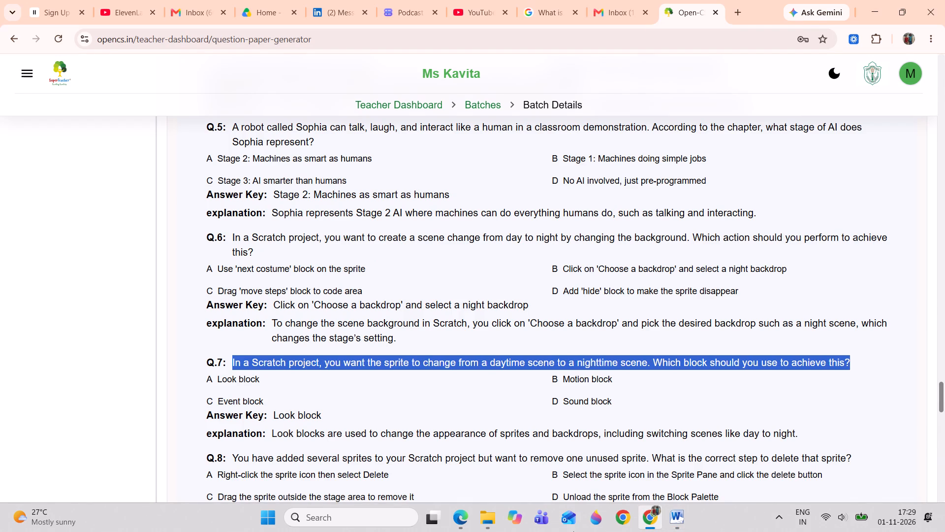
{"action": "left_click", "coordinate": [537, 477]}
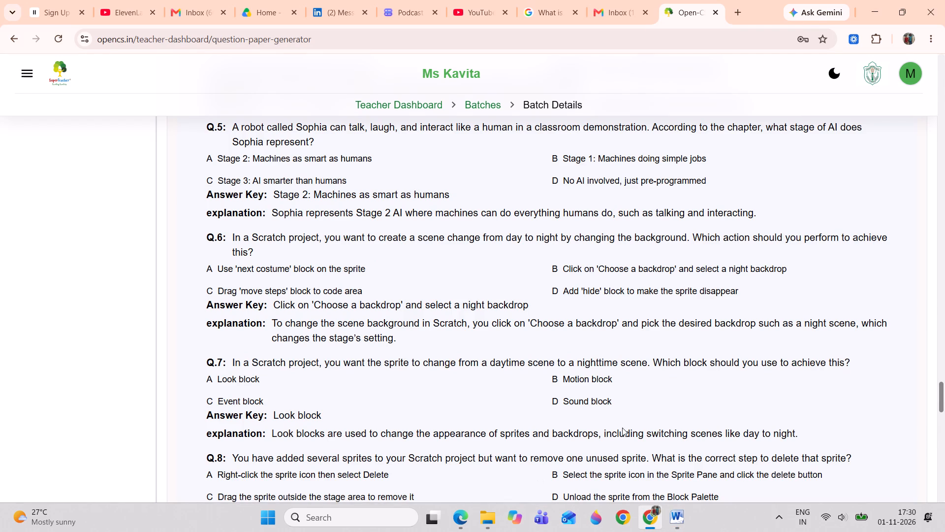
{"action": "left_click_drag", "start_coordinate": [942, 398], "coordinate": [942, 401]}
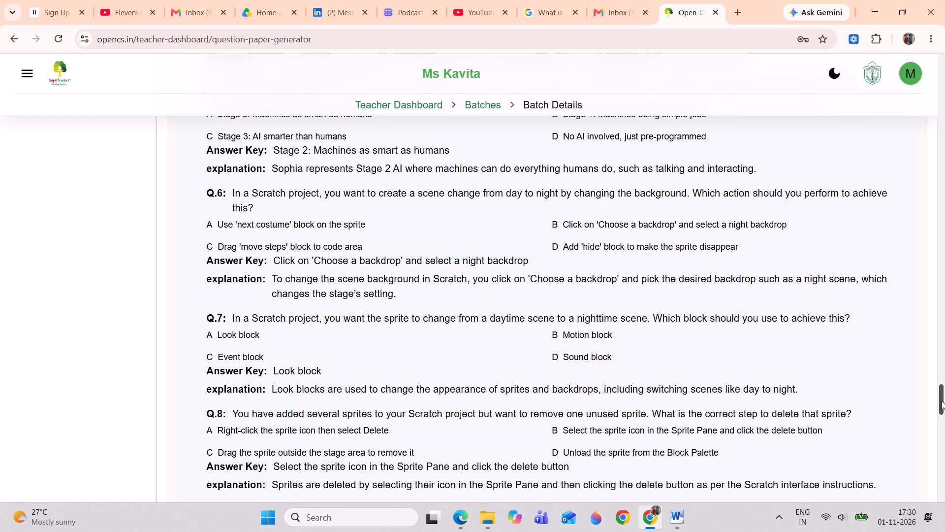
{"action": "left_click_drag", "start_coordinate": [942, 401], "coordinate": [942, 402]}
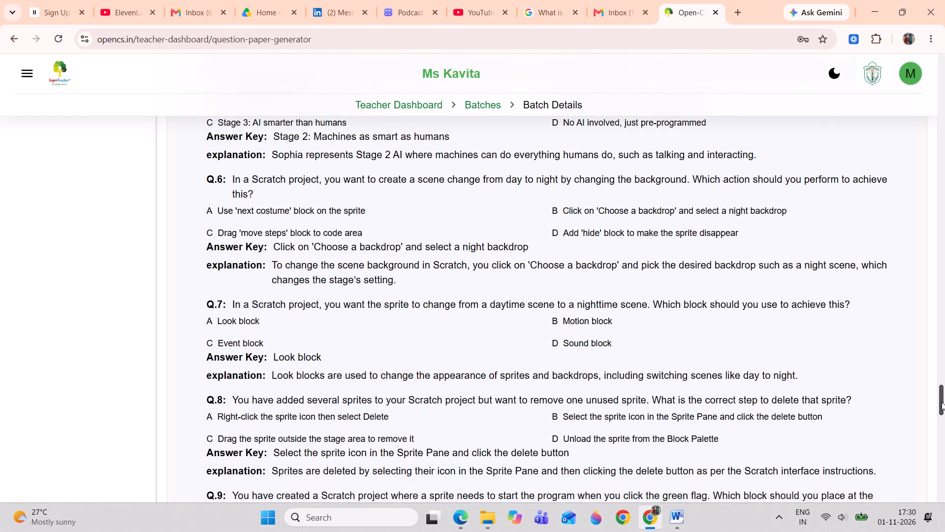
{"action": "left_click_drag", "start_coordinate": [942, 402], "coordinate": [942, 404]}
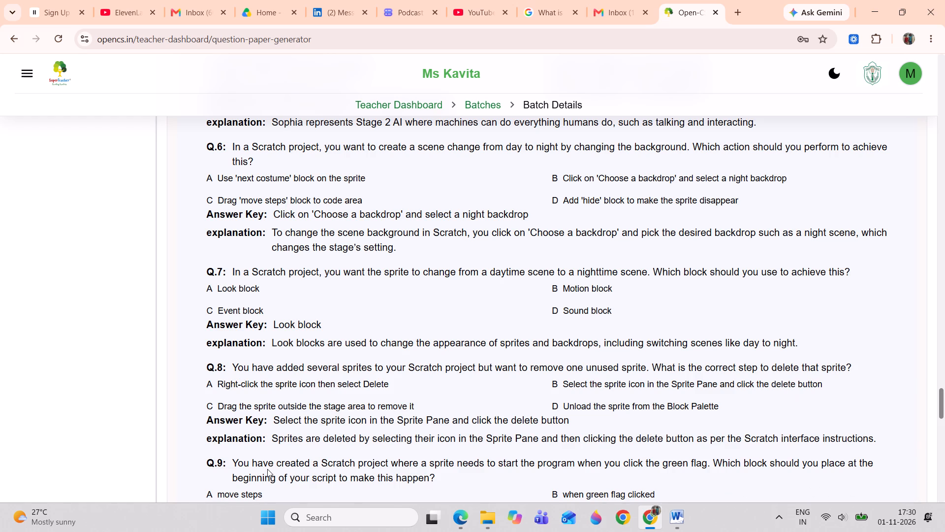
{"action": "left_click_drag", "start_coordinate": [233, 364], "coordinate": [639, 340]}
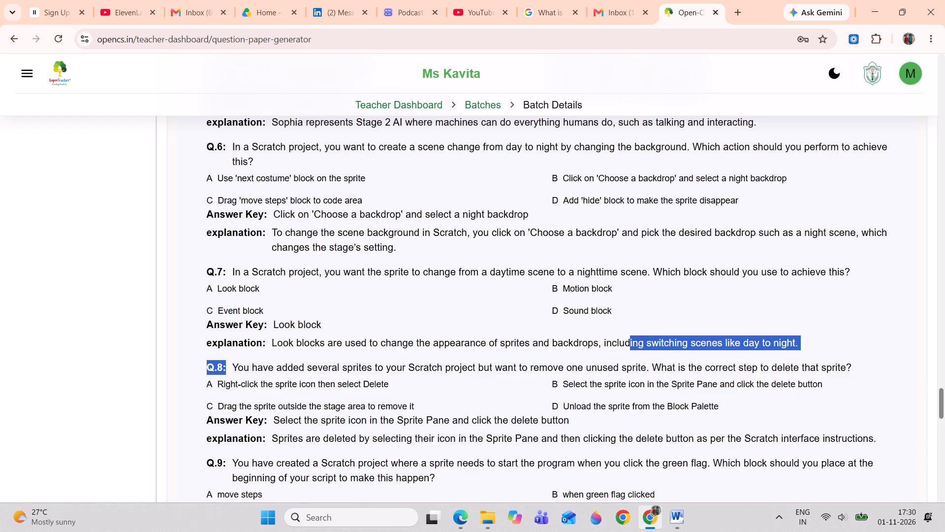
{"action": "left_click_drag", "start_coordinate": [639, 340], "coordinate": [768, 364]}
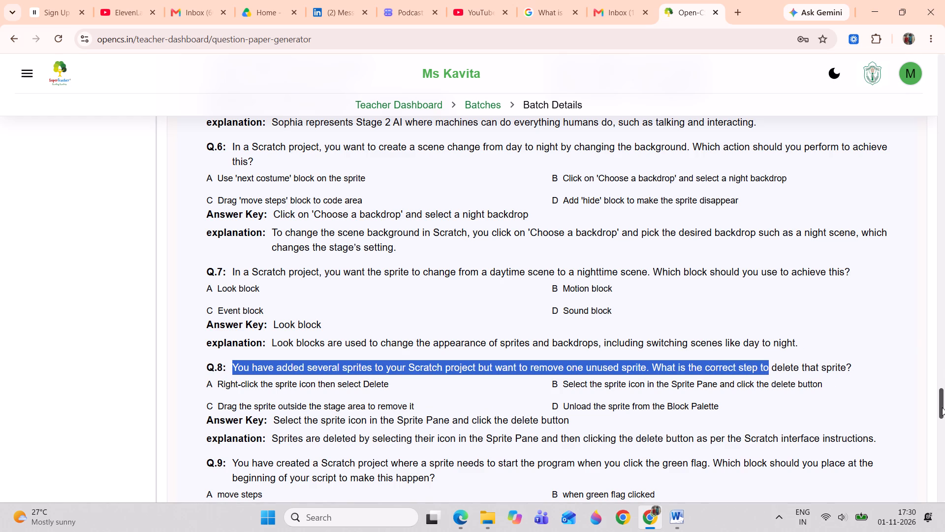
{"action": "left_click_drag", "start_coordinate": [942, 407], "coordinate": [944, 425]}
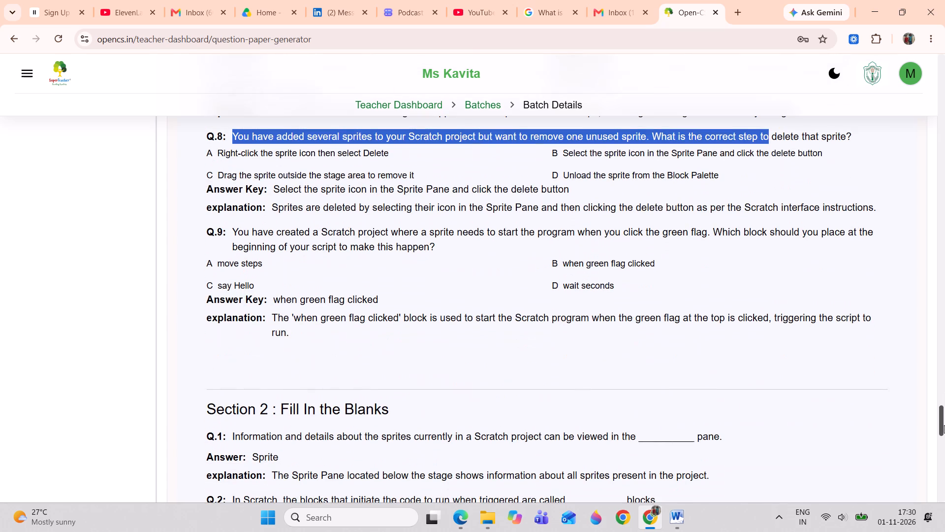
{"action": "left_click_drag", "start_coordinate": [944, 425], "coordinate": [939, 403]}
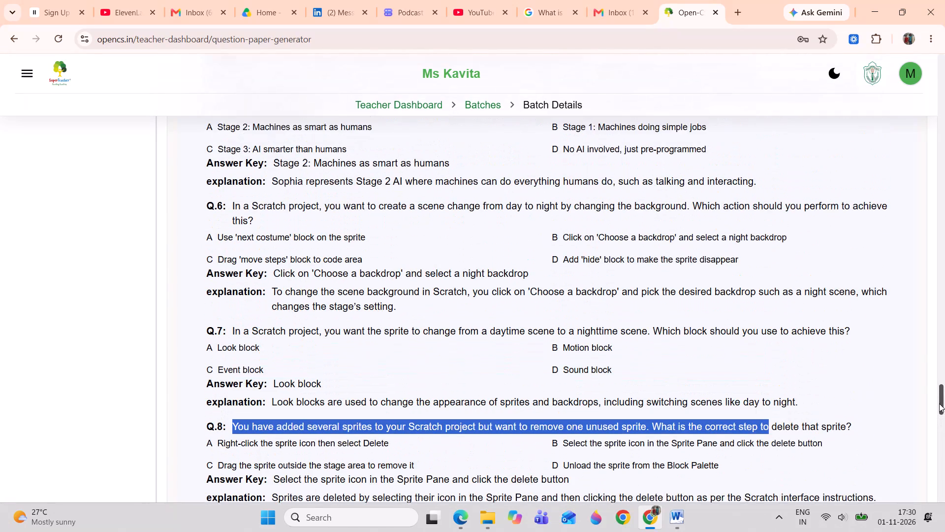
{"action": "left_click_drag", "start_coordinate": [939, 403], "coordinate": [938, 396]}
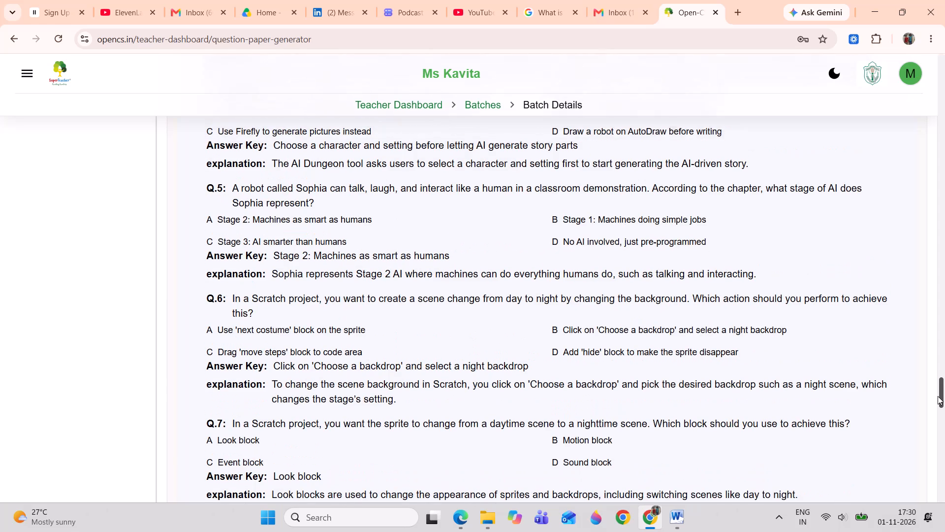
{"action": "left_click_drag", "start_coordinate": [938, 396], "coordinate": [938, 393]}
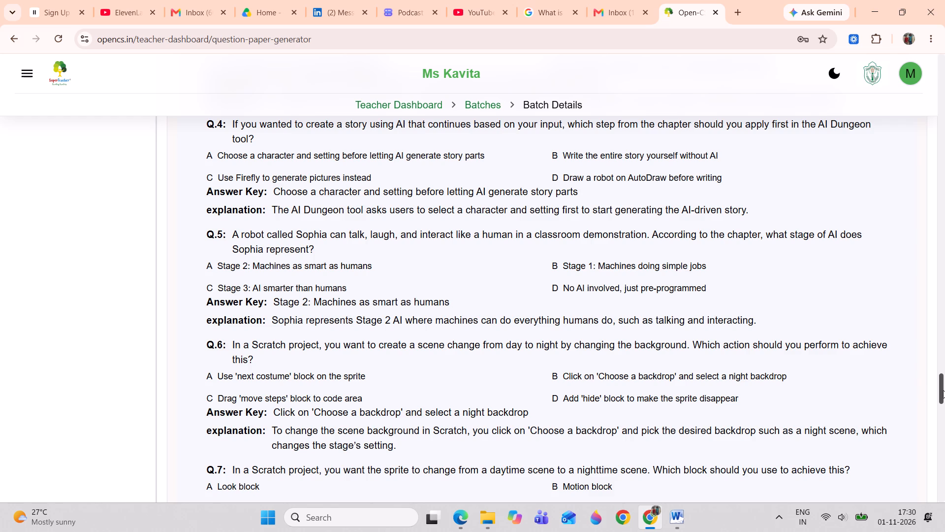
{"action": "left_click_drag", "start_coordinate": [944, 395], "coordinate": [939, 379]}
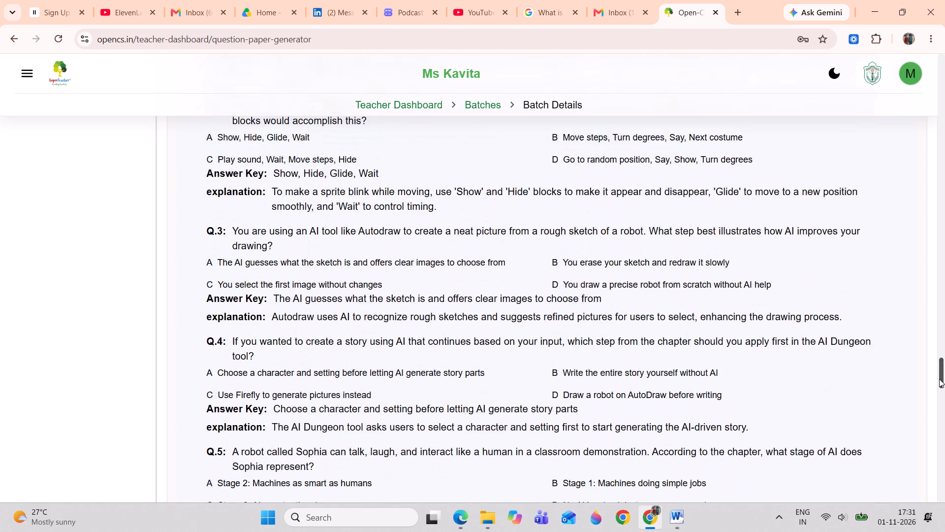
{"action": "left_click_drag", "start_coordinate": [939, 379], "coordinate": [937, 373]}
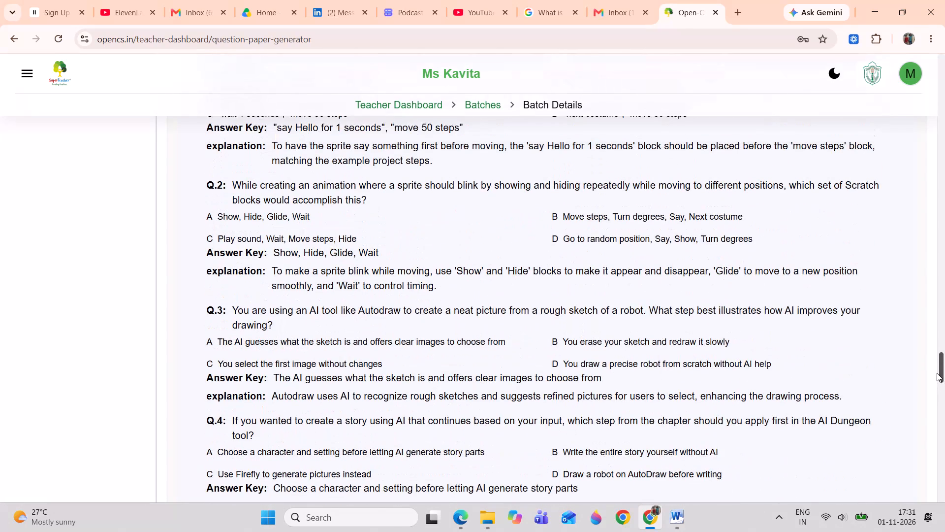
{"action": "left_click_drag", "start_coordinate": [937, 373], "coordinate": [936, 366]}
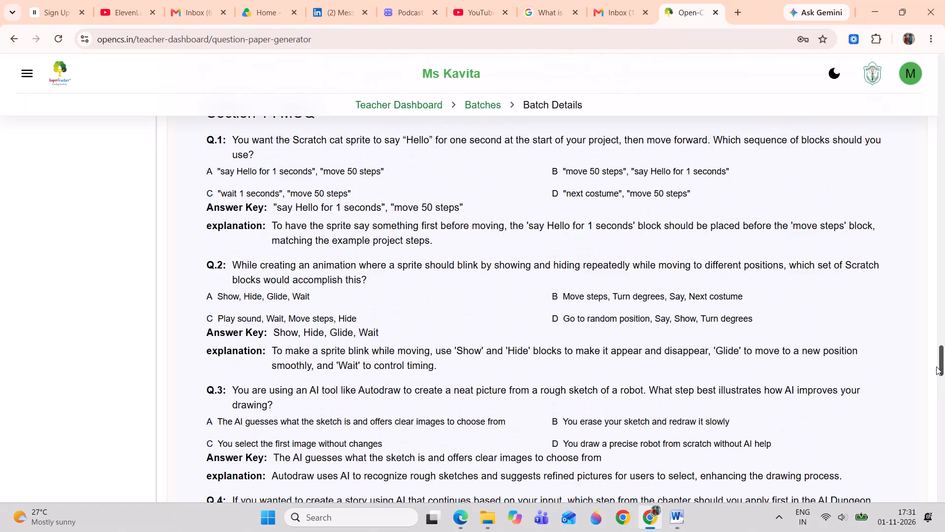
{"action": "left_click_drag", "start_coordinate": [936, 366], "coordinate": [933, 367]}
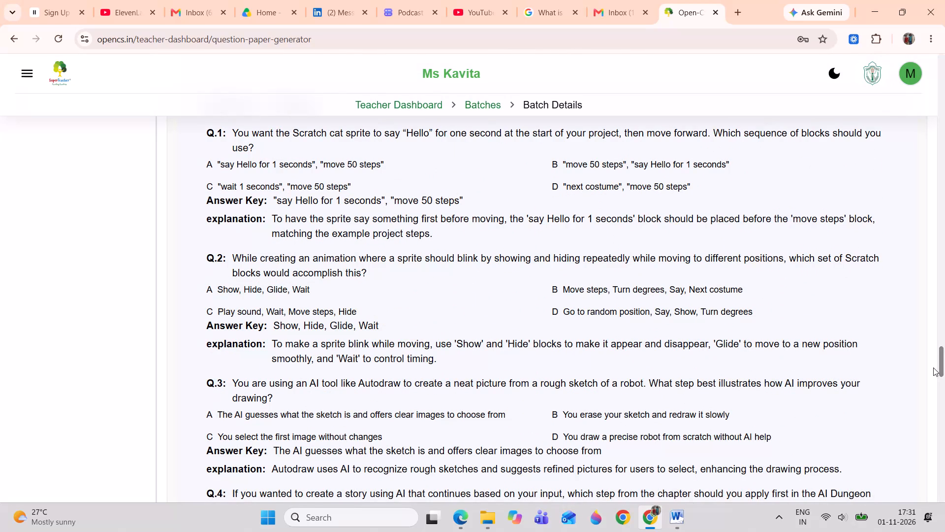
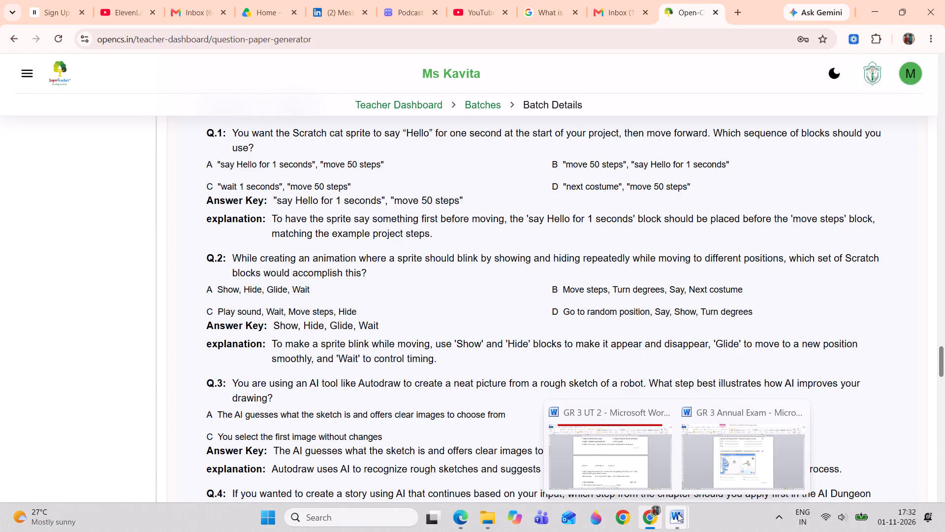
Review the reference unit test PDF in Edge, then compare it with the remaining sections of the Word paper.
{"action": "left_click", "coordinate": [463, 515]}
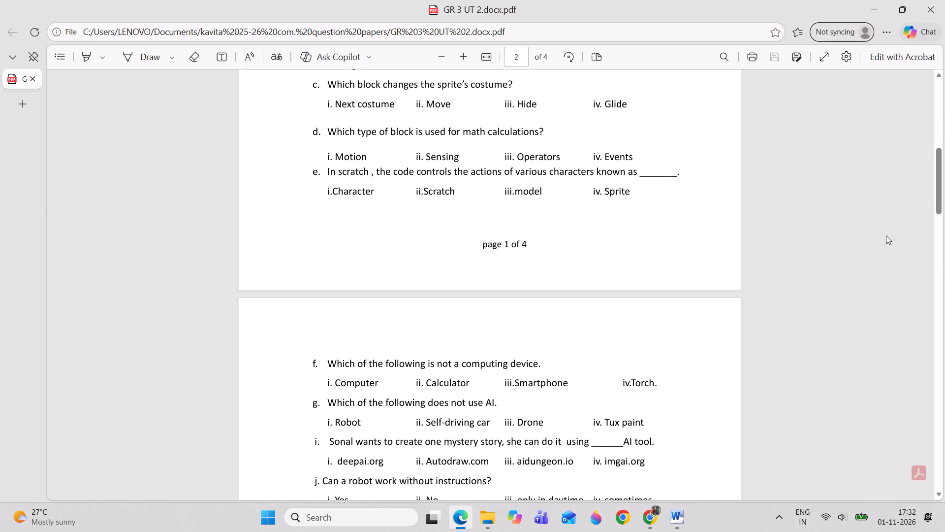
{"action": "left_click_drag", "start_coordinate": [937, 203], "coordinate": [938, 218]}
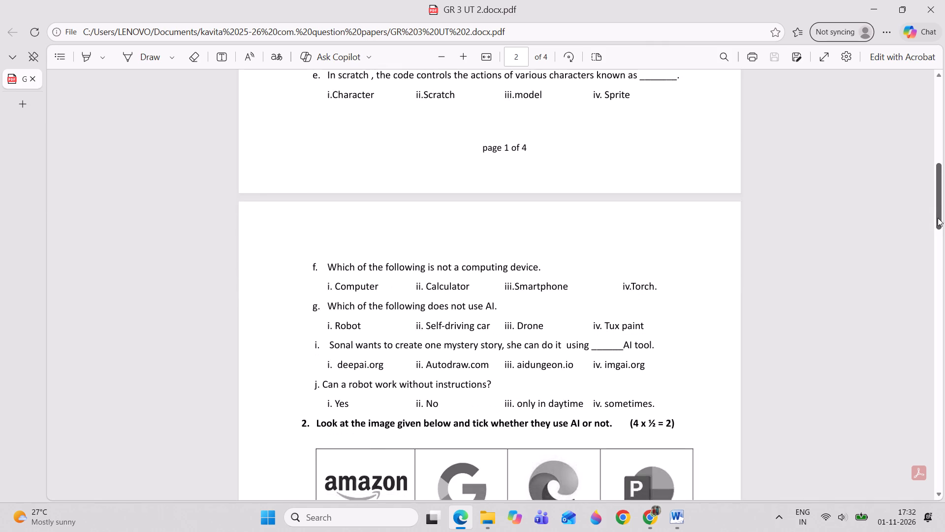
{"action": "left_click_drag", "start_coordinate": [938, 218], "coordinate": [927, 259]}
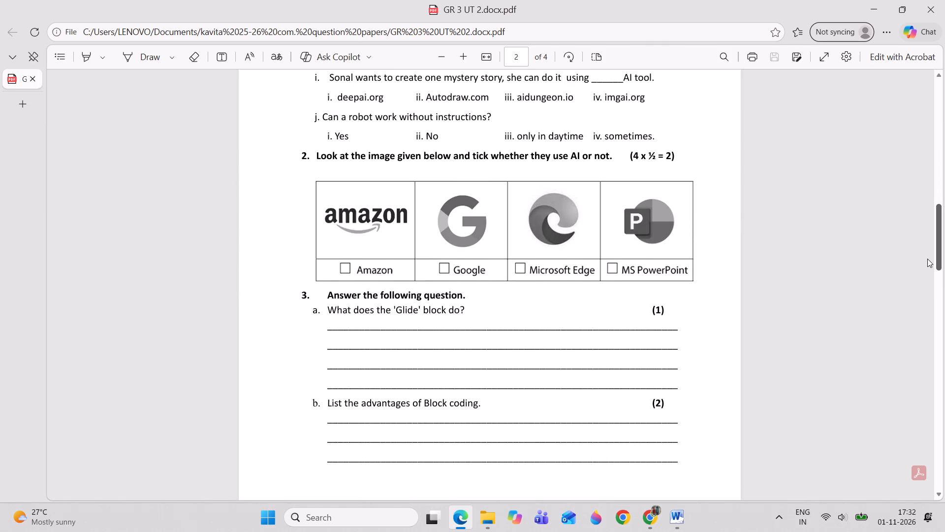
{"action": "left_click_drag", "start_coordinate": [927, 259], "coordinate": [927, 259]}
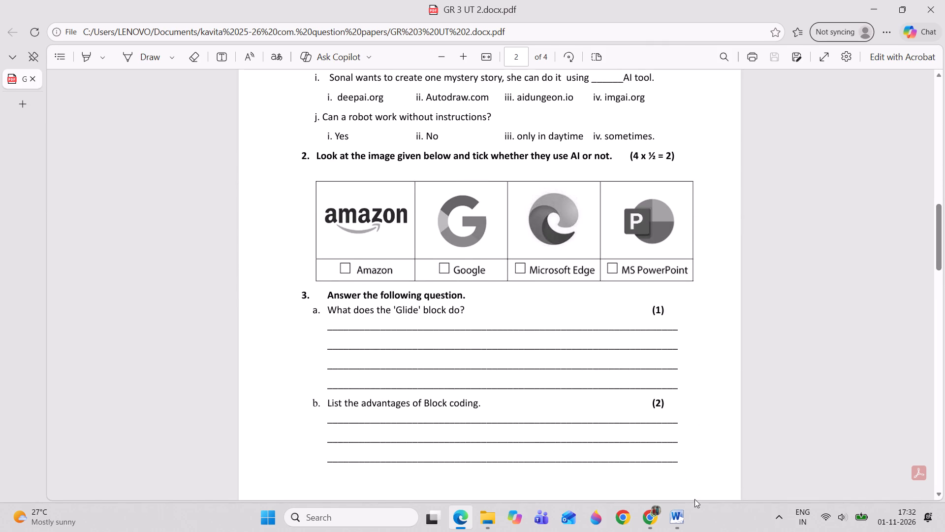
{"action": "left_click", "coordinate": [602, 474]}
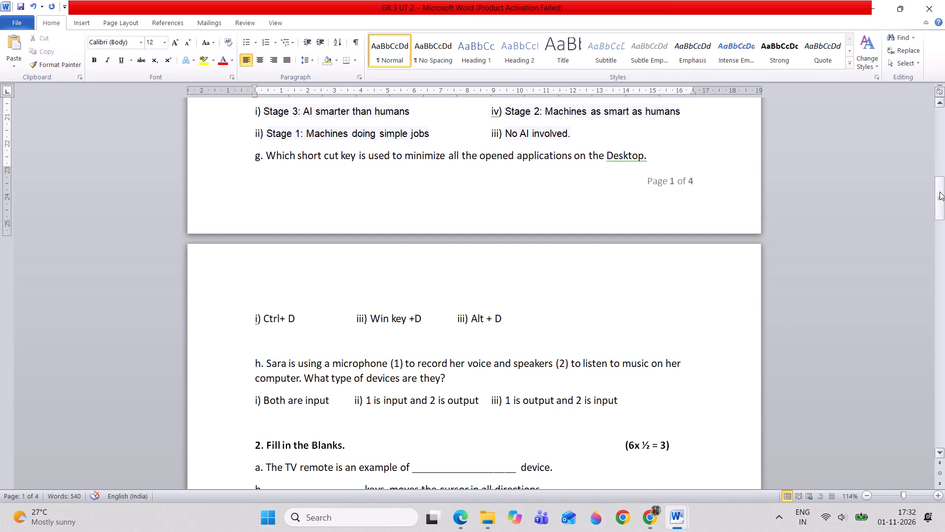
{"action": "left_click_drag", "start_coordinate": [940, 192], "coordinate": [938, 228]}
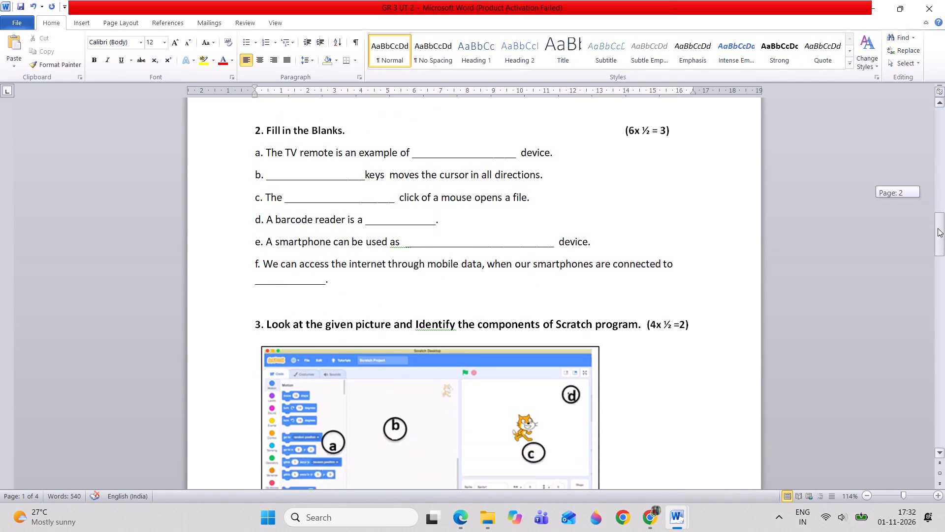
{"action": "left_click_drag", "start_coordinate": [938, 228], "coordinate": [931, 280]}
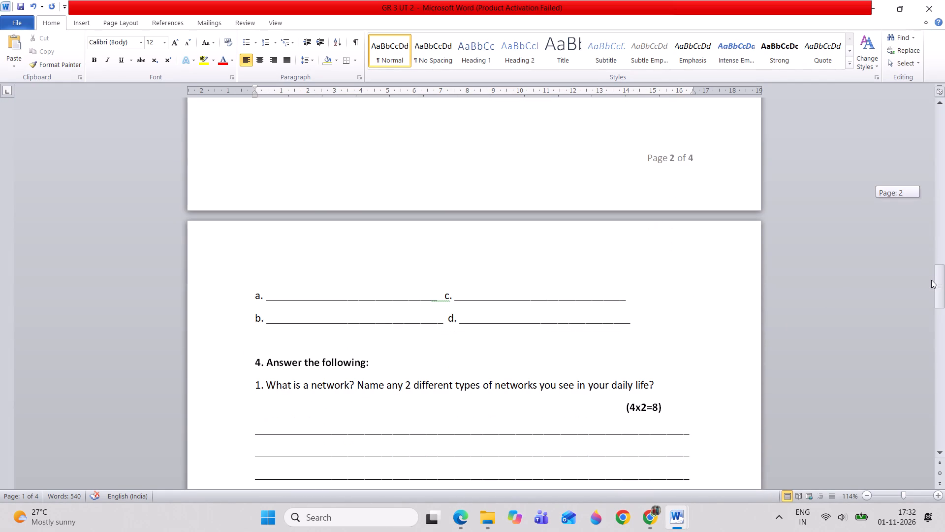
{"action": "left_click_drag", "start_coordinate": [931, 280], "coordinate": [930, 209]}
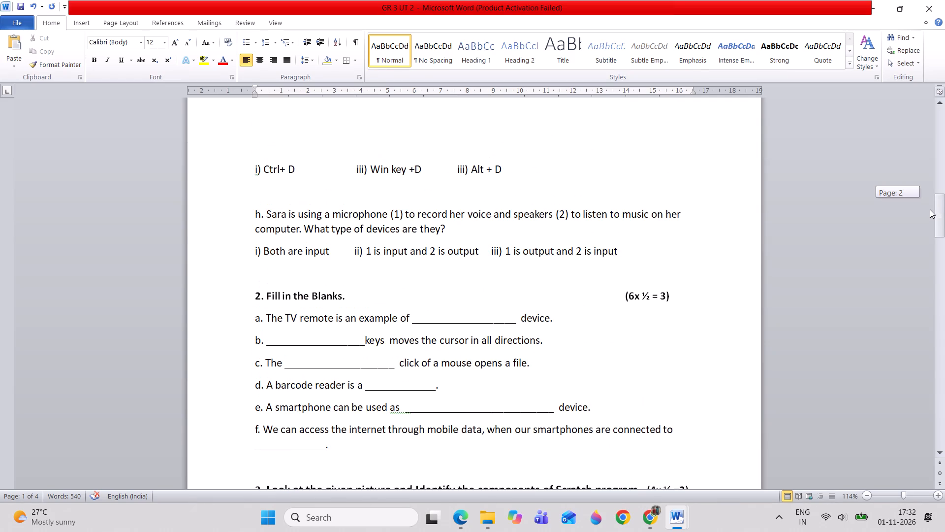
{"action": "left_click_drag", "start_coordinate": [930, 209], "coordinate": [923, 272]}
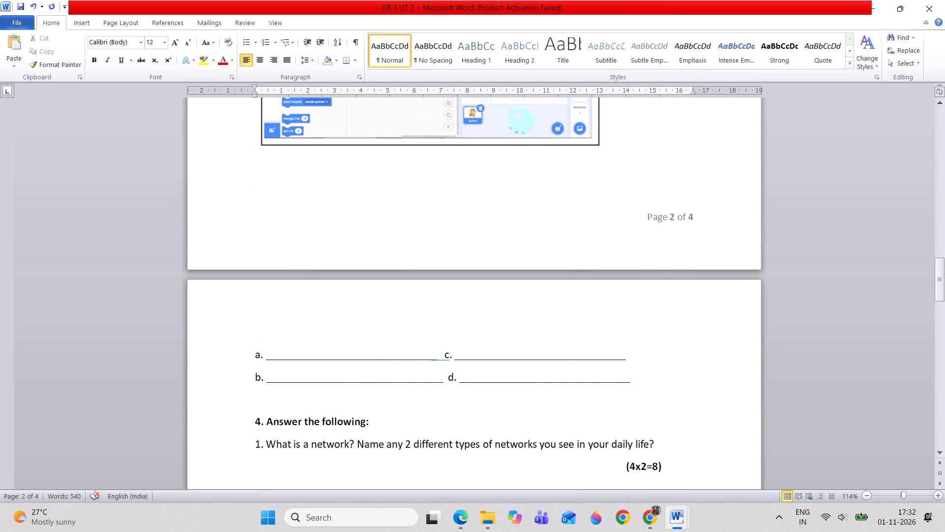
Insert the heading "Choose the odd one out." after number 4, moving "Answer the following:" onto its own line below.
{"action": "left_click", "coordinate": [267, 414]}
{"action": "key", "text": "Return"}
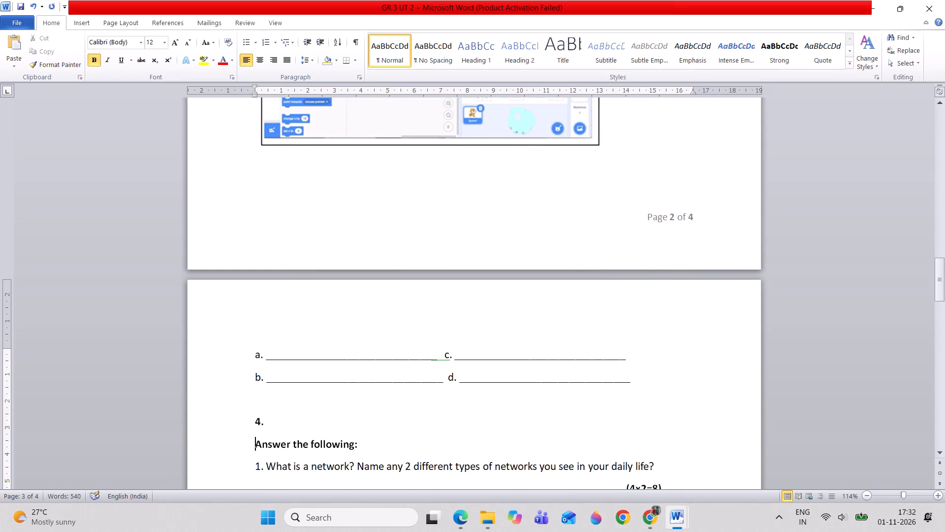
{"action": "left_click", "coordinate": [273, 421]}
{"action": "type", "text": "Choose the odd one out"}
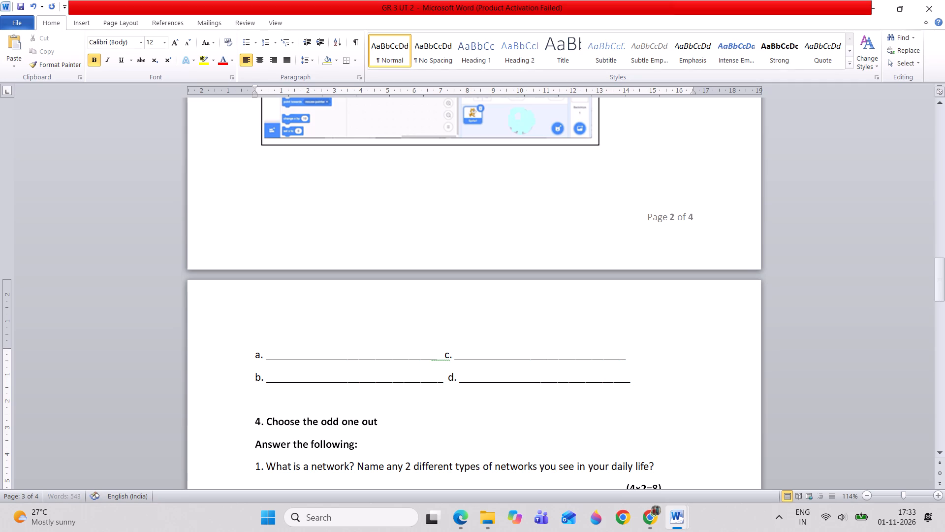
{"action": "key", "text": "period"}
{"action": "key", "text": "space"}
Switch to Edge and examine multiple-choice questions f to j in the reference PDF for one to reuse.
{"action": "key", "text": "alt+Tab"}
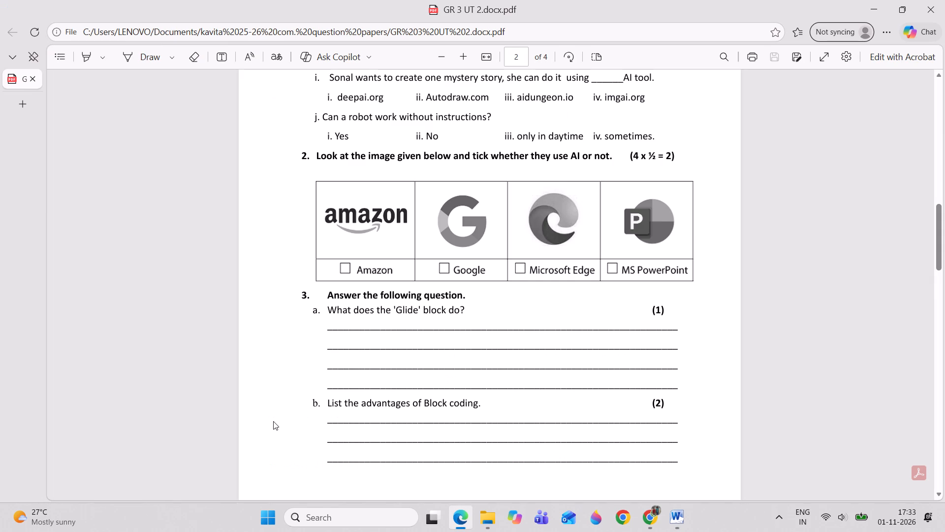
{"action": "key", "text": "Up"}
{"action": "key", "text": "Up"}
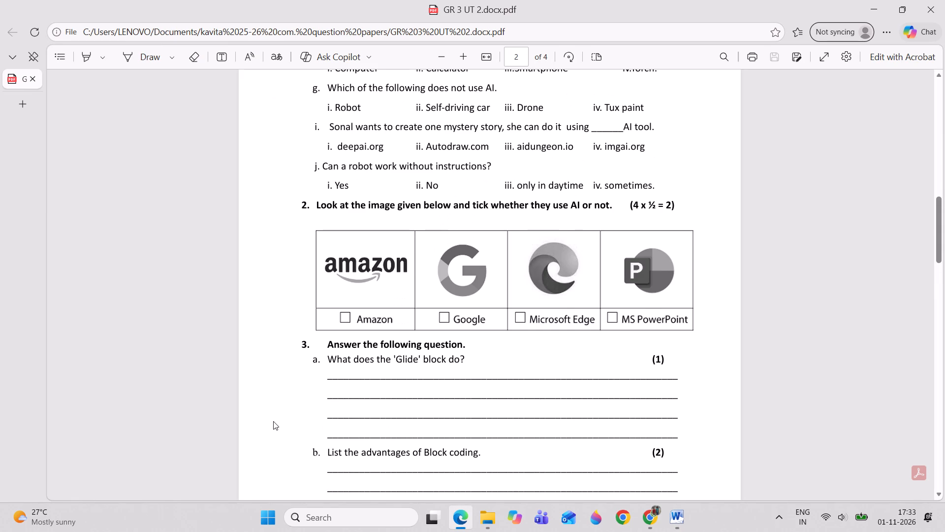
{"action": "key", "text": "Up"}
{"action": "key", "text": "Up"}
{"action": "key", "text": "Up"}
{"action": "key", "text": "Up"}
{"action": "key", "text": "Up"}
{"action": "key", "text": "Up"}
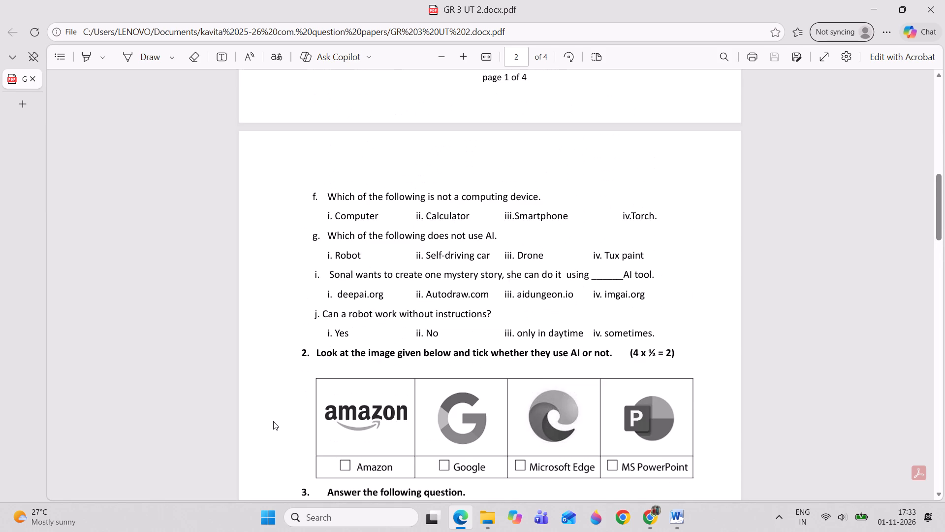
{"action": "key", "text": "Up"}
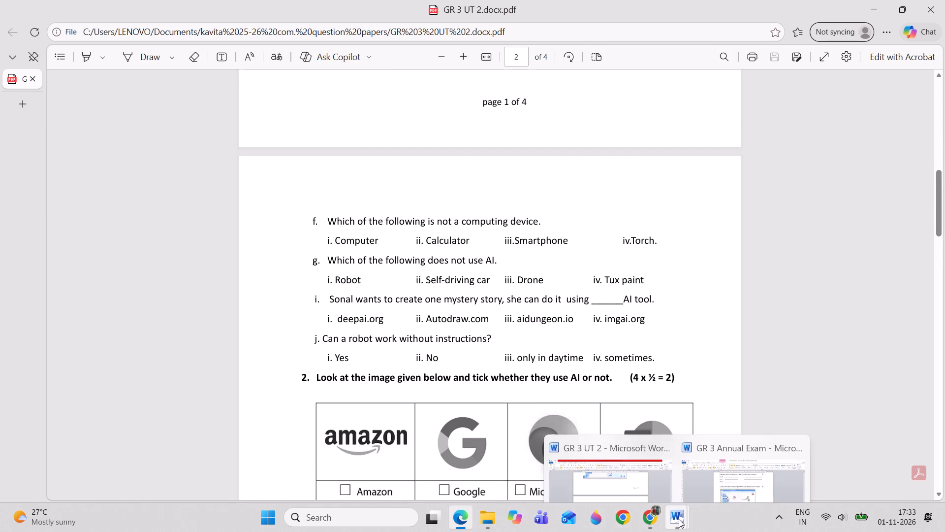
In the Word unit test, reword question h to begin "Sara wants to create one mystery story, she can do it using", removing "is".
{"action": "left_click", "coordinate": [626, 480]}
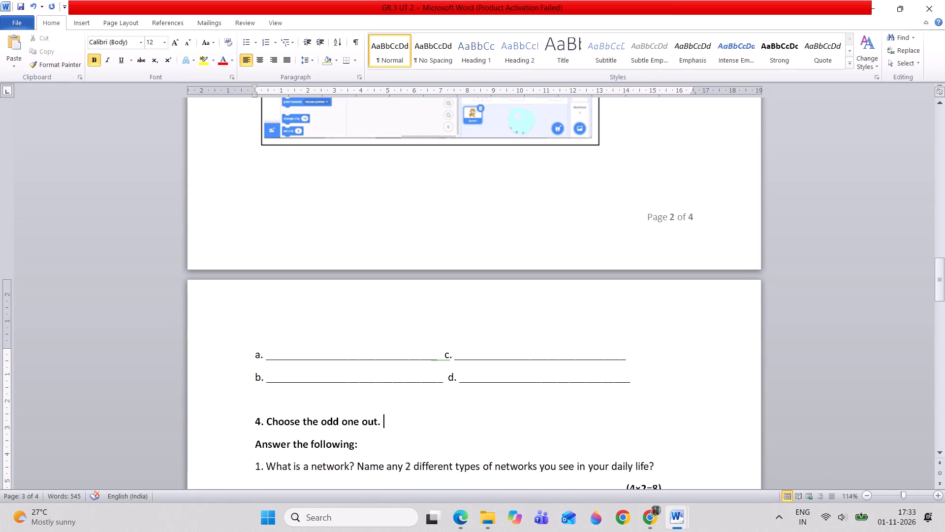
{"action": "left_click", "coordinate": [943, 154]}
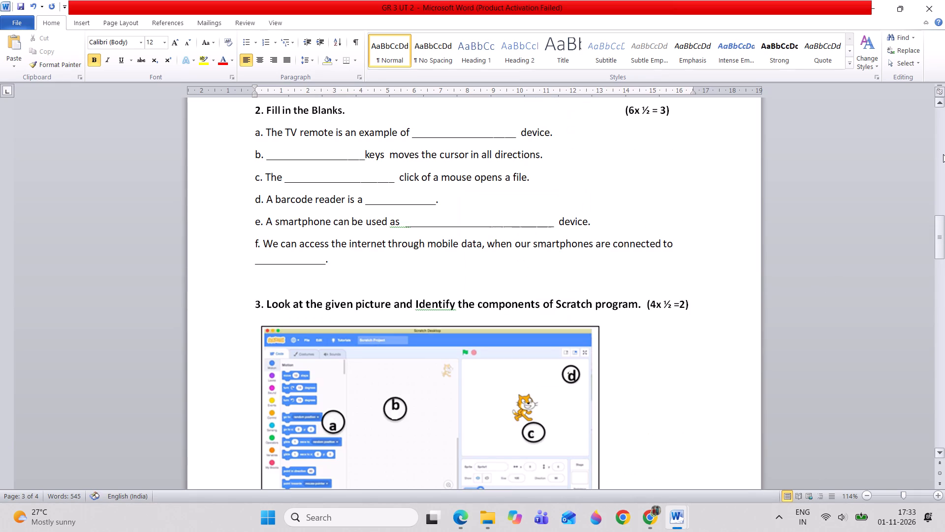
{"action": "double_click", "coordinate": [938, 105]}
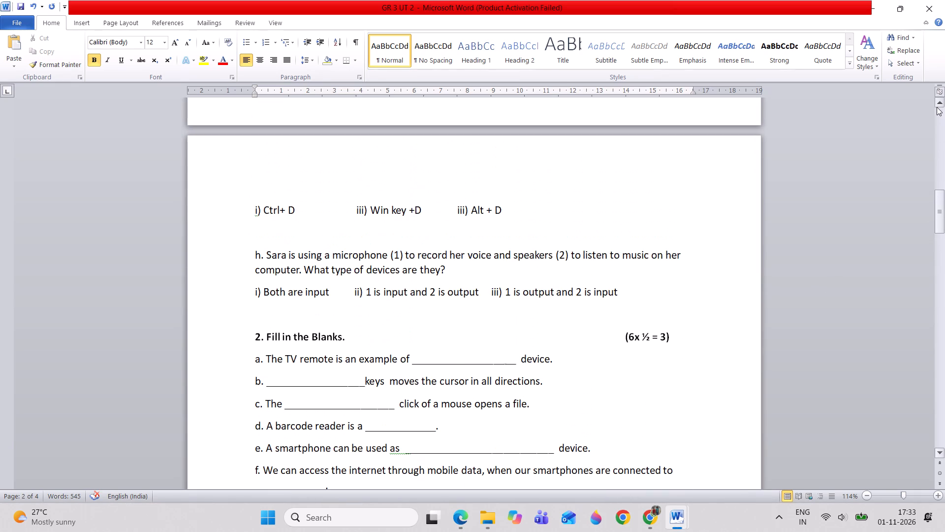
{"action": "left_click", "coordinate": [288, 257]}
{"action": "type", "text": "wants to create"}
{"action": "key", "text": "space"}
{"action": "key", "text": "alt+Tab"}
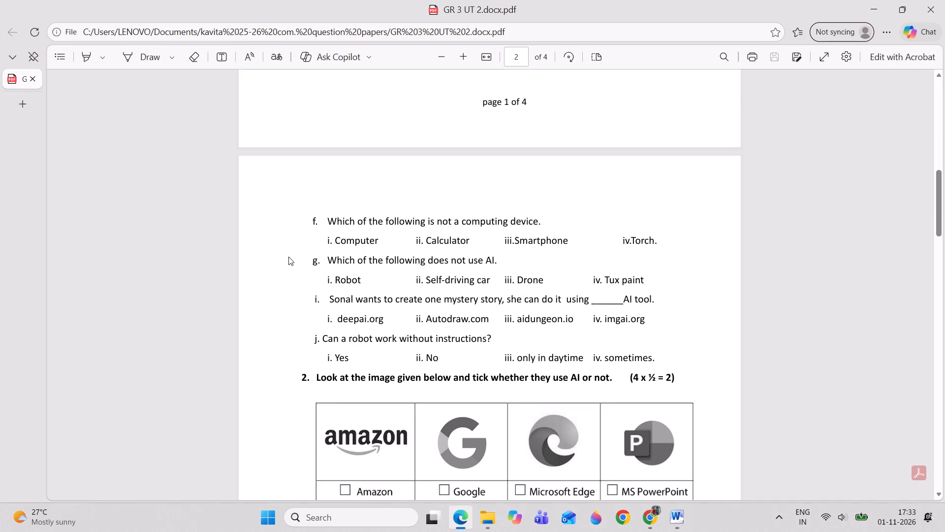
{"action": "key", "text": "alt+Tab"}
{"action": "type", "text": "one mystery story"}
{"action": "key", "text": "space"}
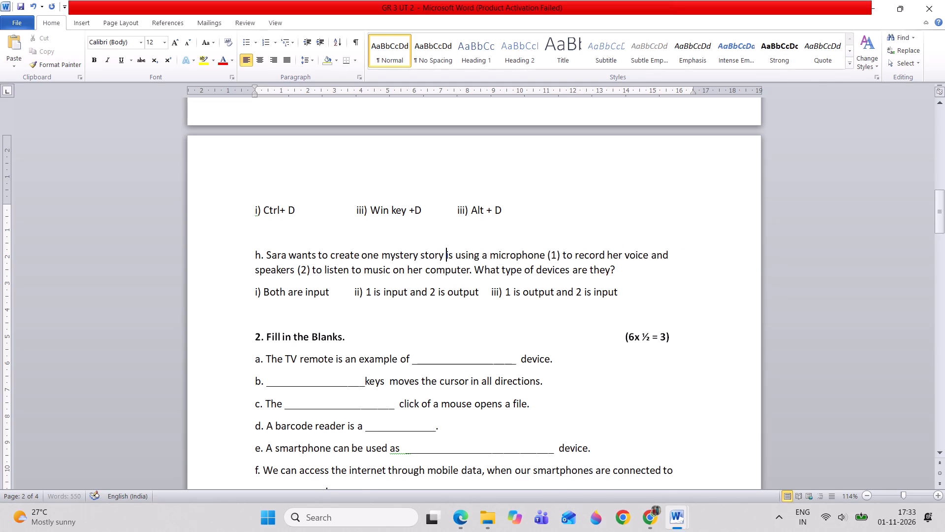
{"action": "key", "text": "alt+Tab"}
{"action": "key", "text": "alt+Tab"}
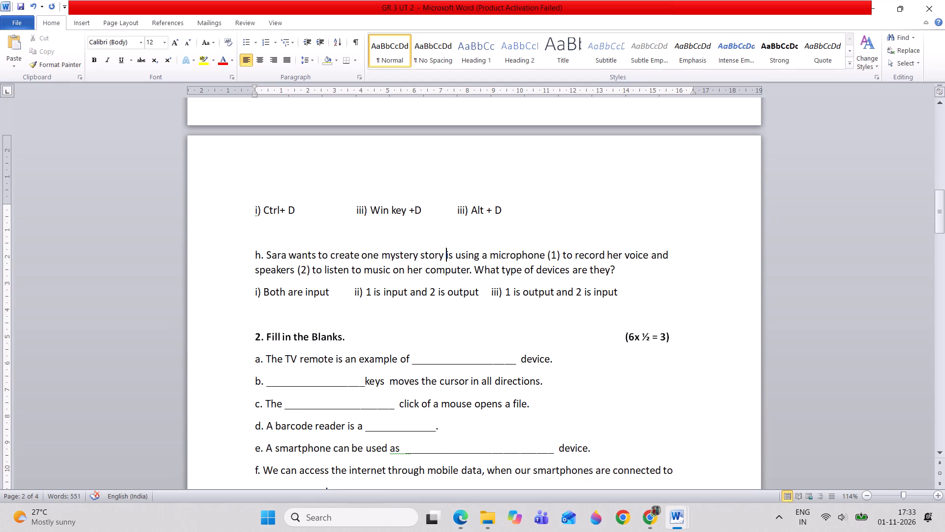
{"action": "key", "text": "BackSpace"}
{"action": "type", "text": ", she cn"}
{"action": "key", "text": "BackSpace"}
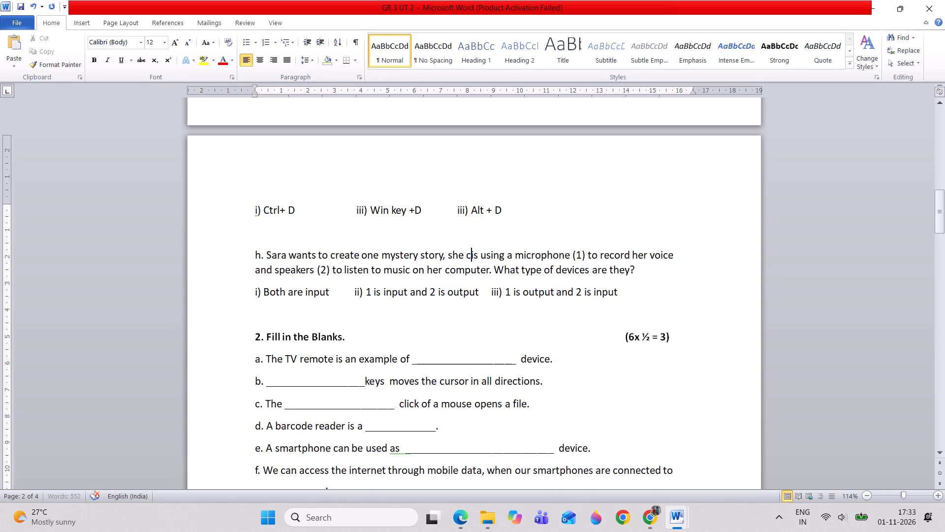
{"action": "type", "text": "an do it"}
{"action": "key", "text": "space"}
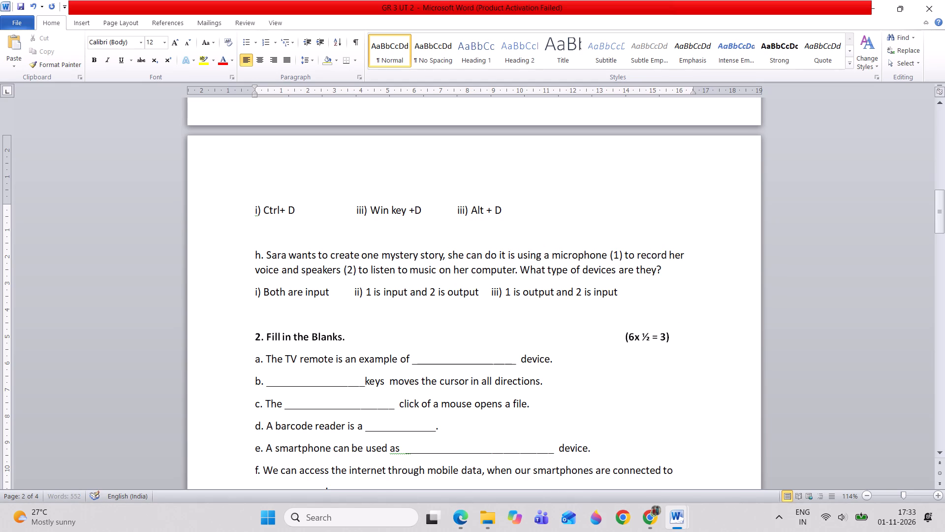
{"action": "key", "text": "Delete"}
{"action": "key", "text": "Delete"}
{"action": "key", "text": "Delete"}
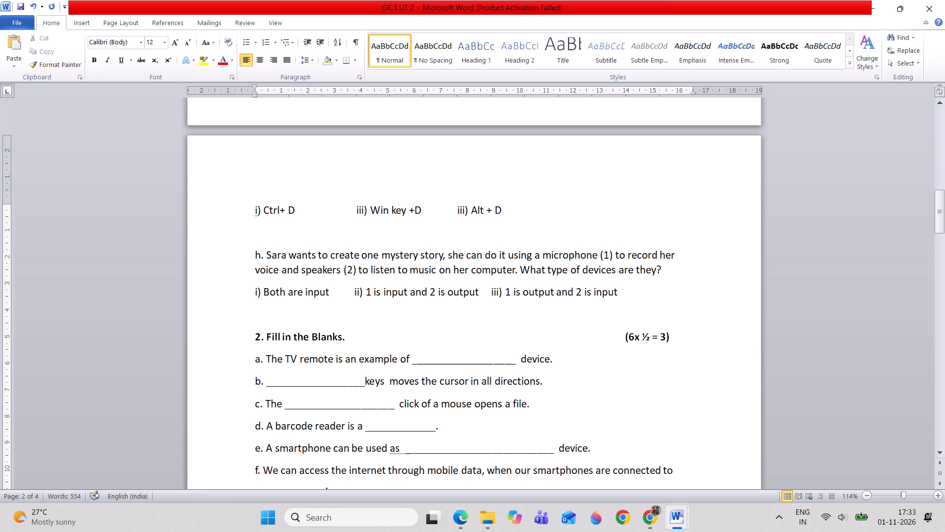
Complete question h's new sentence after "using" with an underscore blank and "AI tool.", checking the wording against the Edge PDF.
{"action": "key", "text": "alt+Tab"}
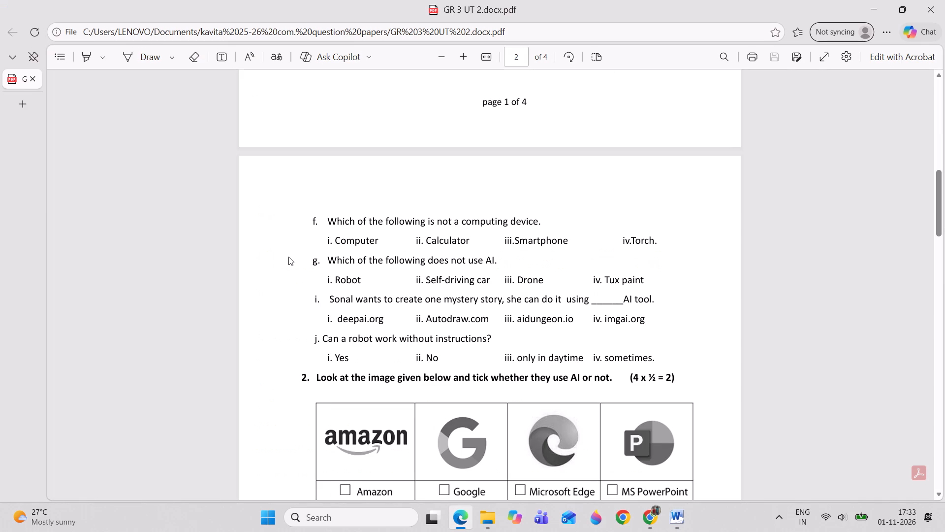
{"action": "key", "text": "alt+Tab"}
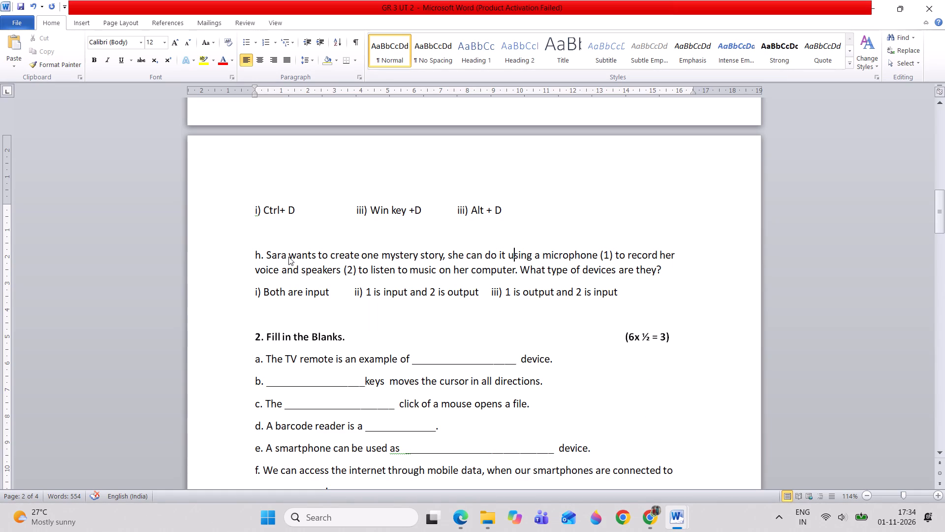
{"action": "key", "text": "Right"}
{"action": "key", "text": "Right"}
{"action": "key", "text": "Right"}
{"action": "key", "text": "Right"}
{"action": "key", "text": "Right"}
{"action": "key", "text": "shift+underscore"}
{"action": "key", "text": "shift+underscore"}
{"action": "key", "text": "shift+underscore"}
{"action": "key", "text": "shift+underscore"}
{"action": "key", "text": "shift+underscore"}
{"action": "key", "text": "shift+underscore"}
{"action": "key", "text": "shift+underscore"}
{"action": "type", "text": "__"}
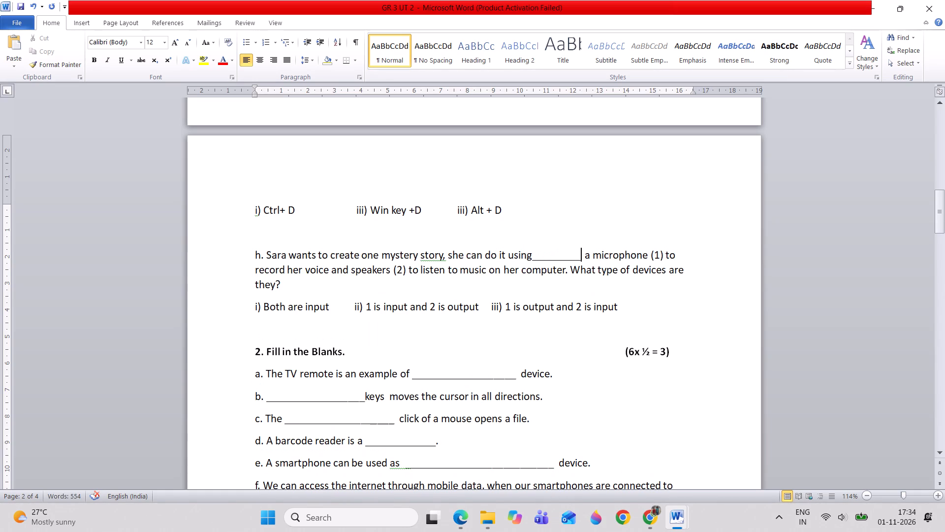
{"action": "type", "text": "AI"}
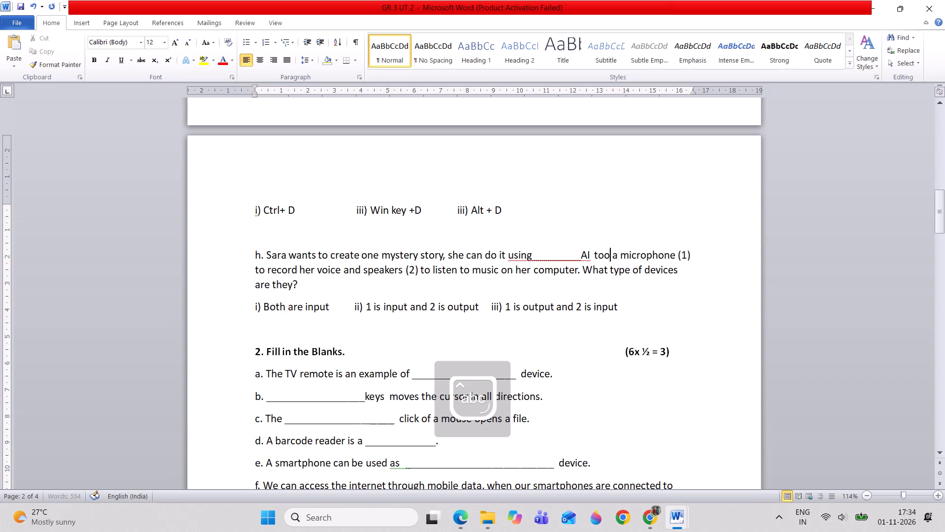
{"action": "key", "text": "alt+Tab"}
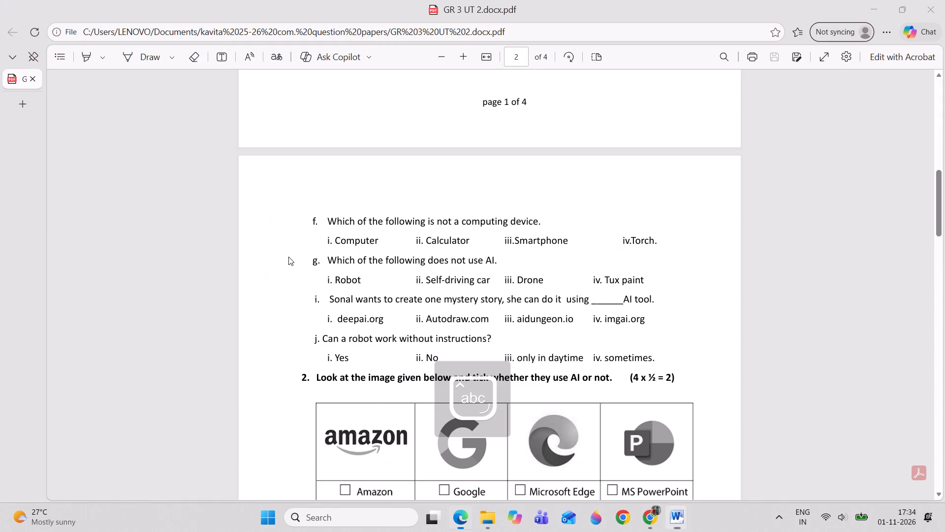
{"action": "key", "text": "alt+Tab"}
{"action": "key", "text": "period"}
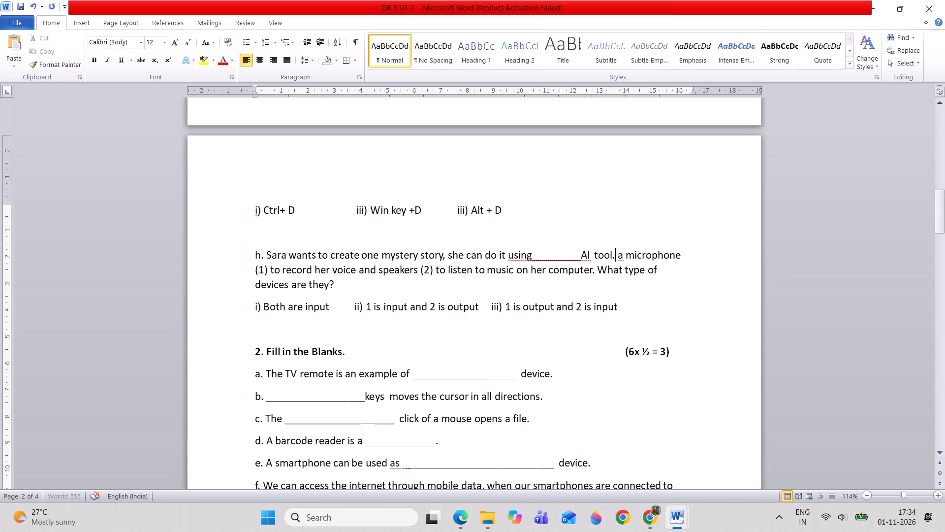
Delete the leftover old microphone-and-speakers wording after "AI tool." in question h, keeping the answer options on their own line.
{"action": "key", "text": "Return"}
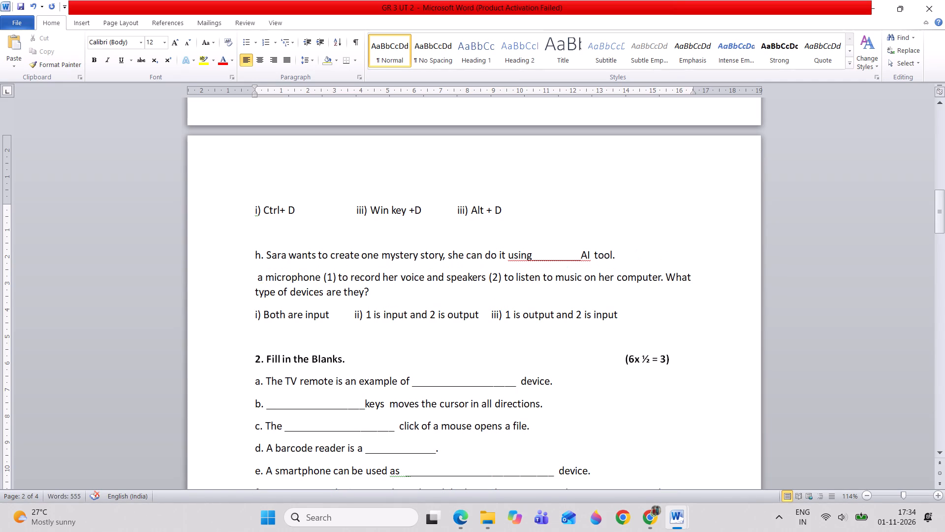
{"action": "key", "text": "Delete"}
{"action": "key", "text": "Delete"}
{"action": "key", "text": "Delete"}
{"action": "key", "text": "Delete"}
{"action": "key", "text": "Delete"}
{"action": "key", "text": "Delete"}
{"action": "key", "text": "Delete"}
{"action": "key", "text": "Delete"}
{"action": "key", "text": "Delete"}
{"action": "key", "text": "Delete"}
{"action": "key", "text": "Delete"}
{"action": "key", "text": "Delete"}
{"action": "key", "text": "Delete"}
{"action": "key", "text": "Delete"}
{"action": "key", "text": "Delete"}
{"action": "key", "text": "Delete"}
{"action": "key", "text": "Delete"}
{"action": "key", "text": "Delete"}
{"action": "key", "text": "Delete"}
{"action": "key", "text": "Delete"}
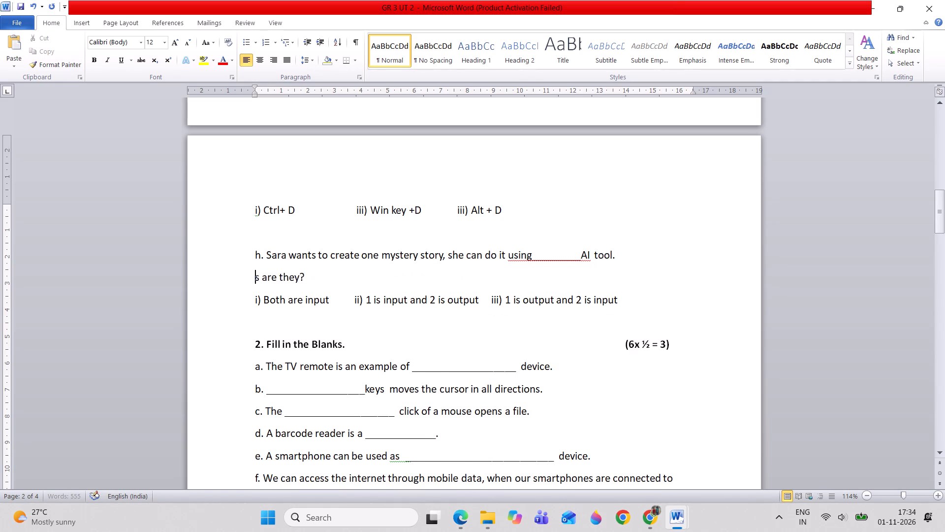
{"action": "key", "text": "Delete"}
{"action": "key", "text": "Delete"}
{"action": "key", "text": "Delete"}
{"action": "key", "text": "Delete"}
{"action": "key", "text": "Delete"}
{"action": "key", "text": "Delete"}
{"action": "key", "text": "Delete"}
{"action": "key", "text": "Delete"}
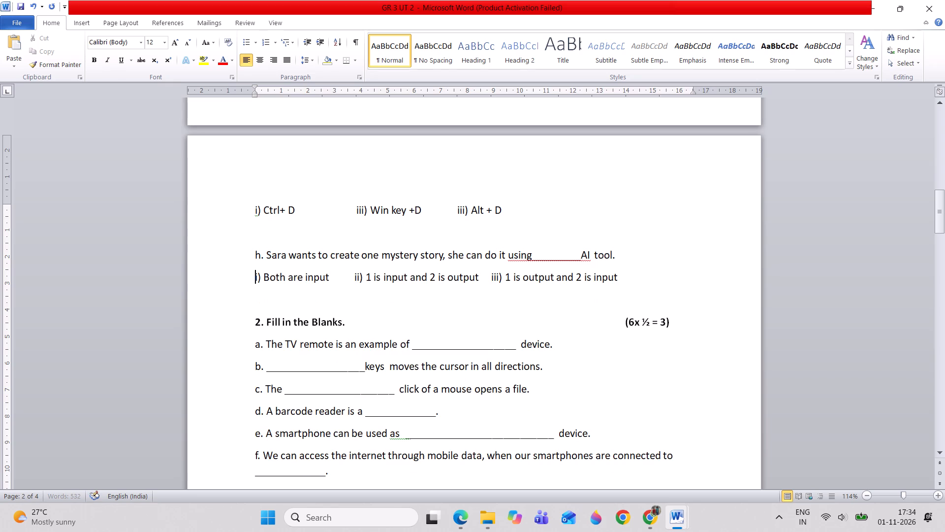
Replace question h's option i with "Autodraw.com", consulting the mystery story question in the Edge reference PDF.
{"action": "key", "text": "alt+Tab"}
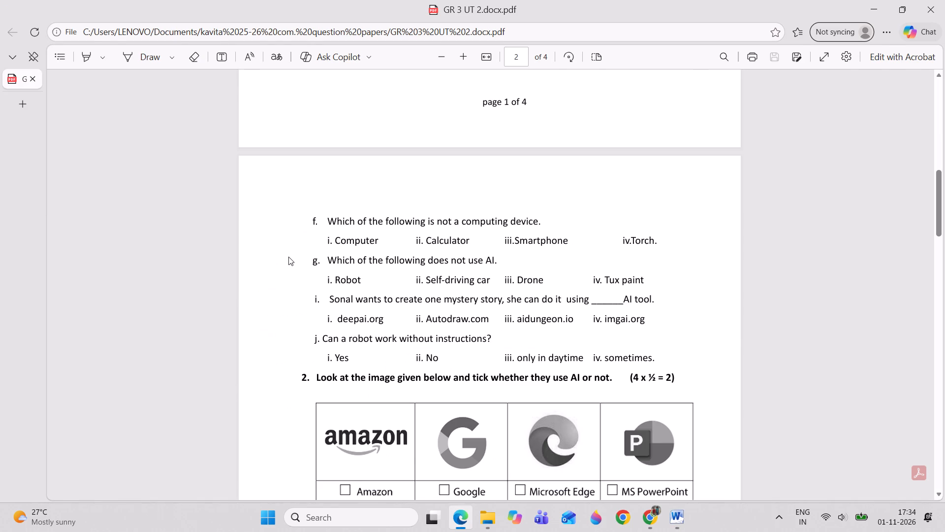
{"action": "key", "text": "alt+Tab"}
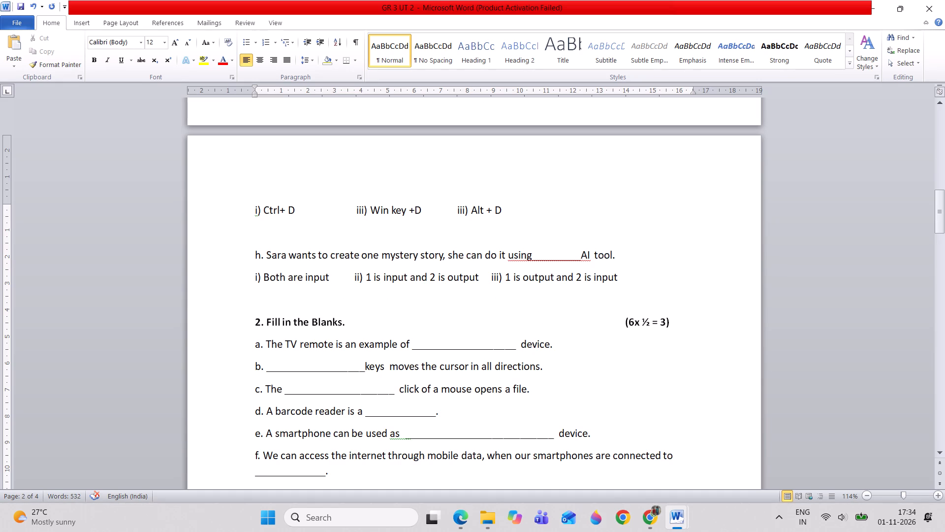
{"action": "left_click", "coordinate": [263, 280]}
{"action": "type", "text": "Autodraw.com"}
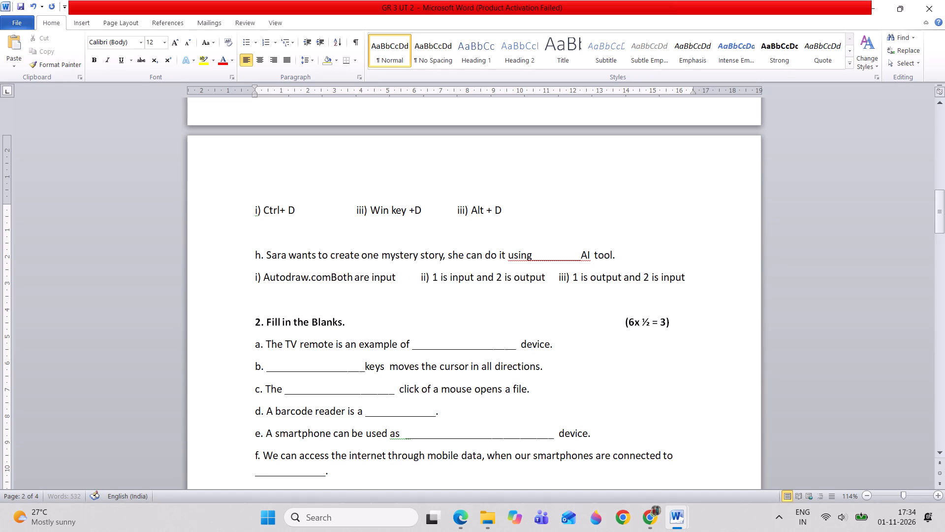
{"action": "key", "text": "Delete"}
{"action": "key", "text": "Delete"}
{"action": "key", "text": "Delete"}
{"action": "key", "text": "Delete"}
{"action": "key", "text": "Delete"}
{"action": "key", "text": "Delete"}
{"action": "key", "text": "Delete"}
{"action": "key", "text": "Delete"}
{"action": "key", "text": "Delete"}
{"action": "key", "text": "Delete"}
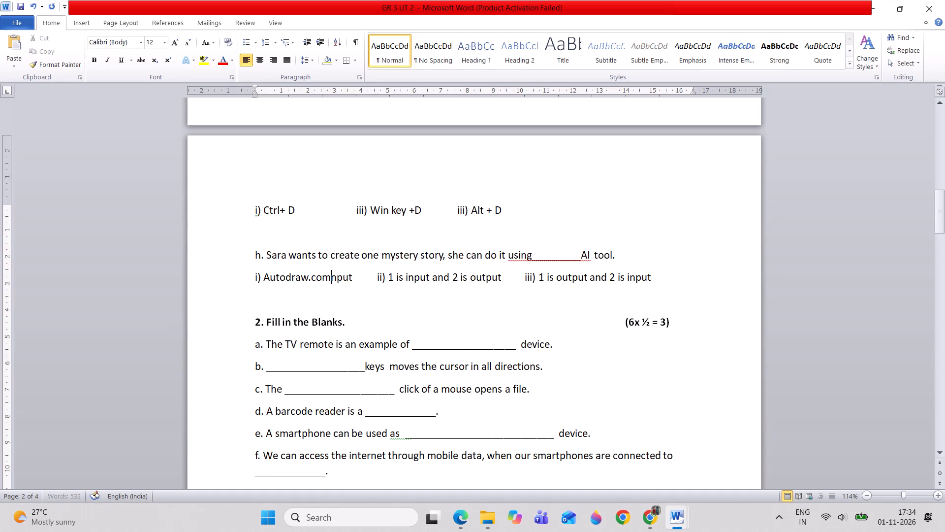
{"action": "key", "text": "Delete"}
{"action": "key", "text": "Delete"}
{"action": "key", "text": "Delete"}
{"action": "key", "text": "Delete"}
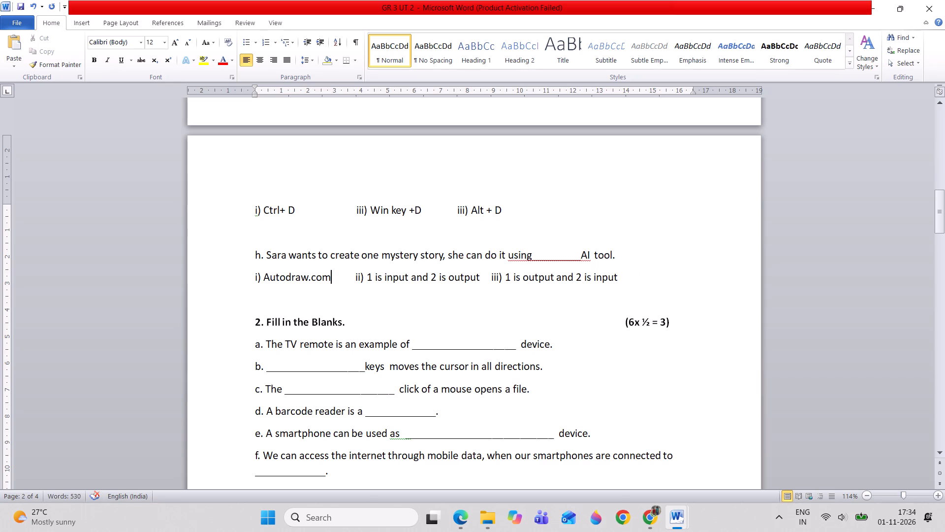
Replace question h's option ii with "imgai.org", taken from the choices in the Edge reference PDF.
{"action": "left_click_drag", "start_coordinate": [370, 276], "coordinate": [466, 276]}
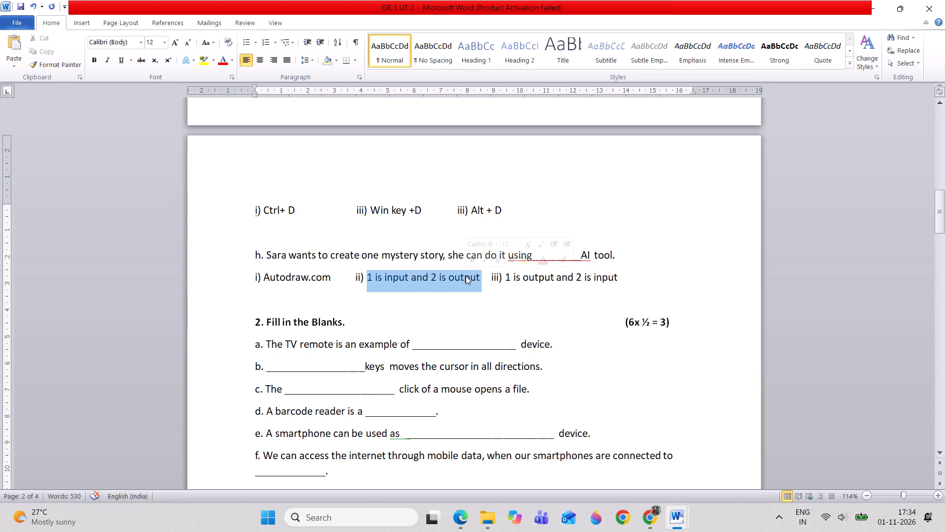
{"action": "key", "text": "Delete"}
{"action": "key", "text": "alt+Tab"}
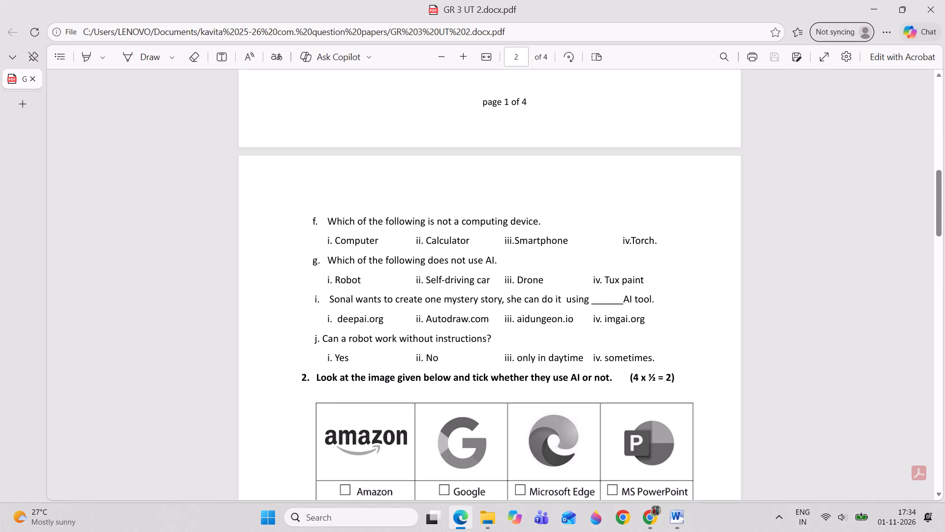
{"action": "key", "text": "alt+Tab"}
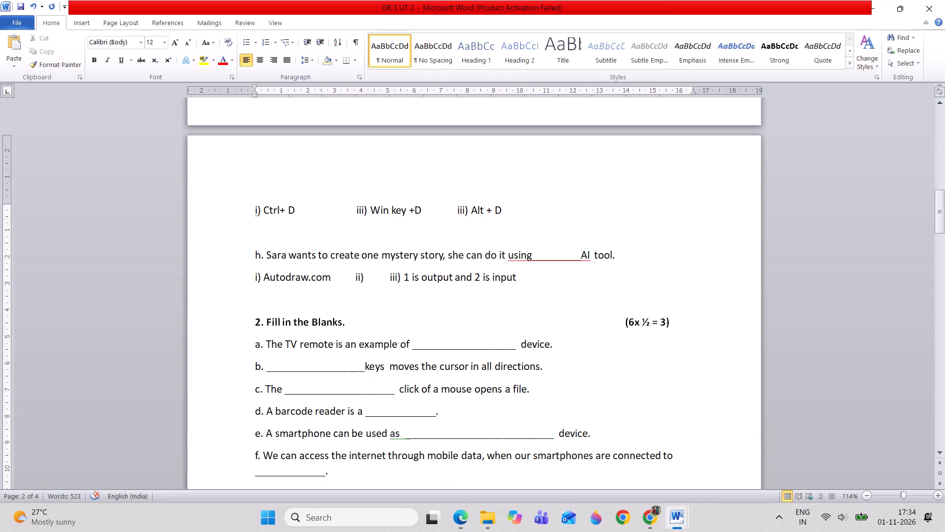
{"action": "key", "text": "space"}
{"action": "type", "text": "imgai.org"}
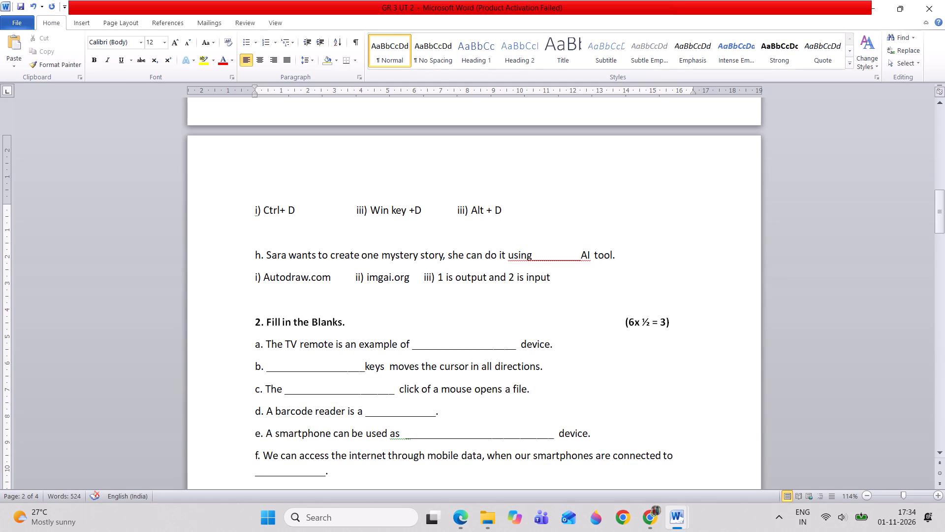
Replace question h's option iii with "deepai.org", checking the remaining choices in the Edge reference PDF.
{"action": "key", "text": "alt+Tab"}
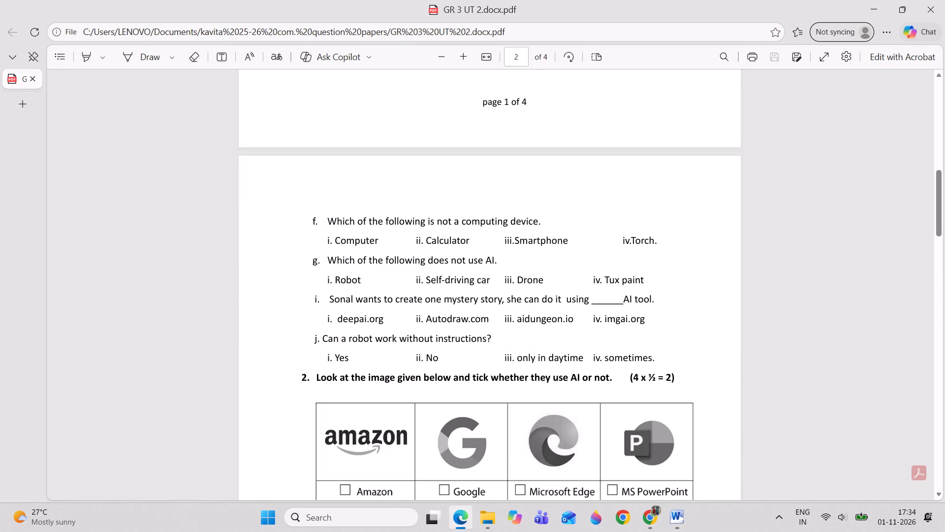
{"action": "key", "text": "alt+Tab"}
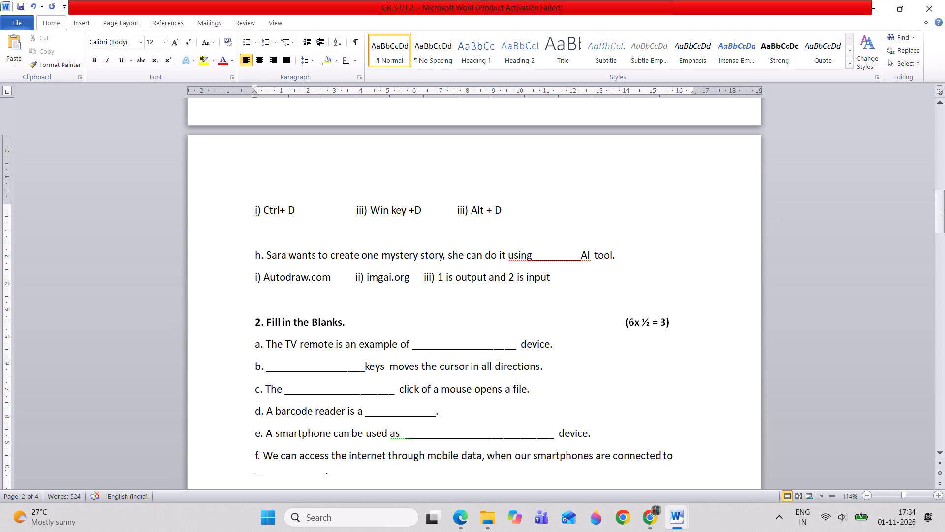
{"action": "key", "text": "alt+Tab"}
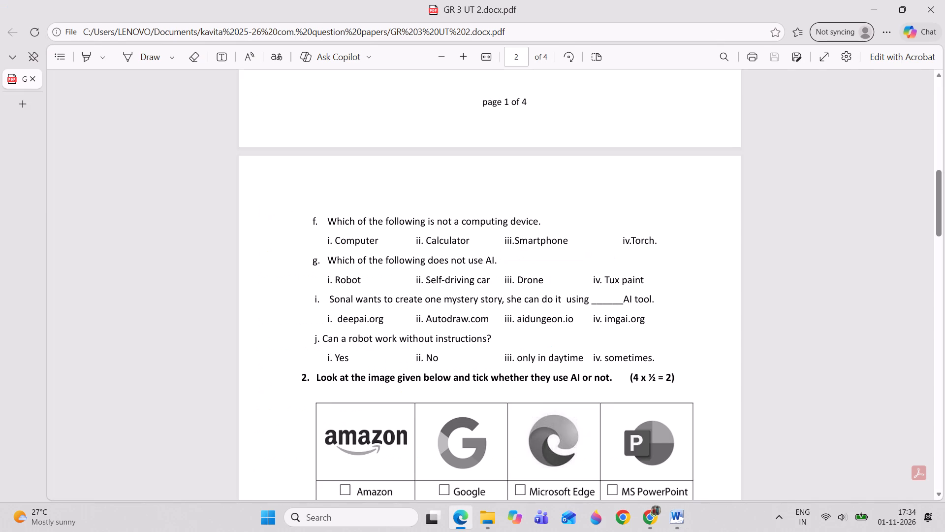
{"action": "key", "text": "alt+Tab"}
{"action": "left_click", "coordinate": [438, 279]}
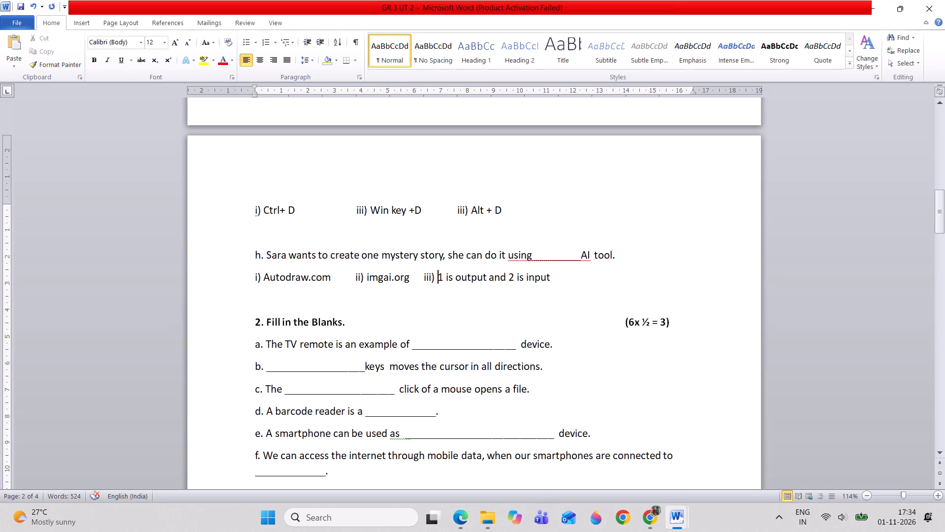
{"action": "type", "text": "deepai.org"}
{"action": "key", "text": "Delete"}
{"action": "key", "text": "Delete"}
{"action": "key", "text": "Delete"}
{"action": "key", "text": "Delete"}
{"action": "key", "text": "Delete"}
{"action": "key", "text": "Delete"}
{"action": "key", "text": "Delete"}
{"action": "key", "text": "Delete"}
{"action": "key", "text": "Delete"}
{"action": "key", "text": "Delete"}
{"action": "key", "text": "Delete"}
{"action": "key", "text": "Delete"}
{"action": "key", "text": "Delete"}
{"action": "key", "text": "Delete"}
{"action": "key", "text": "Delete"}
{"action": "key", "text": "Delete"}
{"action": "key", "text": "Delete"}
{"action": "key", "text": "Delete"}
{"action": "key", "text": "Delete"}
{"action": "key", "text": "Delete"}
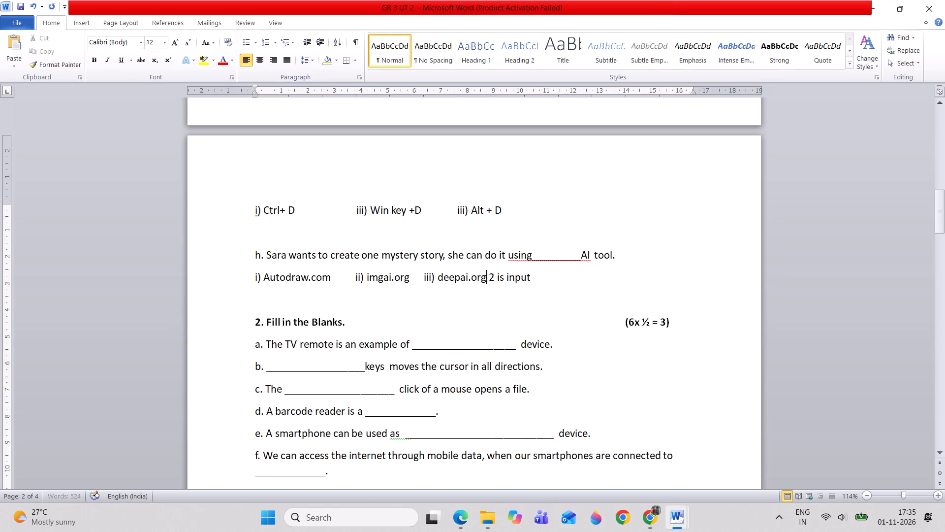
{"action": "key", "text": "Delete"}
{"action": "key", "text": "Delete"}
{"action": "key", "text": "Delete"}
Add a fourth option "iv) aidungeon.io" to question h, checking its spelling against the Edge reference PDF.
{"action": "key", "text": "space"}
{"action": "key", "text": "space"}
{"action": "type", "text": "iv"}
{"action": "type", "text": ")"}
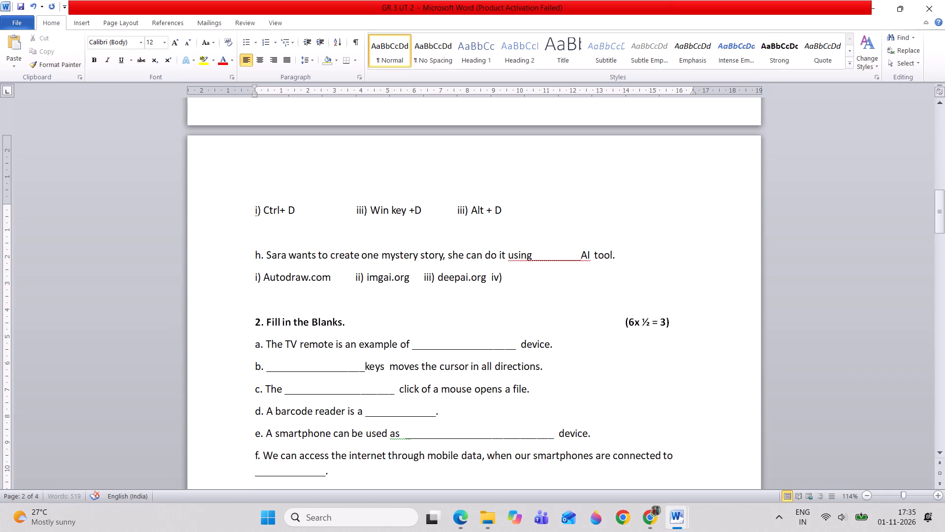
{"action": "key", "text": "space"}
{"action": "key", "text": "alt+Tab"}
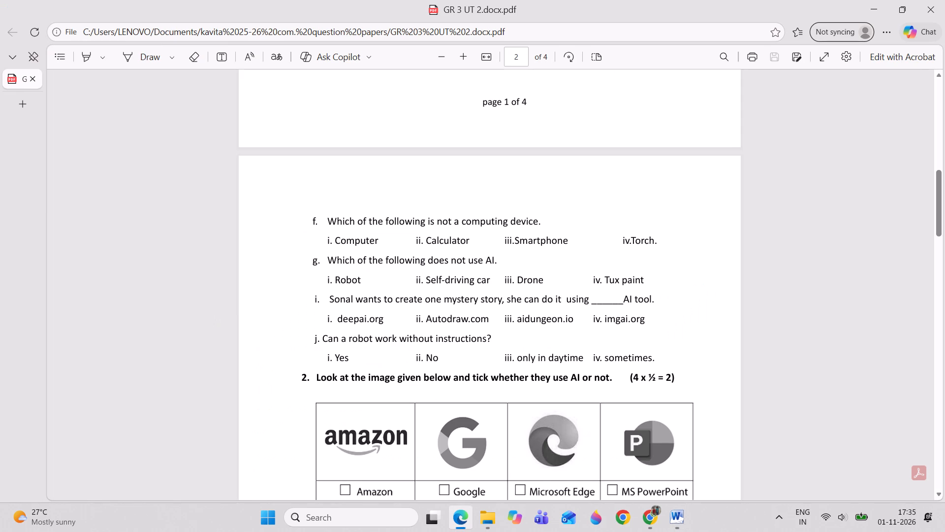
{"action": "key", "text": "alt+Tab"}
{"action": "type", "text": "ai"}
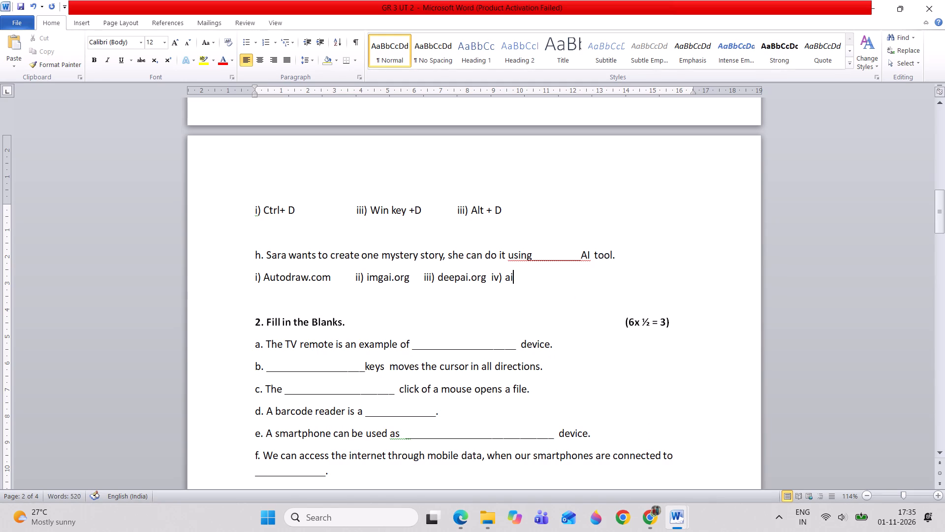
{"action": "key", "text": "space"}
{"action": "type", "text": "dug"}
{"action": "key", "text": "BackSpace"}
{"action": "type", "text": "nge"}
{"action": "type", "text": "on."}
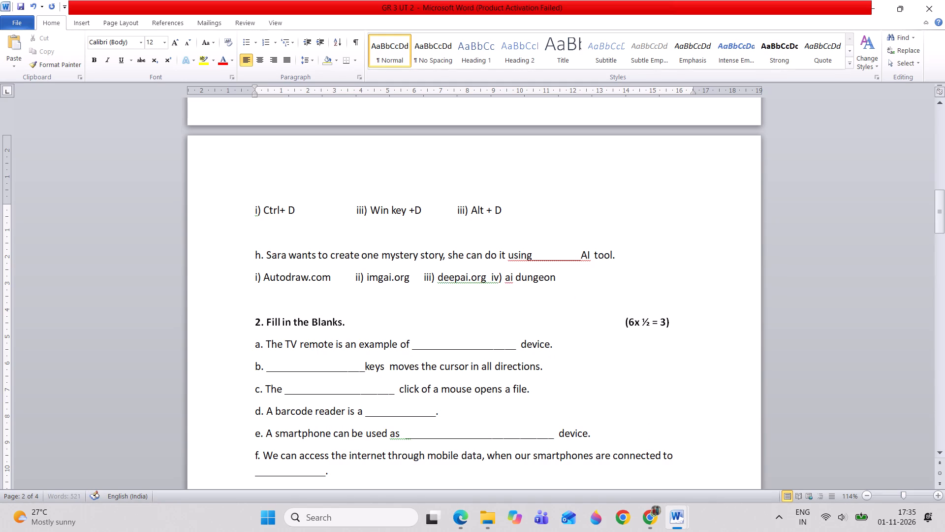
{"action": "key", "text": "alt+Tab"}
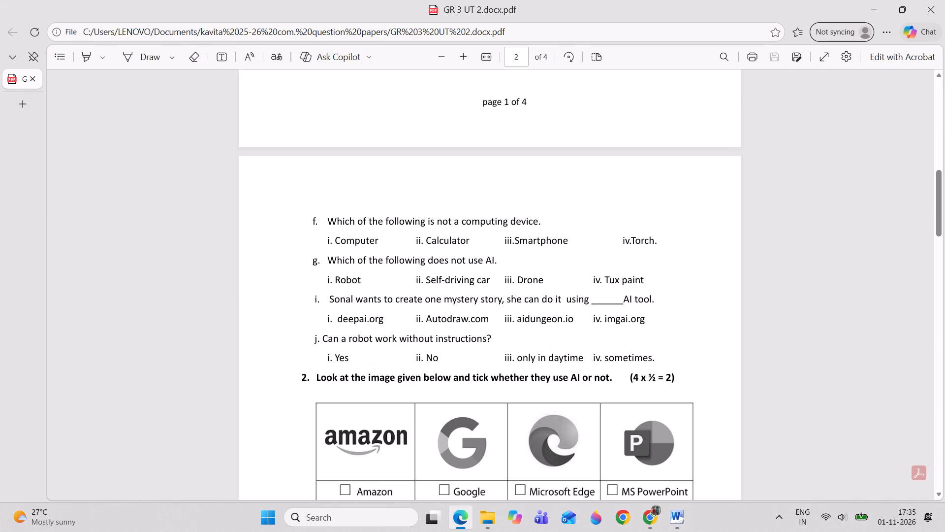
{"action": "key", "text": "alt+Tab"}
{"action": "type", "text": "io"}
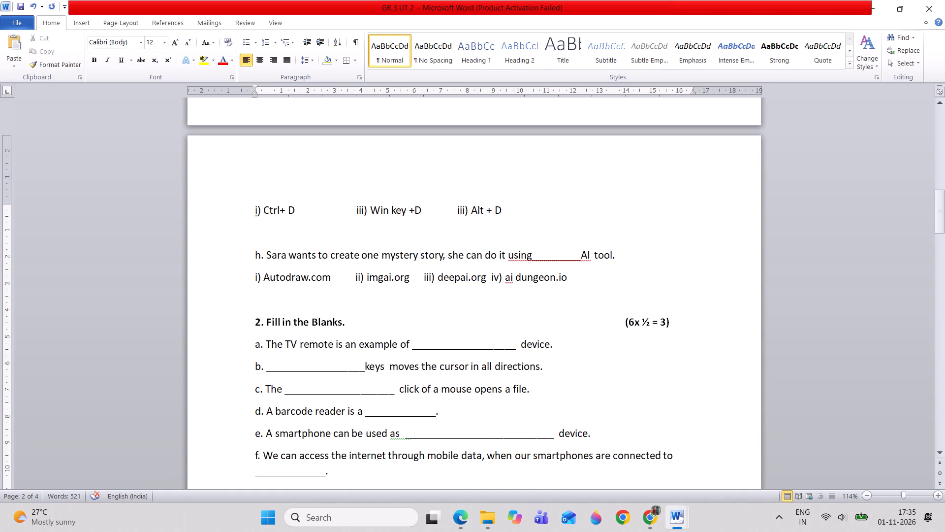
{"action": "left_click", "coordinate": [515, 276]}
{"action": "key", "text": "BackSpace"}
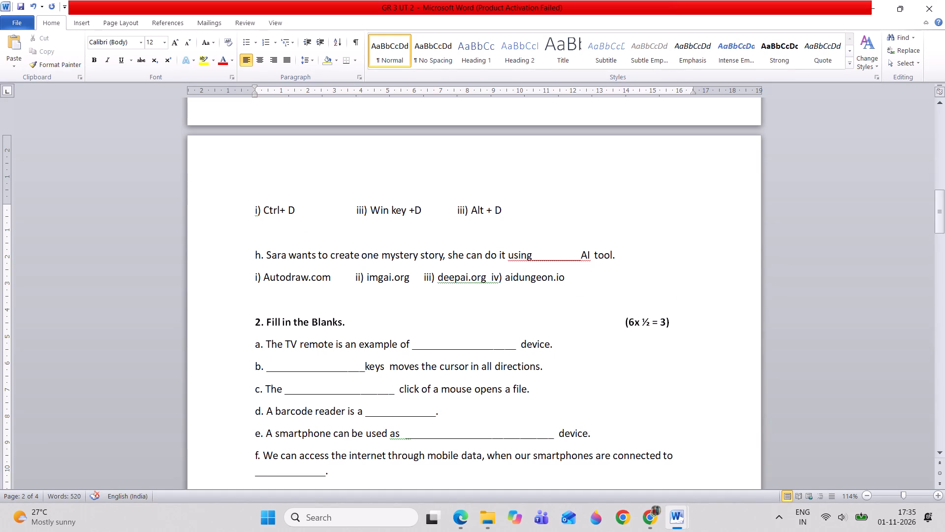
Space out question h's answer options by adding a tab before option iv and two spaces before options iii and ii.
{"action": "left_click", "coordinate": [491, 279]}
{"action": "key", "text": "Tab"}
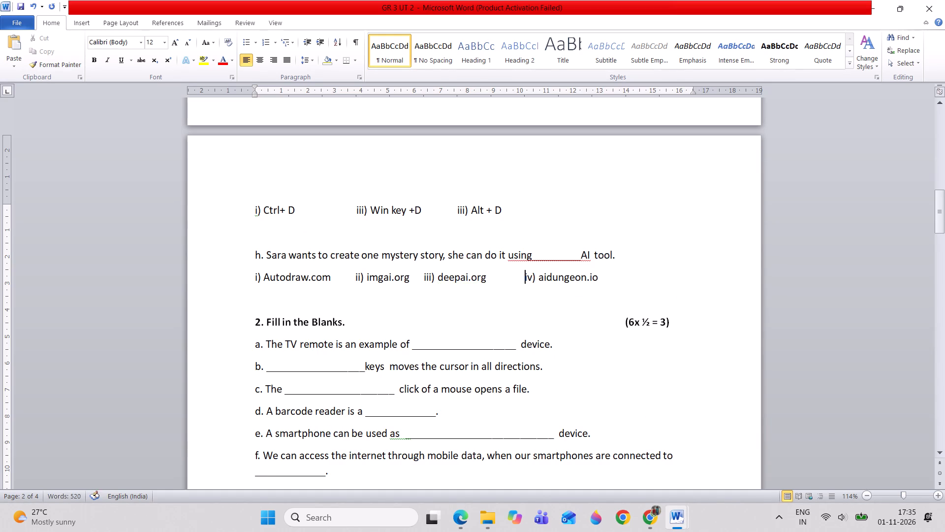
{"action": "left_click", "coordinate": [422, 280]}
{"action": "key", "text": "space"}
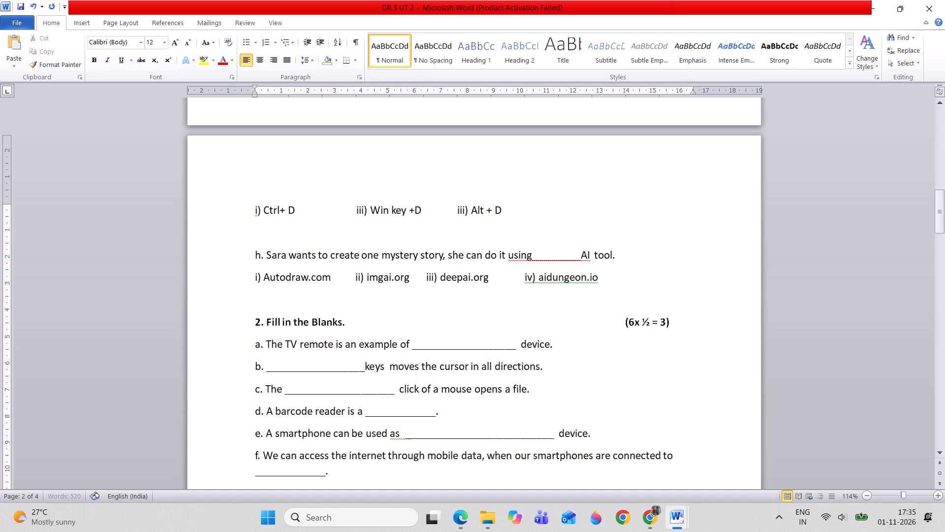
{"action": "key", "text": "space"}
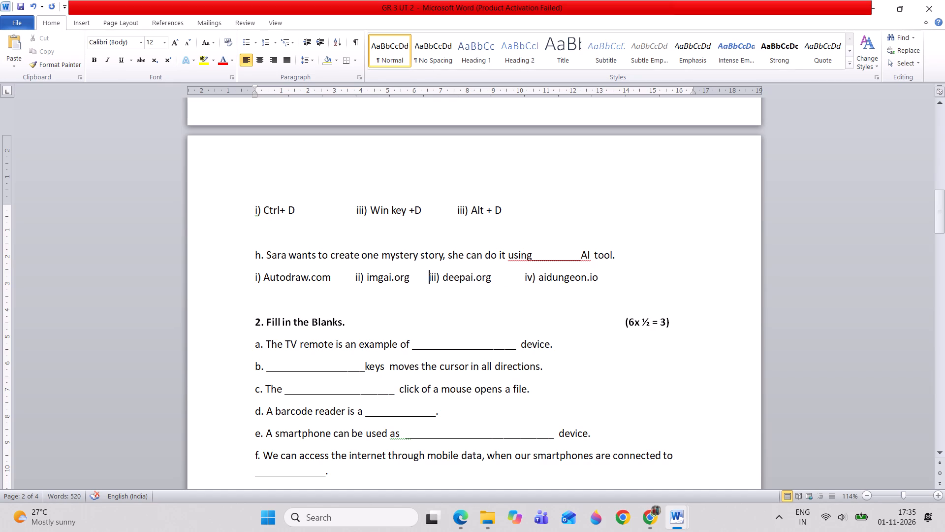
{"action": "left_click", "coordinate": [354, 278]}
{"action": "key", "text": "space"}
{"action": "key", "text": "space"}
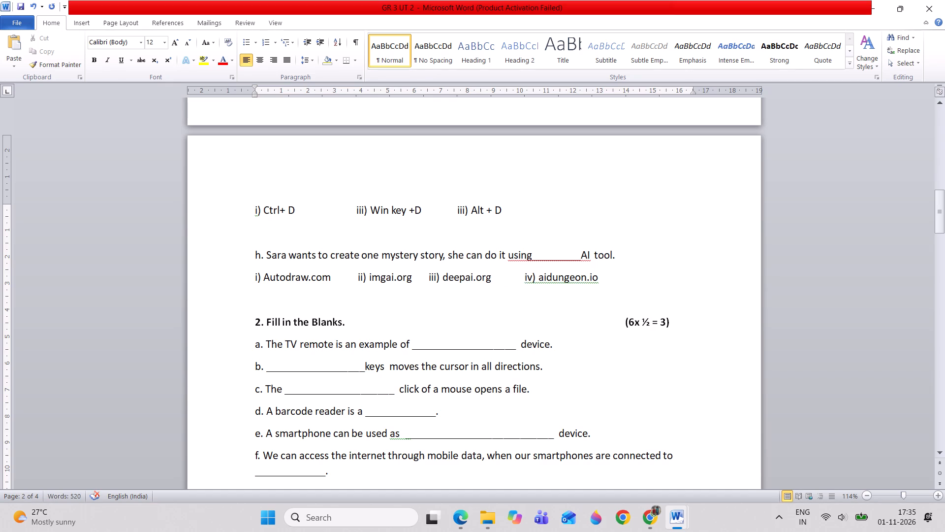
Review the section 1 questions in the paper and the multiple-choice questions in the Edge reference PDF for a replacement for question g.
{"action": "double_click", "coordinate": [940, 100]}
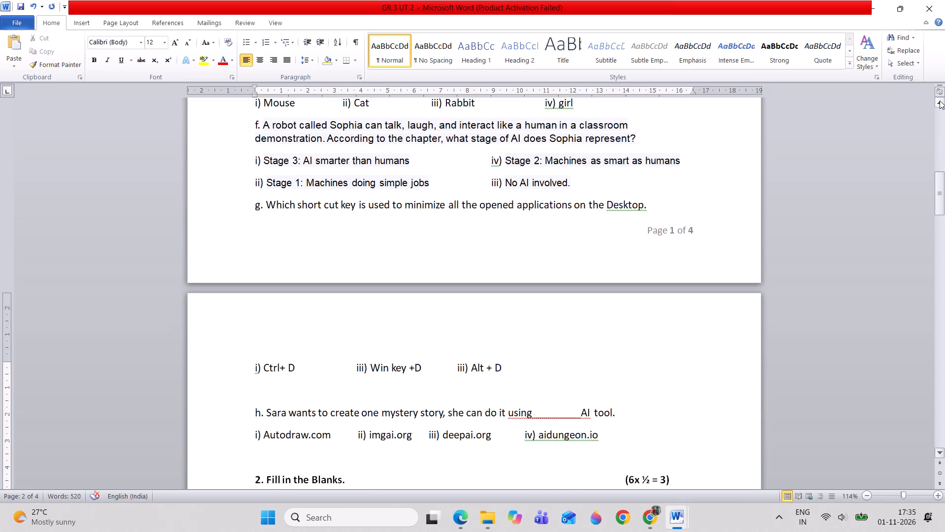
{"action": "left_click", "coordinate": [940, 100]}
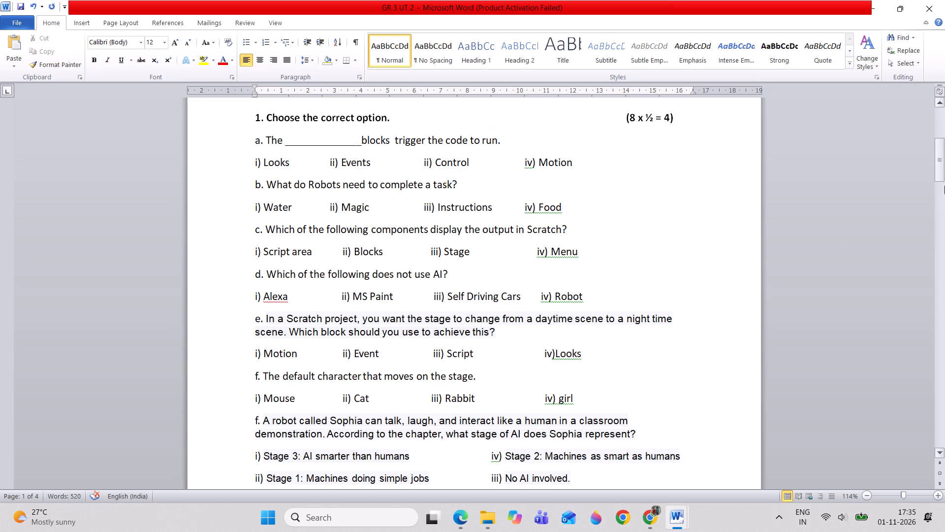
{"action": "left_click_drag", "start_coordinate": [938, 166], "coordinate": [940, 181]}
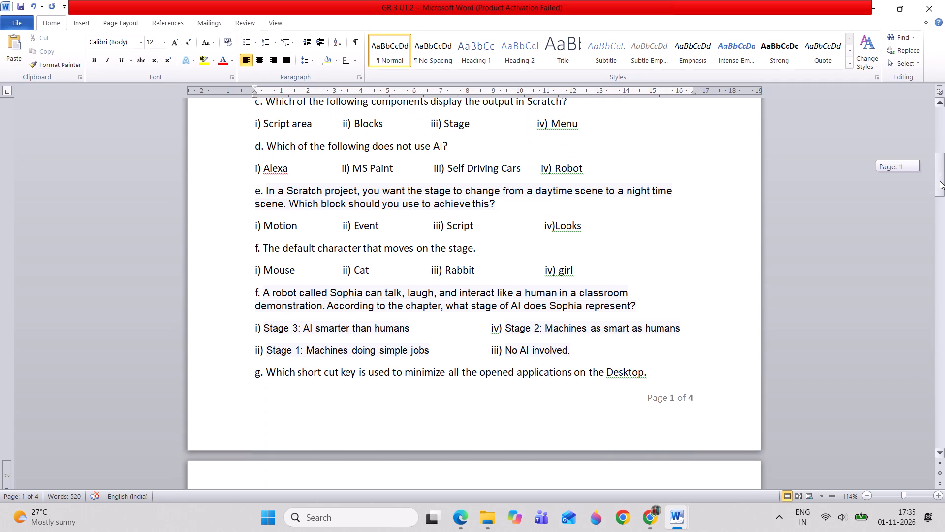
{"action": "left_click_drag", "start_coordinate": [940, 181], "coordinate": [942, 197]}
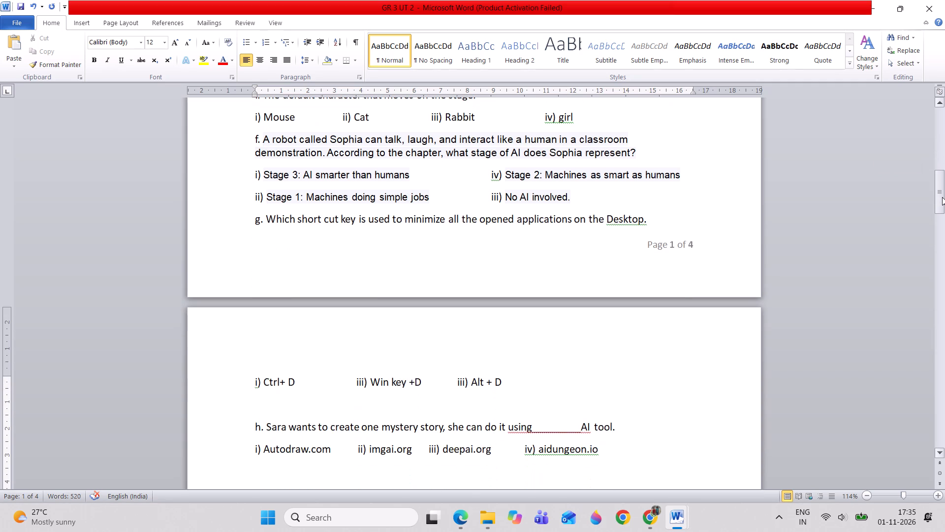
{"action": "key", "text": "alt+Tab"}
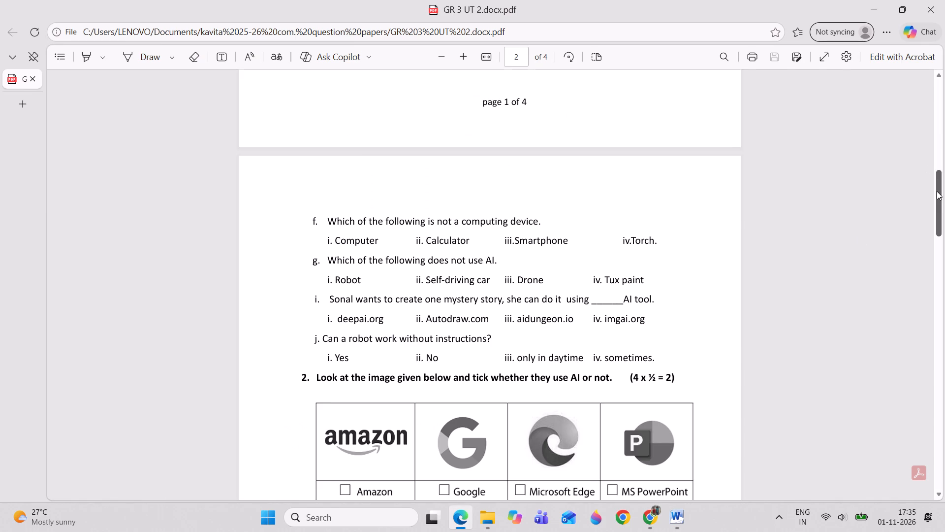
{"action": "left_click_drag", "start_coordinate": [938, 195], "coordinate": [932, 175]}
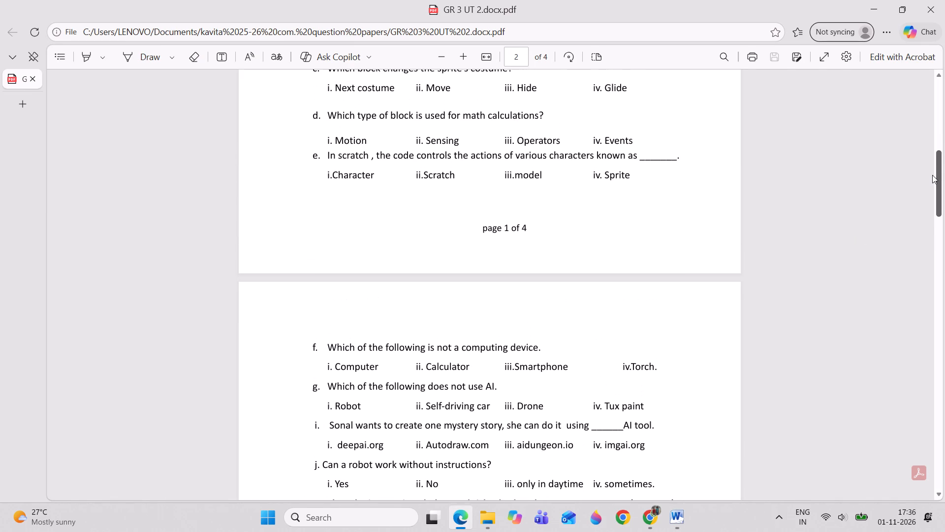
{"action": "left_click_drag", "start_coordinate": [932, 175], "coordinate": [932, 174]}
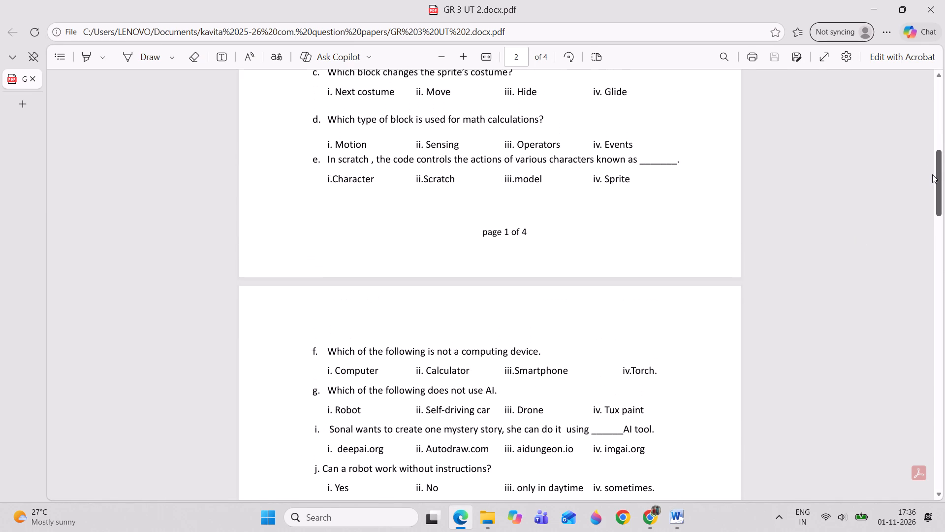
{"action": "left_click_drag", "start_coordinate": [932, 174], "coordinate": [930, 161]}
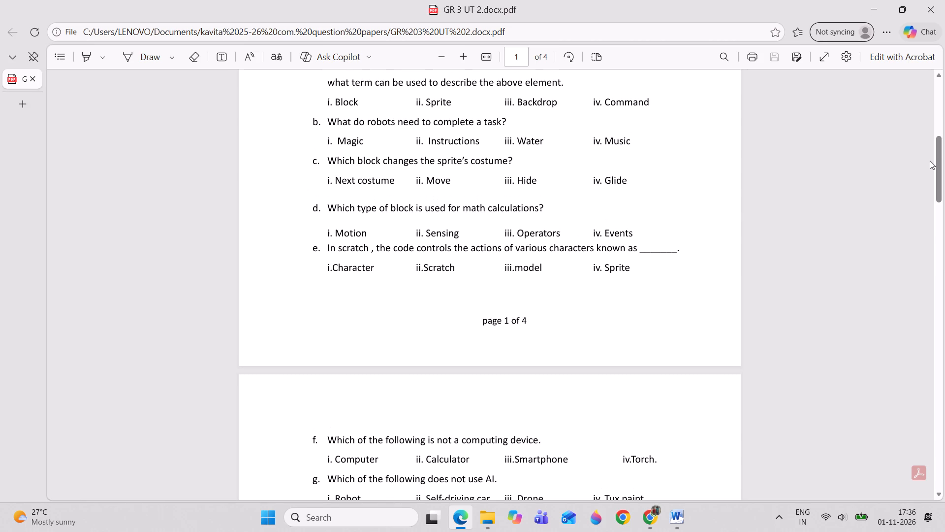
{"action": "key", "text": "alt+Tab"}
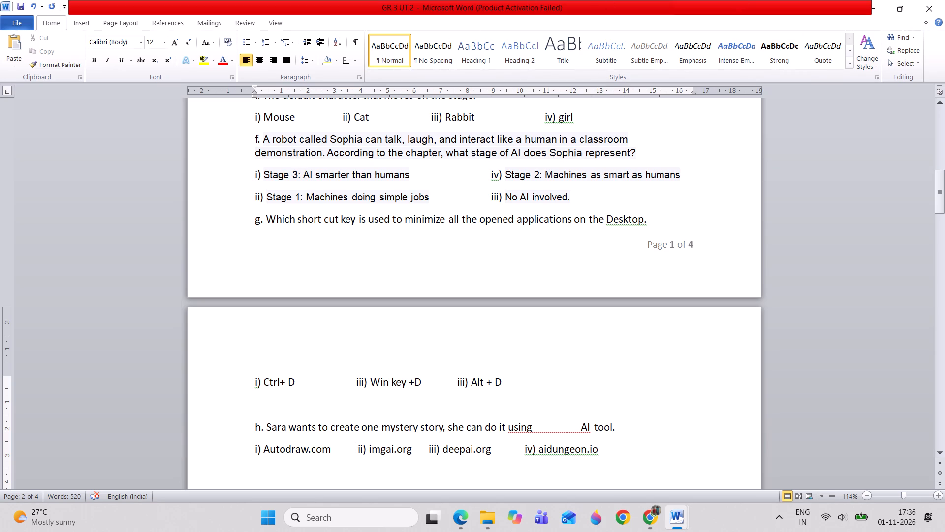
Replace question g's desktop shortcut-key text in the Word paper with "These blocks are used for Math Calculations.".
{"action": "left_click", "coordinate": [268, 221]}
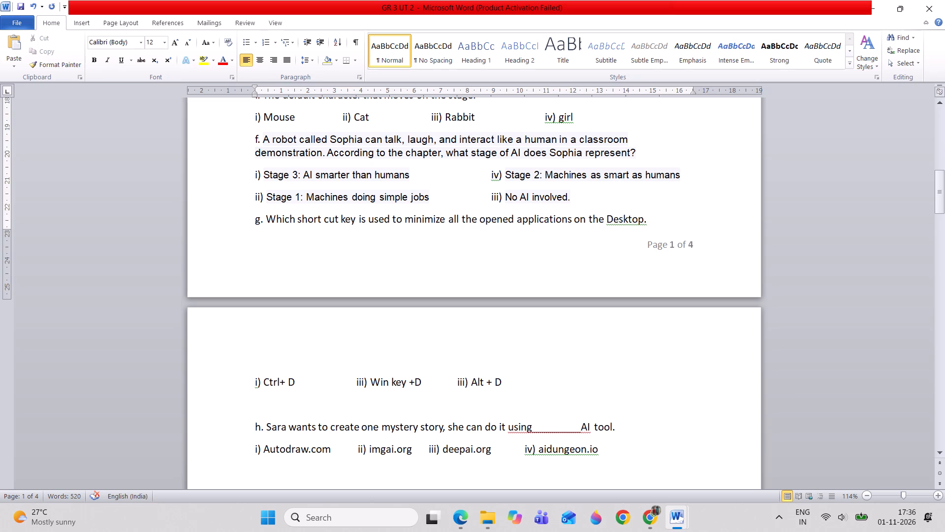
{"action": "type", "text": "These blocks are used to"}
{"action": "key", "text": "space"}
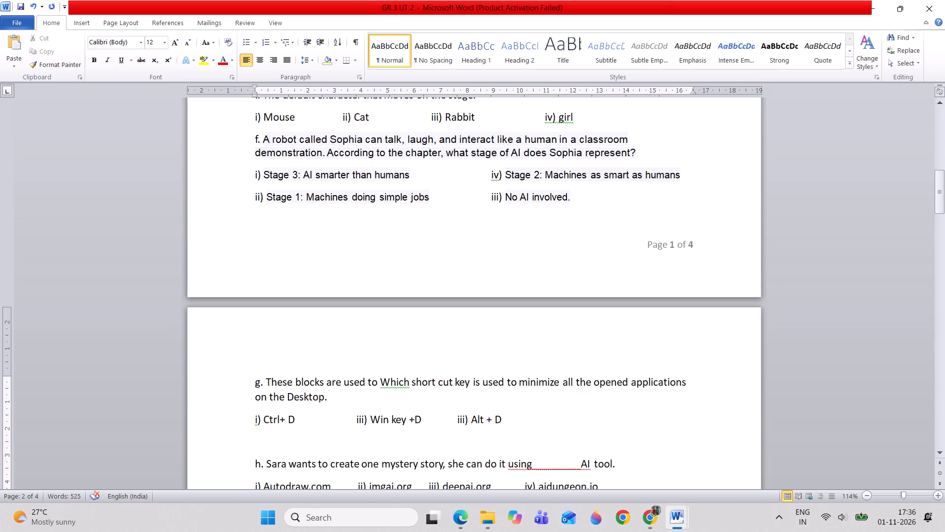
{"action": "key", "text": "BackSpace"}
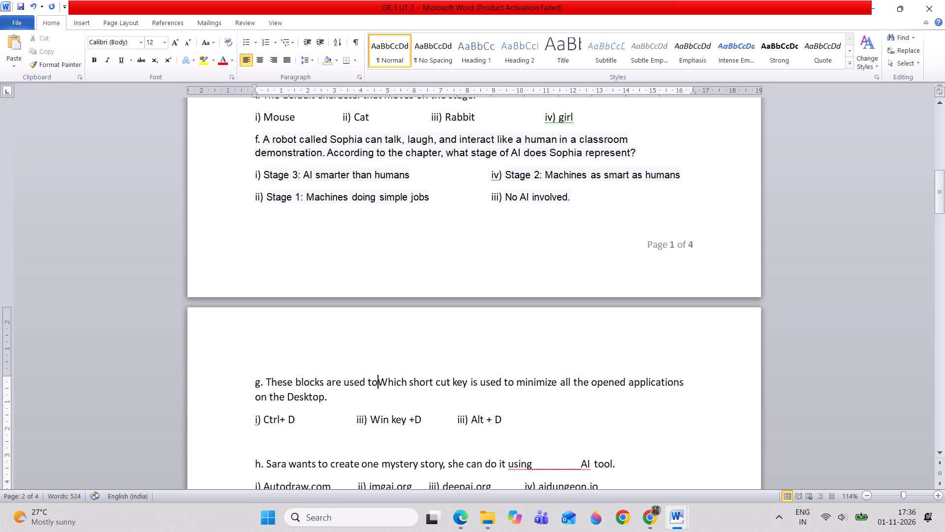
{"action": "key", "text": "BackSpace"}
{"action": "key", "text": "BackSpace"}
{"action": "type", "text": "for Math"}
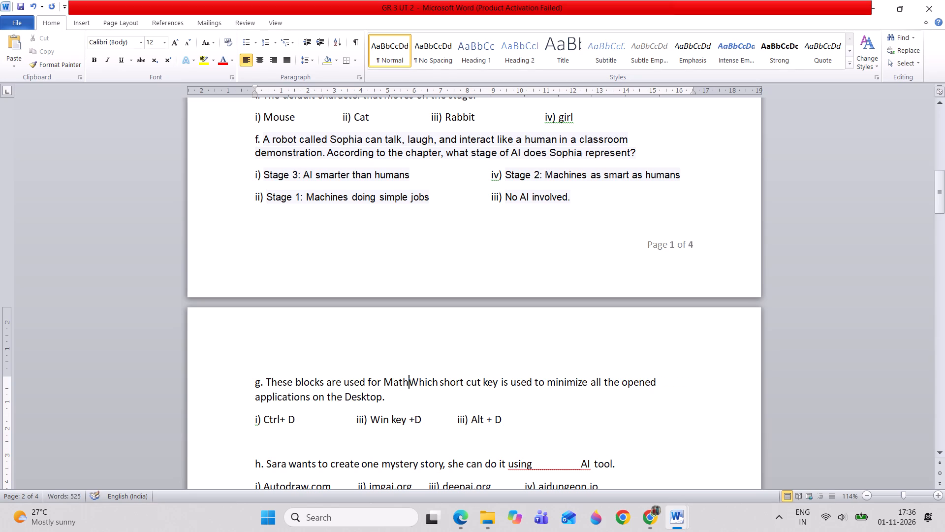
{"action": "key", "text": "space"}
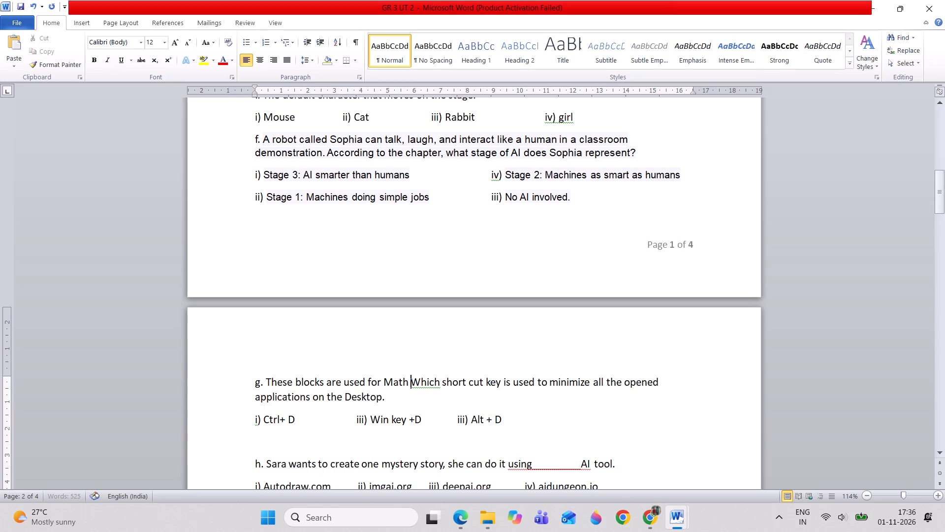
{"action": "type", "text": "Calculations."}
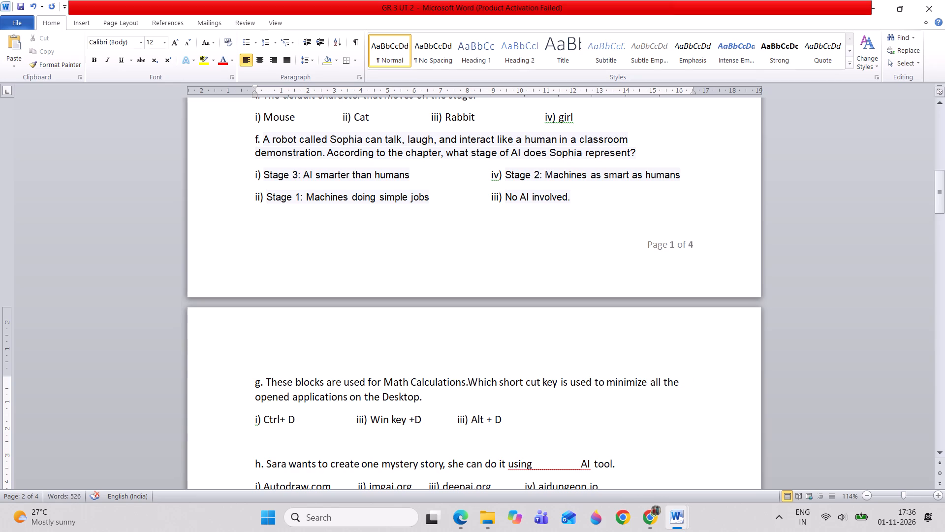
{"action": "key", "text": "Delete"}
{"action": "key", "text": "Delete"}
{"action": "key", "text": "Delete"}
{"action": "key", "text": "Delete"}
{"action": "key", "text": "Delete"}
{"action": "key", "text": "Delete"}
{"action": "key", "text": "Delete"}
{"action": "key", "text": "Delete"}
{"action": "key", "text": "Delete"}
{"action": "key", "text": "Delete"}
{"action": "key", "text": "Delete"}
{"action": "key", "text": "Delete"}
{"action": "key", "text": "Delete"}
{"action": "key", "text": "Delete"}
{"action": "key", "text": "Delete"}
{"action": "key", "text": "Delete"}
{"action": "key", "text": "Delete"}
{"action": "key", "text": "Delete"}
{"action": "key", "text": "Delete"}
{"action": "key", "text": "Delete"}
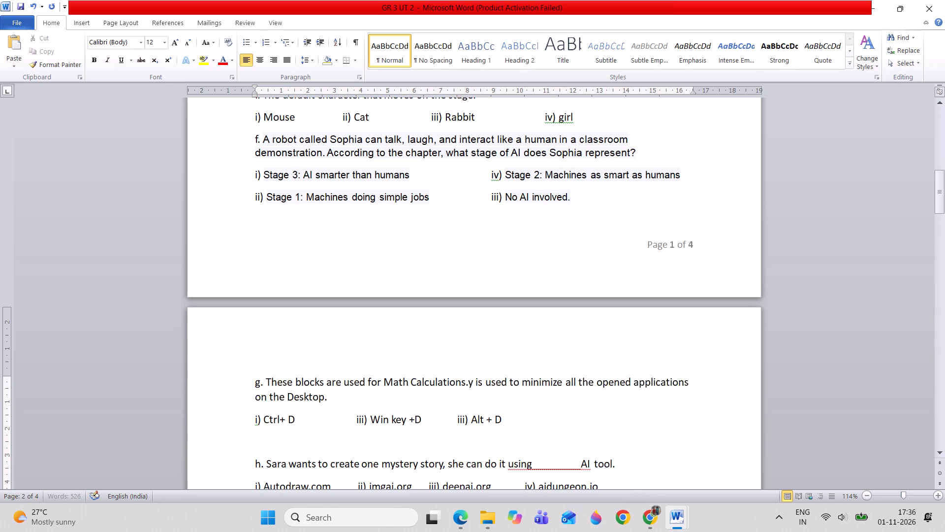
{"action": "key", "text": "Delete"}
{"action": "key", "text": "Delete"}
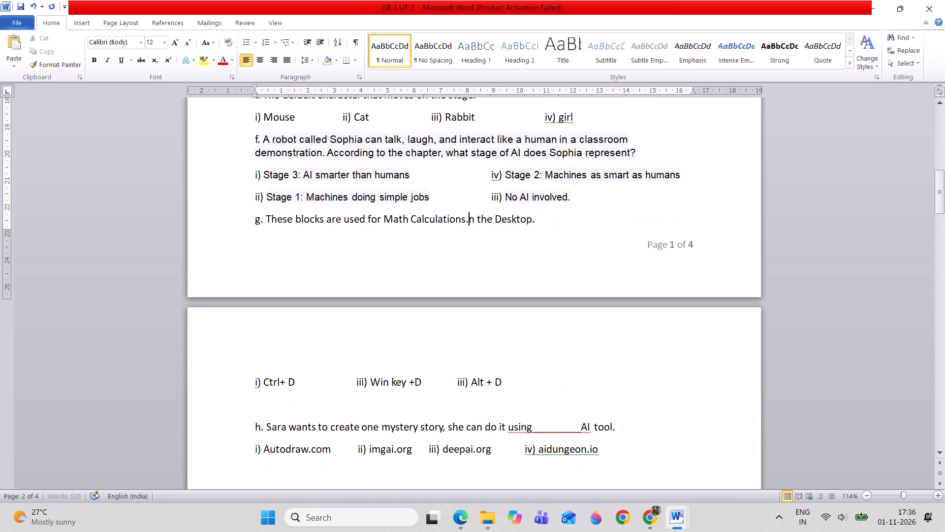
{"action": "key", "text": "Delete"}
{"action": "key", "text": "Delete"}
{"action": "key", "text": "Delete"}
{"action": "key", "text": "Delete"}
{"action": "key", "text": "Delete"}
{"action": "key", "text": "Delete"}
{"action": "key", "text": "Delete"}
{"action": "key", "text": "Delete"}
{"action": "key", "text": "Delete"}
{"action": "key", "text": "Delete"}
{"action": "key", "text": "Delete"}
{"action": "key", "text": "Delete"}
{"action": "key", "text": "Delete"}
{"action": "key", "text": "Delete"}
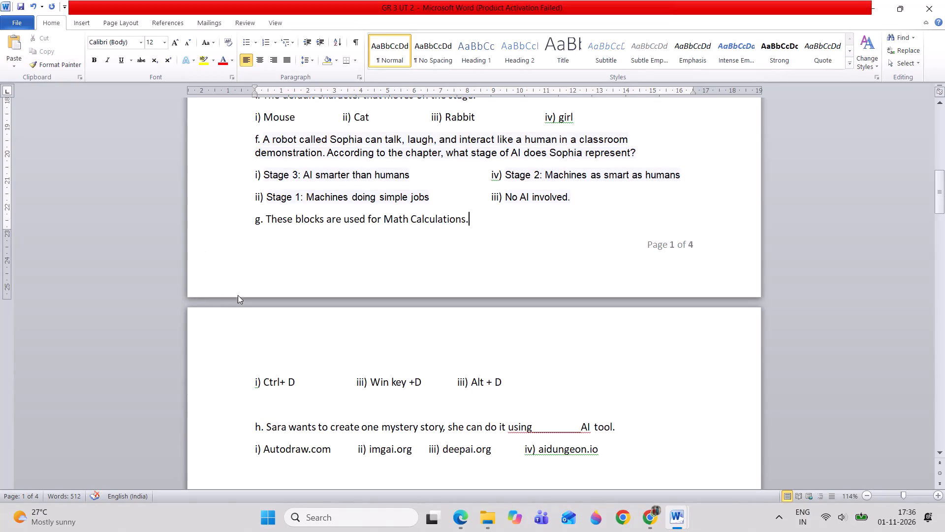
Replace question g's first option "Ctrl+ D" with "Event".
{"action": "left_click_drag", "start_coordinate": [266, 383], "coordinate": [299, 386]}
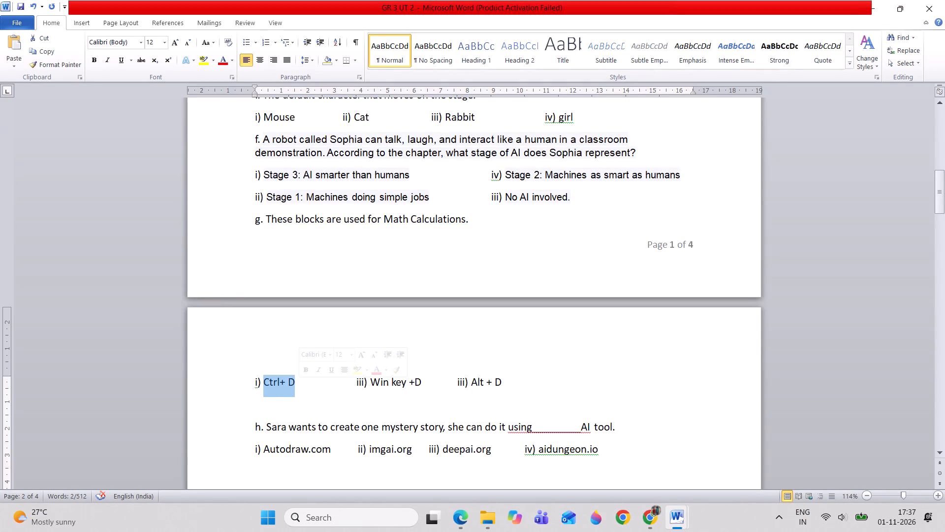
{"action": "type", "text": "Ev"}
{"action": "key", "text": "e"}
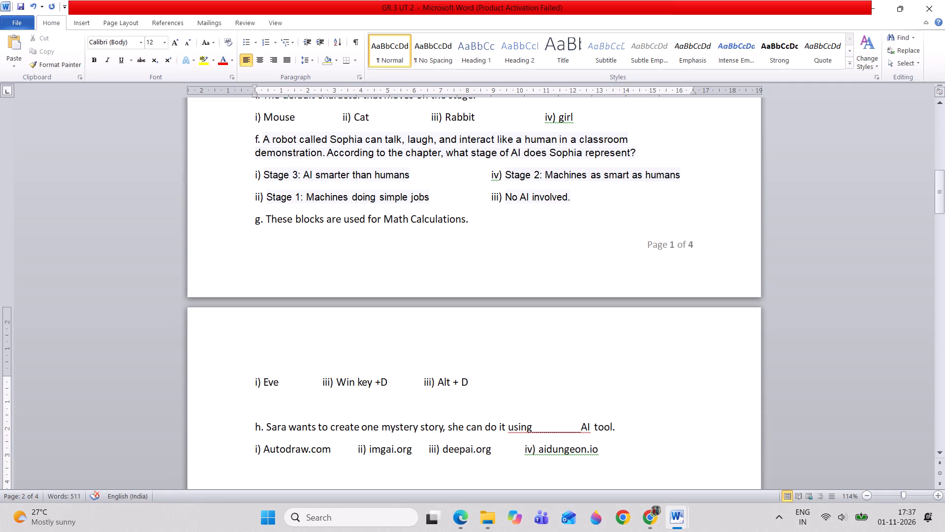
{"action": "key", "text": "BackSpace"}
{"action": "key", "text": "BackSpace"}
{"action": "key", "text": "BackSpace"}
{"action": "type", "text": "Event"}
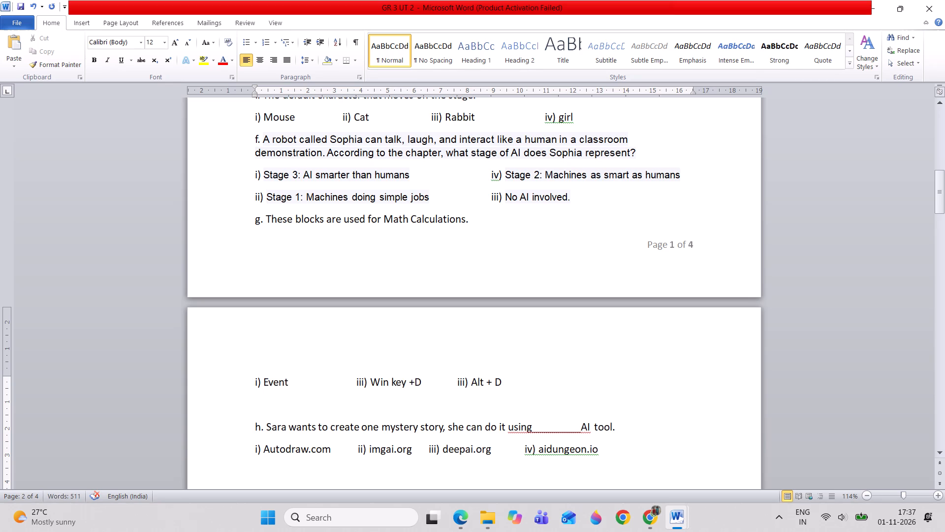
Replace question g's option "Win key +D" with "Control" and remove one tab of spacing after it.
{"action": "left_click_drag", "start_coordinate": [372, 384], "coordinate": [420, 385]}
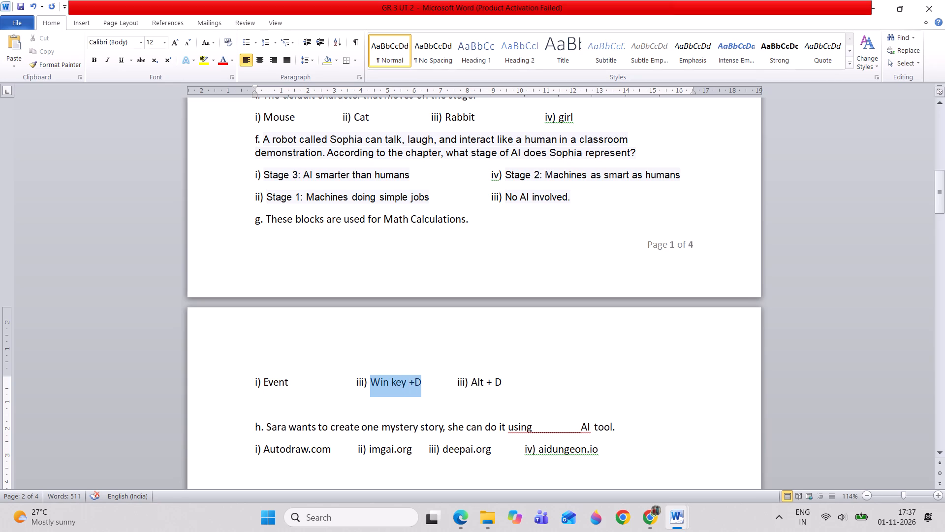
{"action": "left_click_drag", "start_coordinate": [420, 385], "coordinate": [420, 386]}
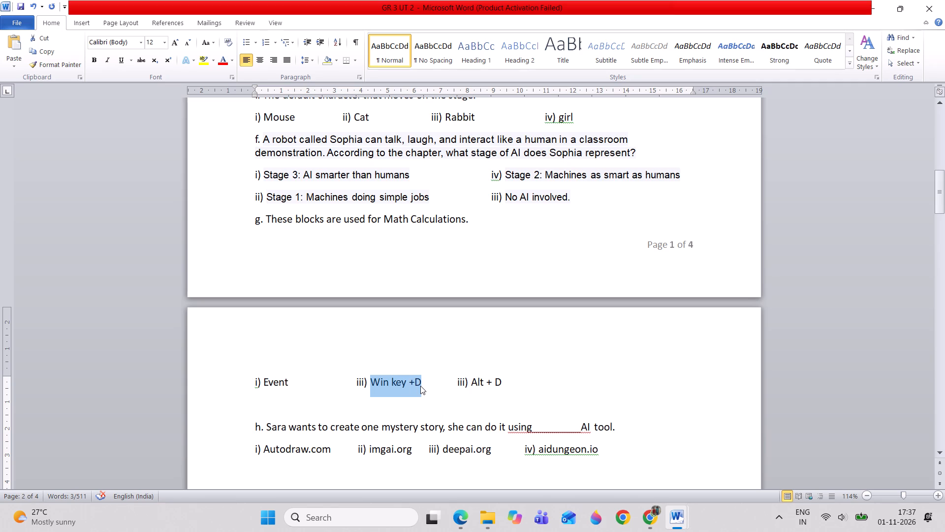
{"action": "type", "text": "Control"}
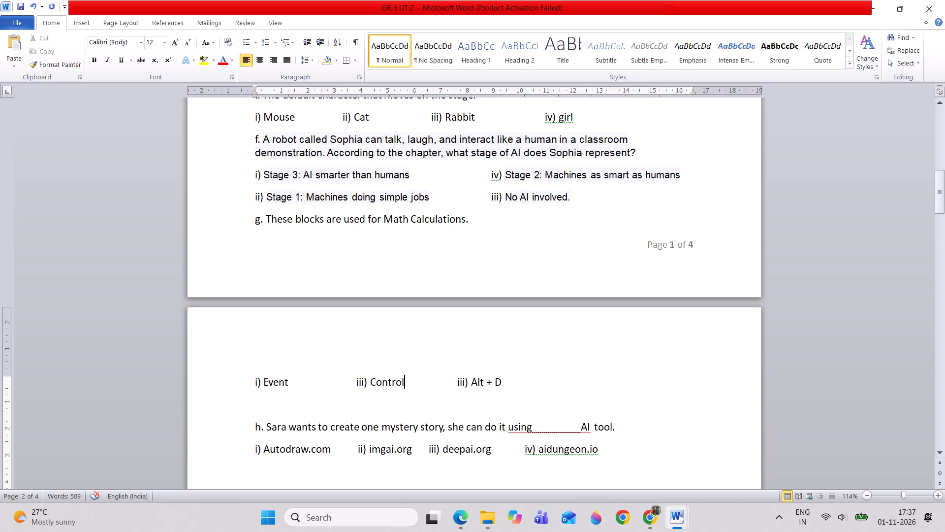
{"action": "key", "text": "Delete"}
Replace question g's option "Alt + D" with "Operators".
{"action": "left_click_drag", "start_coordinate": [440, 383], "coordinate": [492, 377]}
{"action": "type", "text": "Oe"}
{"action": "key", "text": "BackSpace"}
{"action": "type", "text": "peratios"}
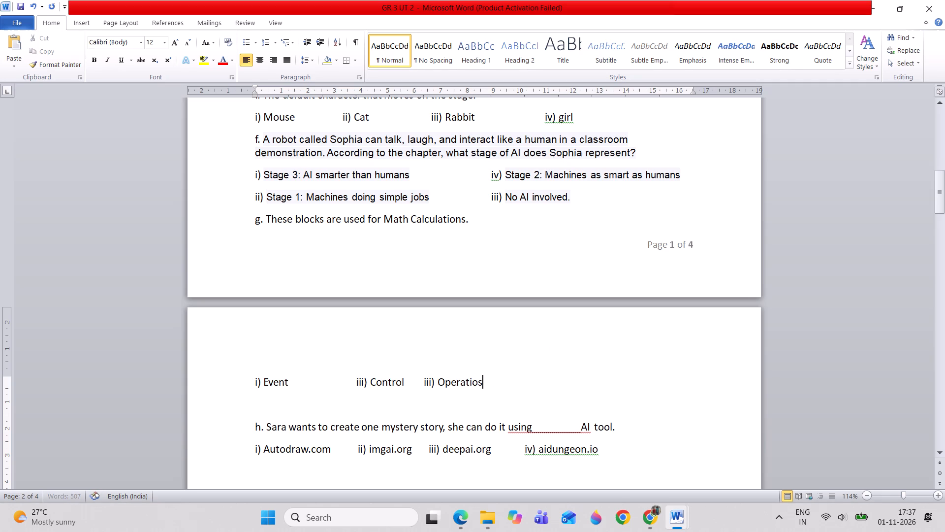
{"action": "key", "text": "BackSpace"}
{"action": "key", "text": "BackSpace"}
{"action": "key", "text": "BackSpace"}
{"action": "type", "text": "or"}
{"action": "key", "text": "s"}
Add a fourth option "iv) Looks" to question g, separated from "Operators" by a tab.
{"action": "key", "text": "Tab"}
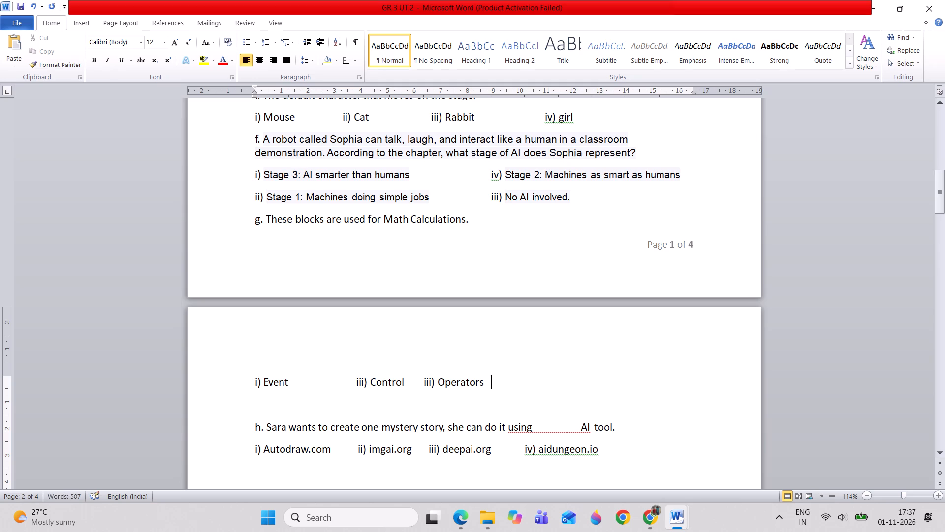
{"action": "type", "text": "iv"}
{"action": "type", "text": ")"}
{"action": "key", "text": "space"}
{"action": "type", "text": "Lools"}
{"action": "key", "text": "BackSpace"}
{"action": "key", "text": "BackSpace"}
{"action": "type", "text": "ks"}
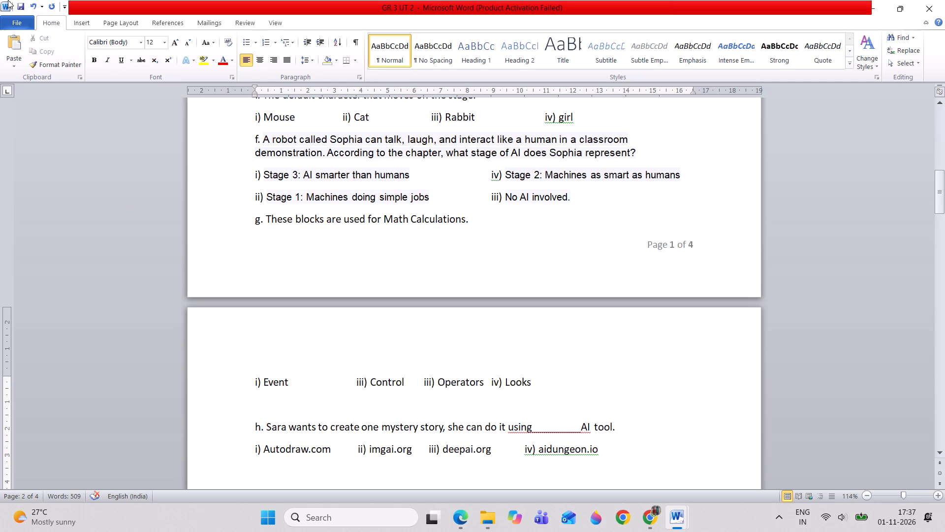
Save the question paper.
{"action": "left_click", "coordinate": [22, 8]}
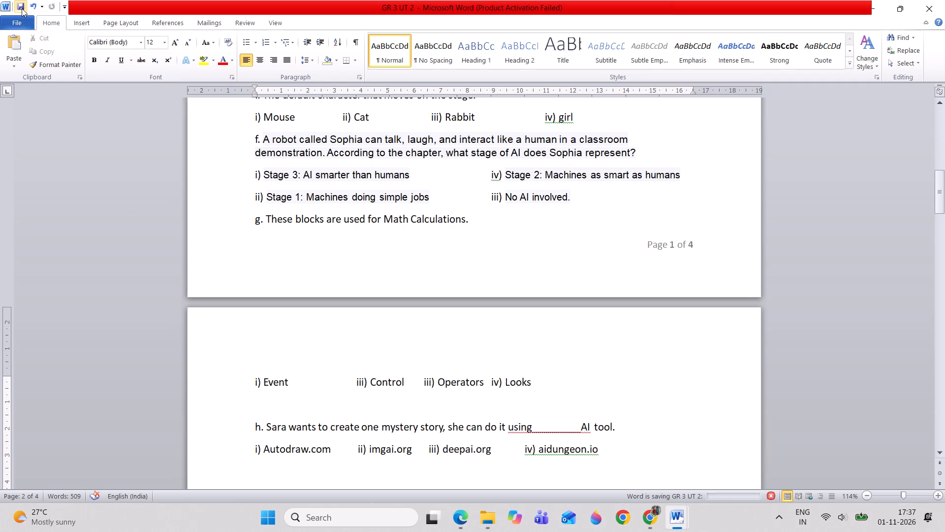
Save the question paper again.
{"action": "left_click", "coordinate": [22, 8]}
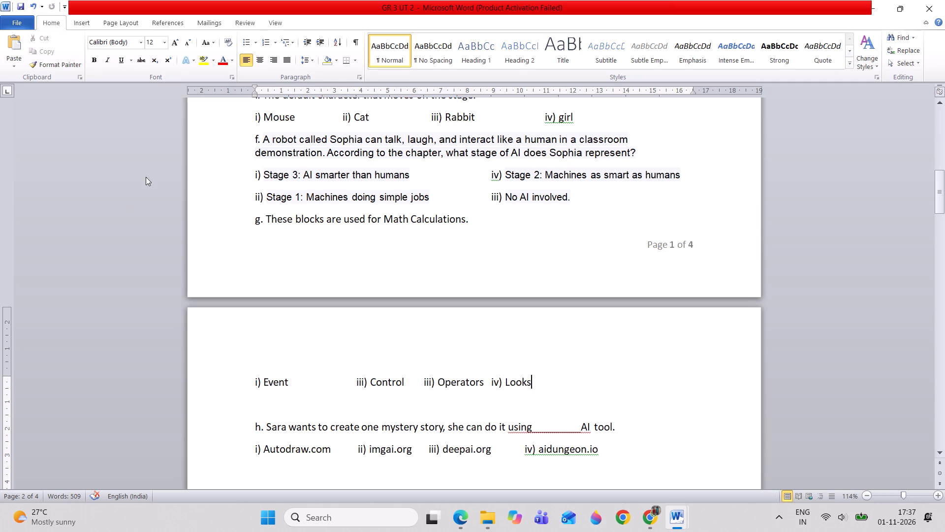
Delete the blank lines after question g's options and before the "2. Fill in the Blanks." heading.
{"action": "double_click", "coordinate": [942, 102]}
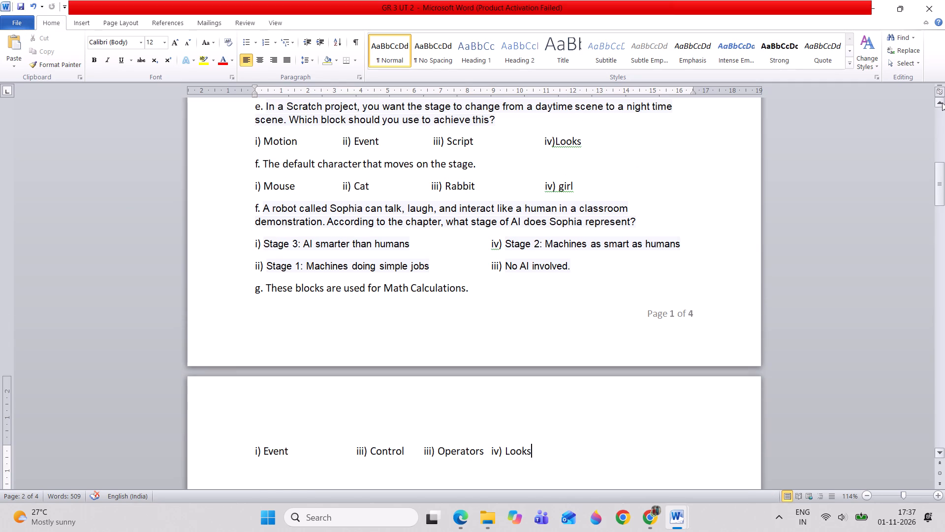
{"action": "left_click_drag", "start_coordinate": [939, 196], "coordinate": [939, 197]}
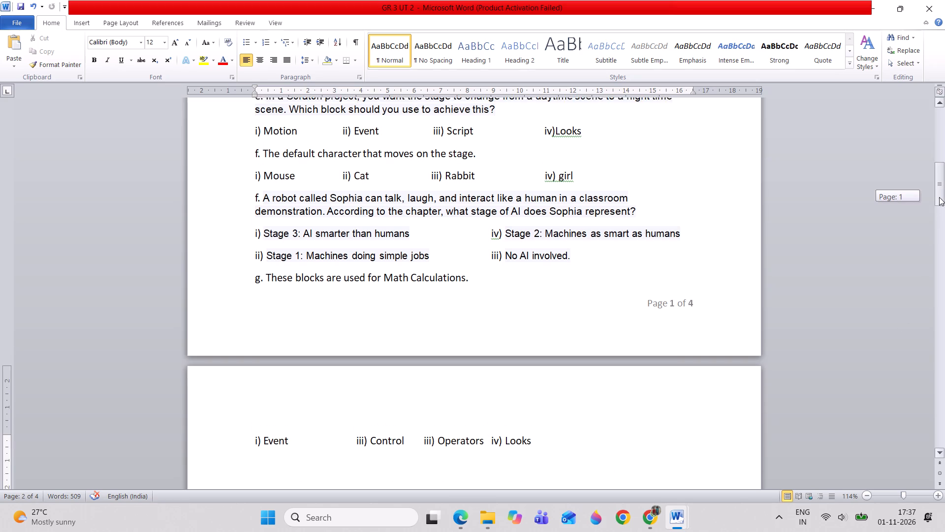
{"action": "left_click_drag", "start_coordinate": [939, 197], "coordinate": [934, 245]}
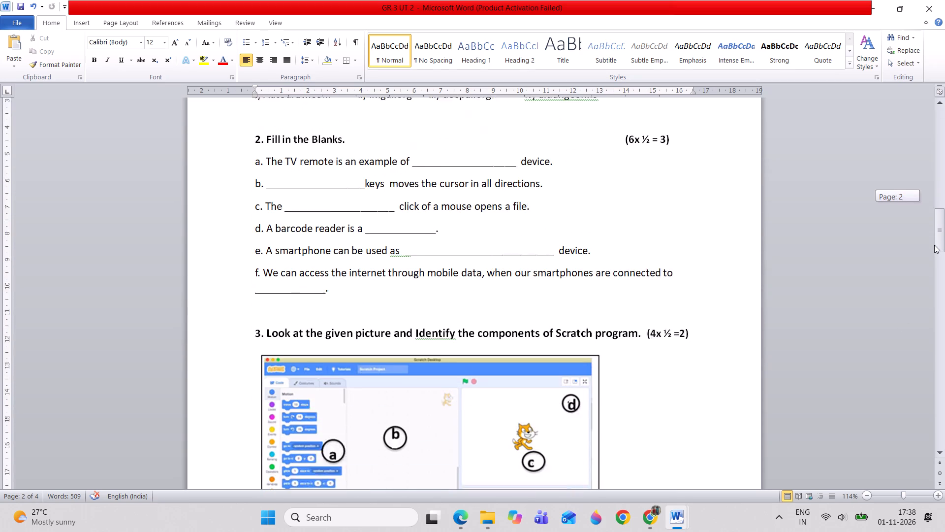
{"action": "left_click_drag", "start_coordinate": [934, 245], "coordinate": [938, 258]}
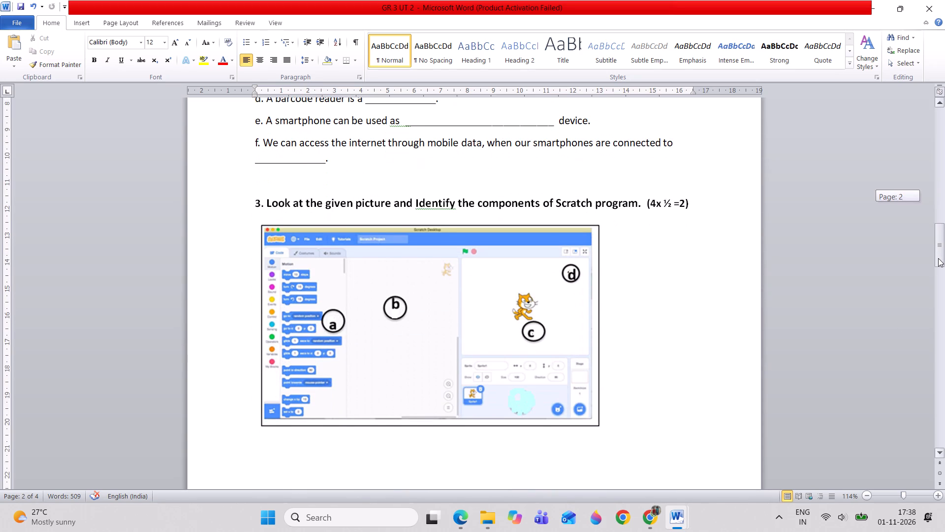
{"action": "left_click_drag", "start_coordinate": [938, 258], "coordinate": [927, 236]}
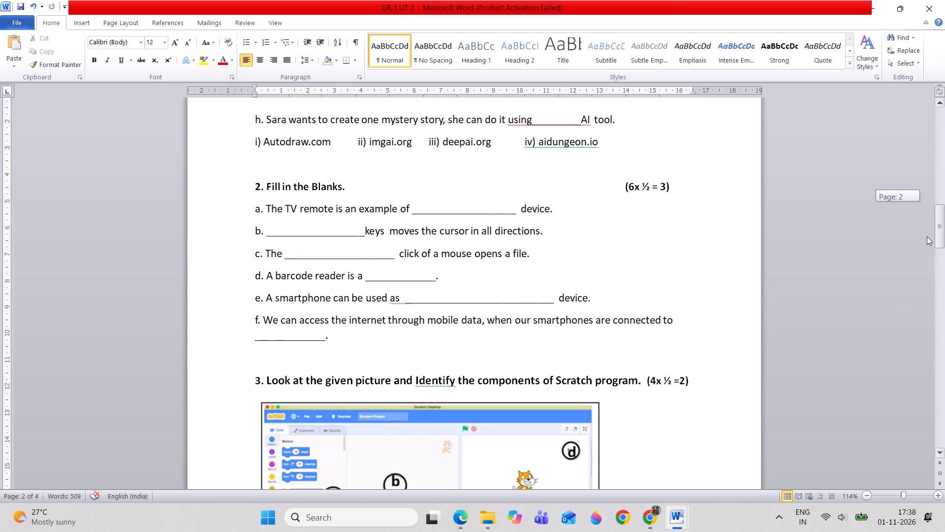
{"action": "left_click_drag", "start_coordinate": [927, 236], "coordinate": [927, 234]}
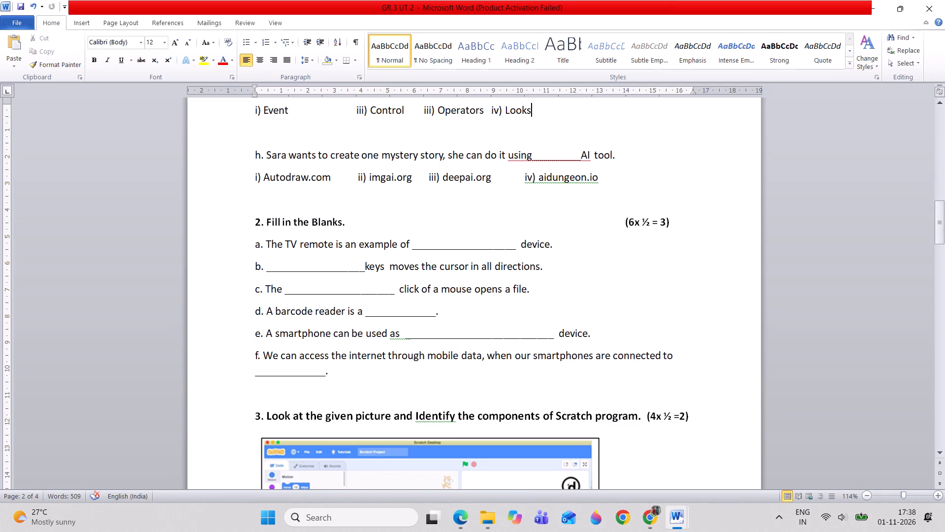
{"action": "key", "text": "Delete"}
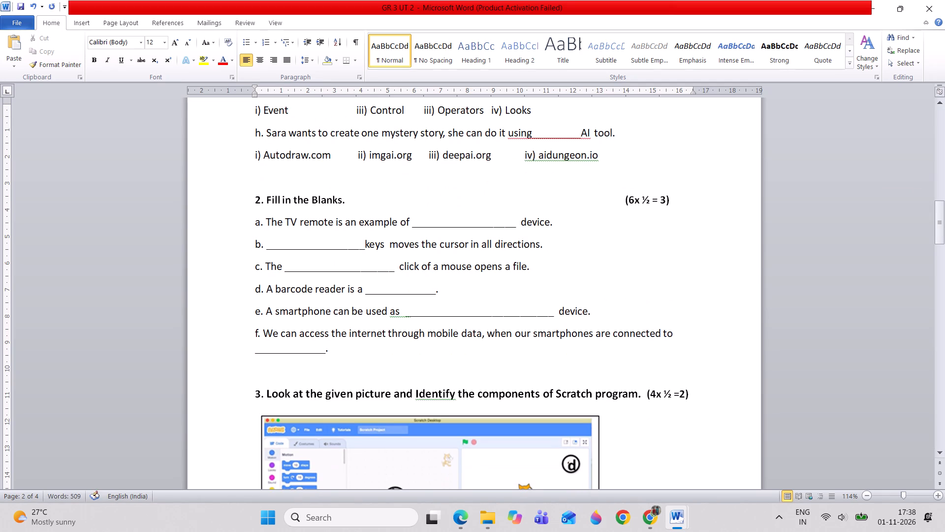
{"action": "left_click", "coordinate": [330, 190]}
{"action": "key", "text": "Delete"}
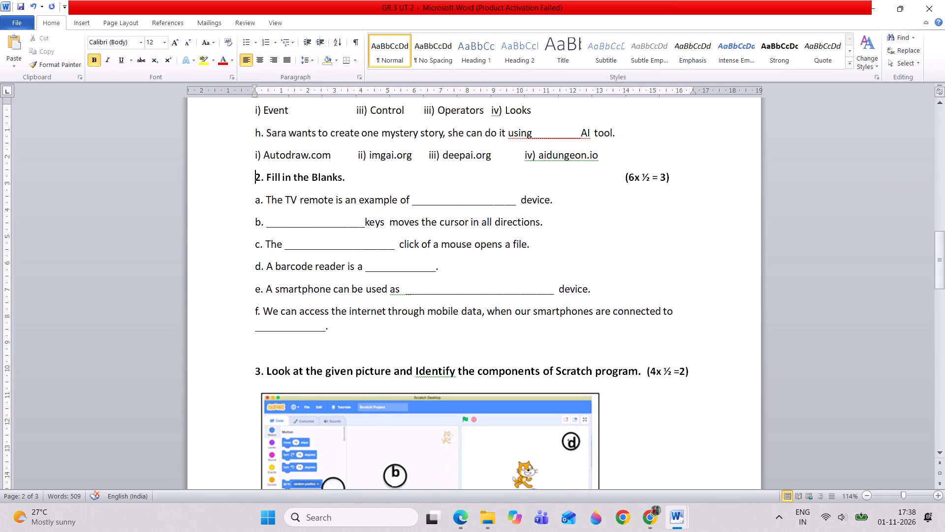
Insert an empty line below the "4. Choose the odd one out." heading.
{"action": "left_click_drag", "start_coordinate": [938, 255], "coordinate": [940, 272]}
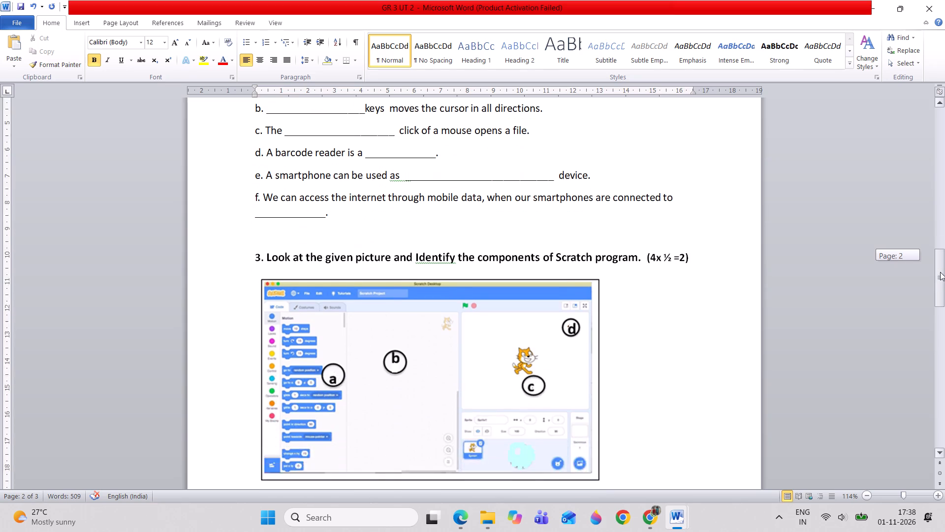
{"action": "left_click_drag", "start_coordinate": [940, 272], "coordinate": [940, 289]}
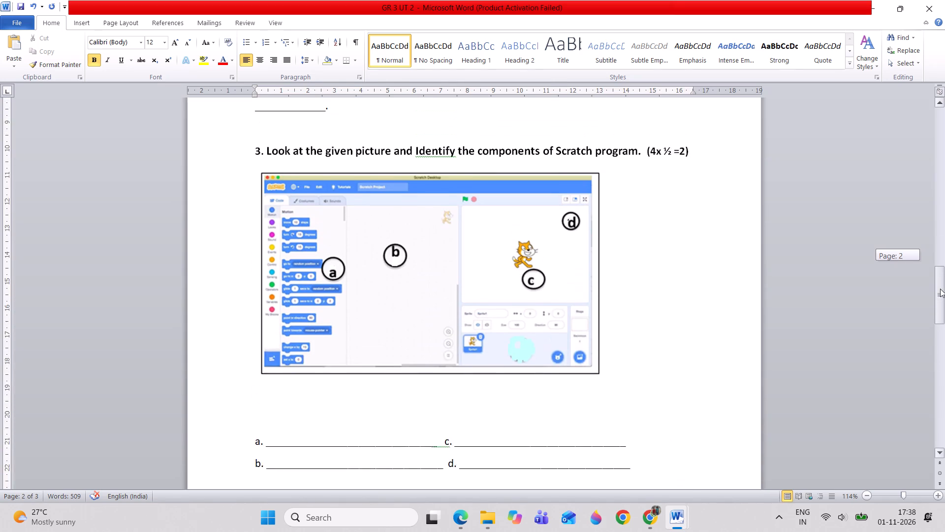
{"action": "left_click_drag", "start_coordinate": [940, 289], "coordinate": [941, 379]}
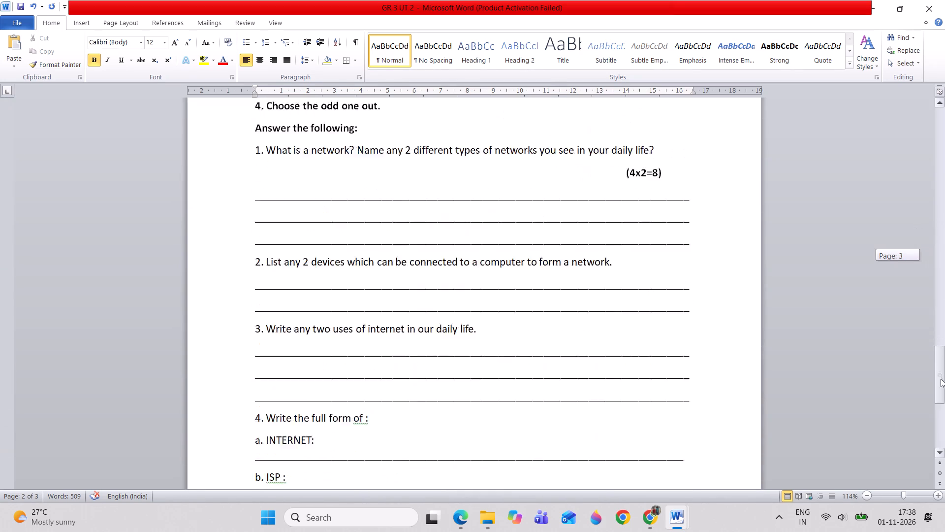
{"action": "left_click_drag", "start_coordinate": [941, 379], "coordinate": [936, 412]}
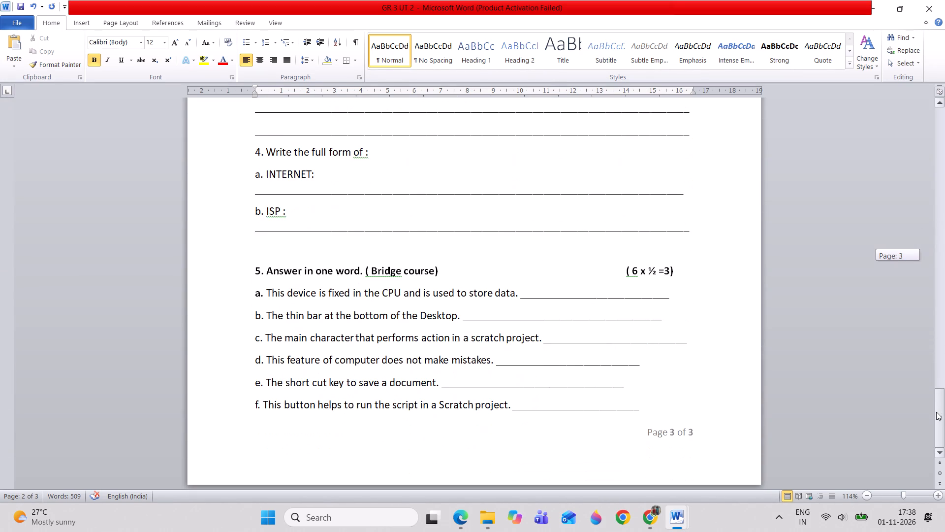
{"action": "left_click_drag", "start_coordinate": [936, 412], "coordinate": [924, 369]}
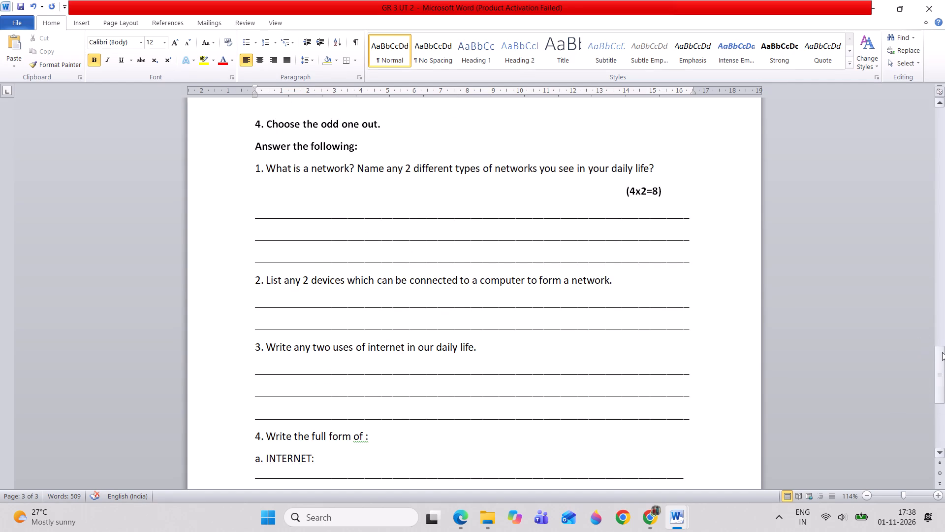
{"action": "left_click_drag", "start_coordinate": [944, 354], "coordinate": [941, 332]}
{"action": "left_click", "coordinate": [410, 267]}
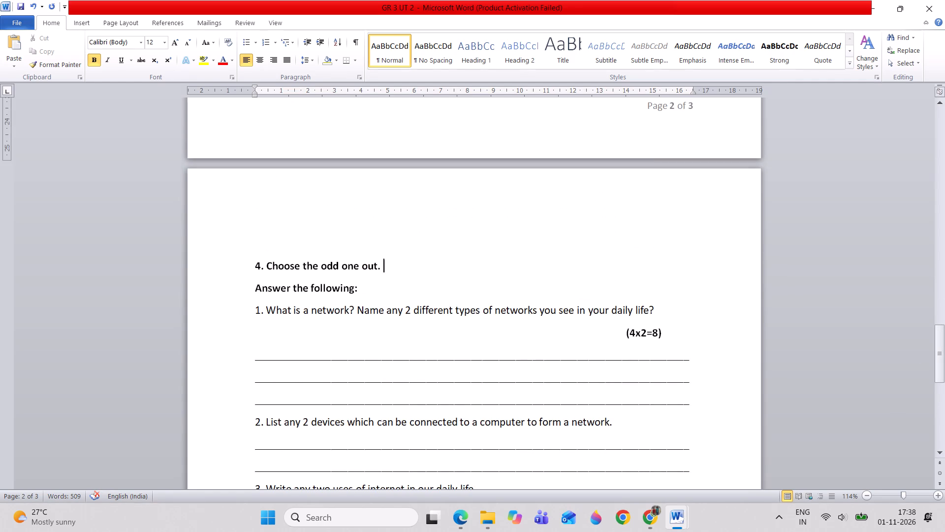
{"action": "key", "text": "Return"}
{"action": "key", "text": "space"}
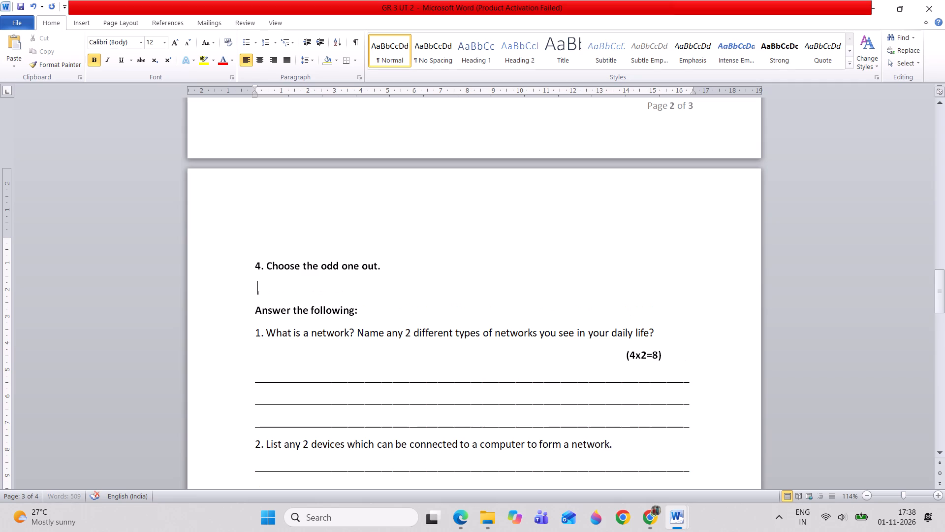
{"action": "key", "text": "space"}
Extend the section 4 heading with "and state the reason" after "Choose the odd one out".
{"action": "left_click", "coordinate": [375, 269]}
{"action": "key", "text": "Right"}
{"action": "key", "text": "space"}
{"action": "type", "text": "and state the reason"}
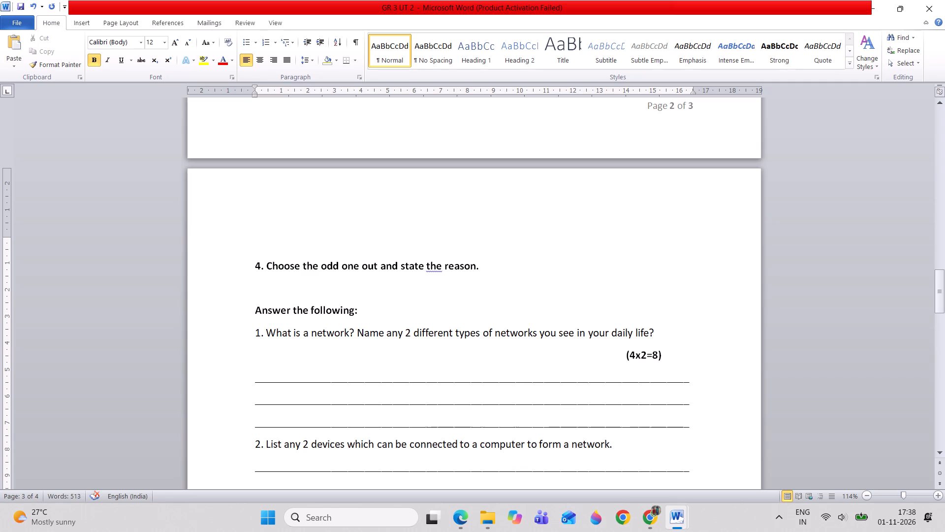
Start an item labelled "a)" on a new line under the section 4 heading, removing the heading's full stop.
{"action": "key", "text": "Return"}
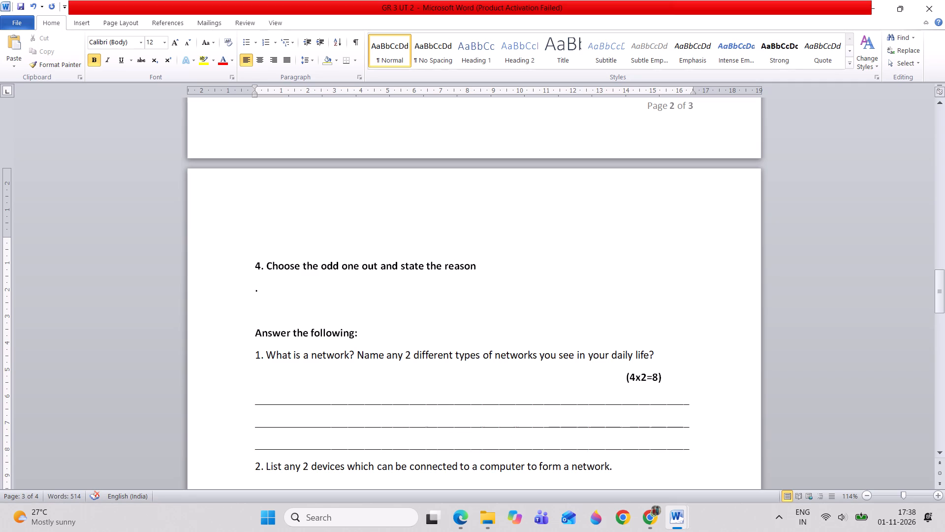
{"action": "key", "text": "Delete"}
{"action": "key", "text": "a"}
{"action": "type", "text": ")"}
{"action": "key", "text": "space"}
Switch to the GR 3 UT 2 PDF in Edge and read through its Scratch and AI questions across all four pages.
{"action": "key", "text": "alt+Tab"}
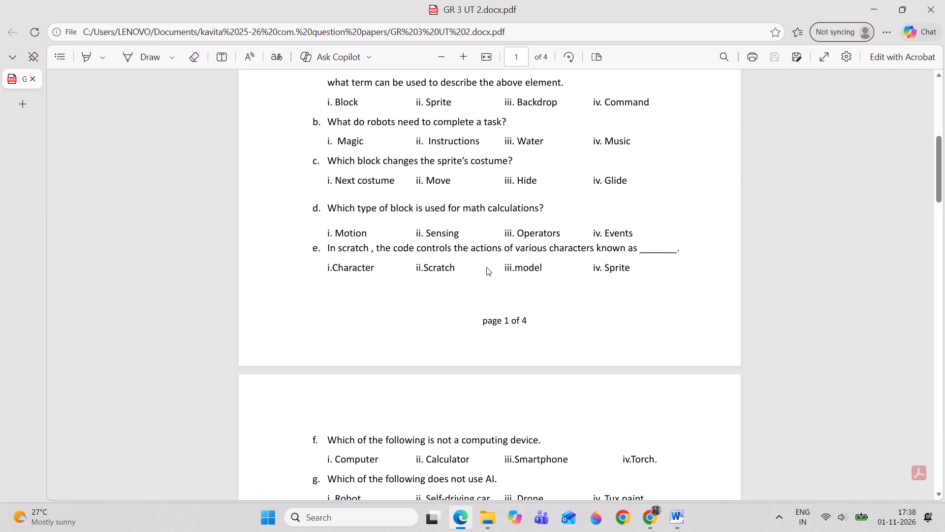
{"action": "key", "text": "Down"}
{"action": "key", "text": "Down"}
{"action": "key", "text": "Down"}
{"action": "key", "text": "Down"}
{"action": "key", "text": "Down"}
{"action": "key", "text": "Down"}
{"action": "key", "text": "Down"}
{"action": "key", "text": "Down"}
{"action": "key", "text": "Down"}
{"action": "key", "text": "Down"}
{"action": "key", "text": "Down"}
{"action": "key", "text": "Down"}
{"action": "key", "text": "Down"}
{"action": "key", "text": "Down"}
{"action": "key", "text": "Down"}
{"action": "key", "text": "Down"}
{"action": "key", "text": "Down"}
{"action": "key", "text": "Down"}
{"action": "key", "text": "Down"}
{"action": "key", "text": "Down"}
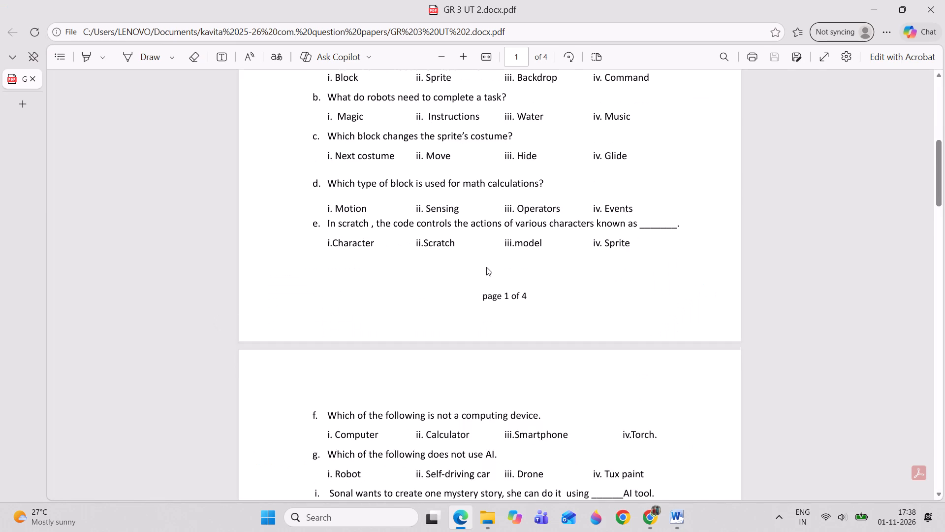
{"action": "key", "text": "Up"}
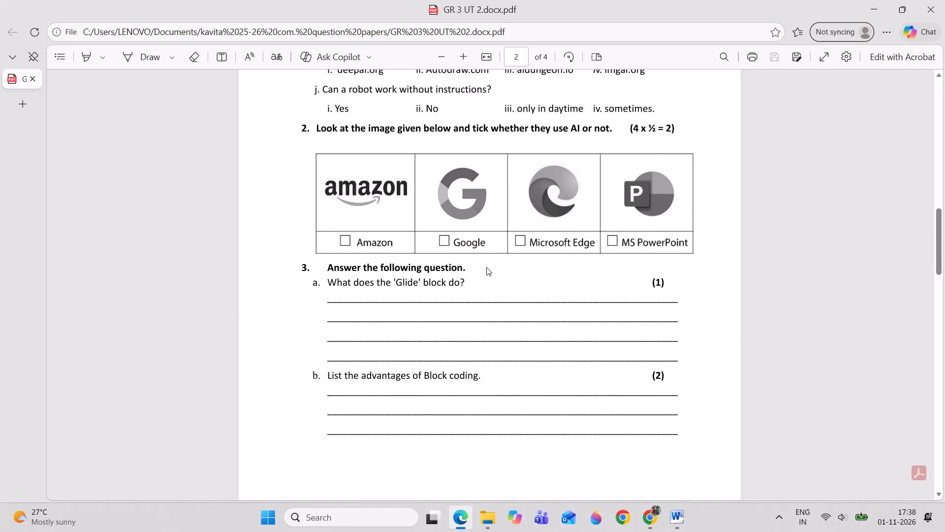
{"action": "key", "text": "Down"}
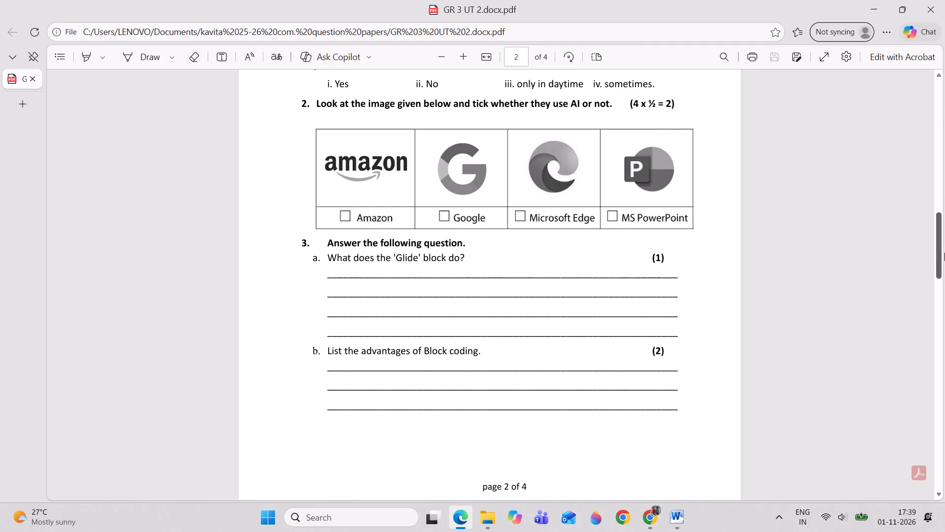
{"action": "left_click_drag", "start_coordinate": [941, 255], "coordinate": [928, 231]}
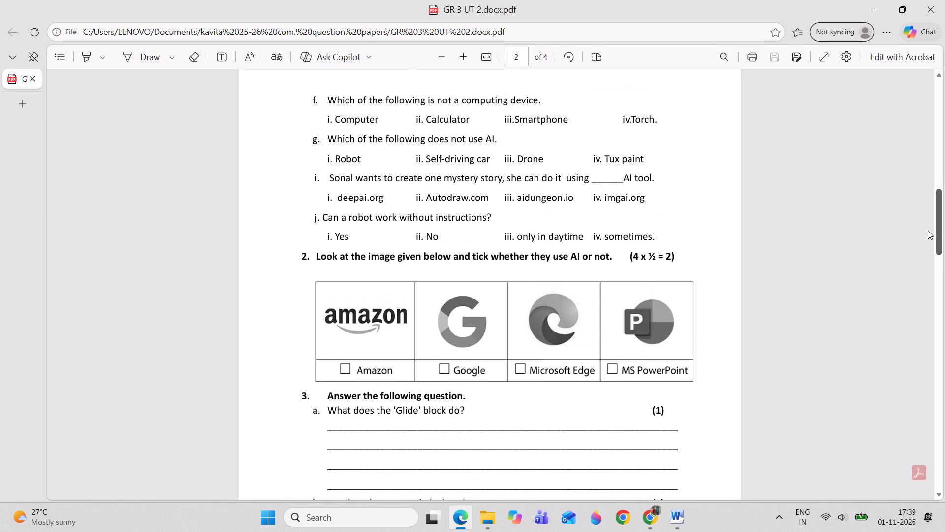
{"action": "left_click_drag", "start_coordinate": [928, 231], "coordinate": [887, 115]}
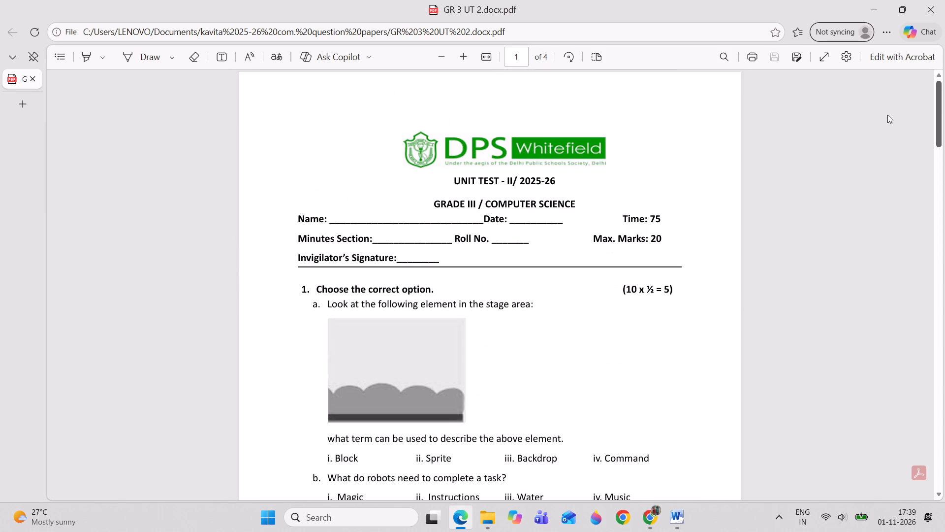
{"action": "left_click_drag", "start_coordinate": [887, 115], "coordinate": [883, 148]}
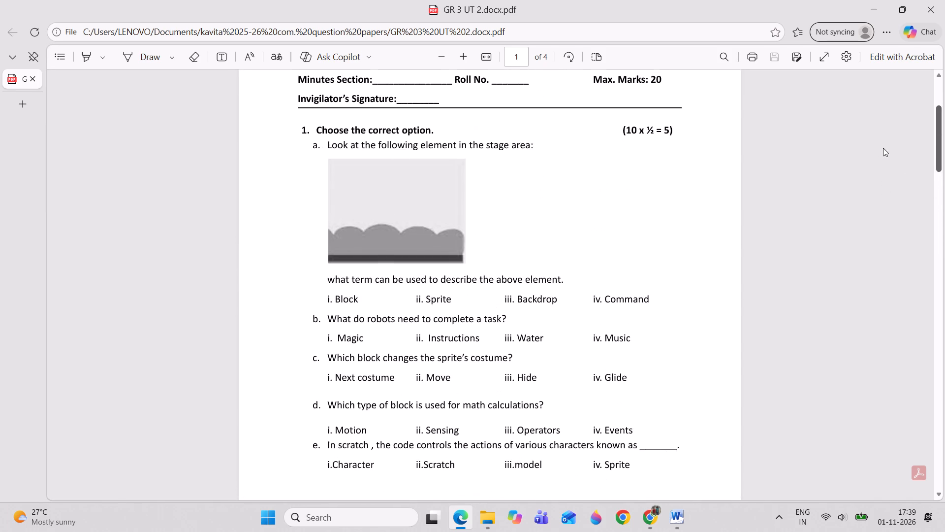
{"action": "left_click_drag", "start_coordinate": [883, 148], "coordinate": [888, 222]}
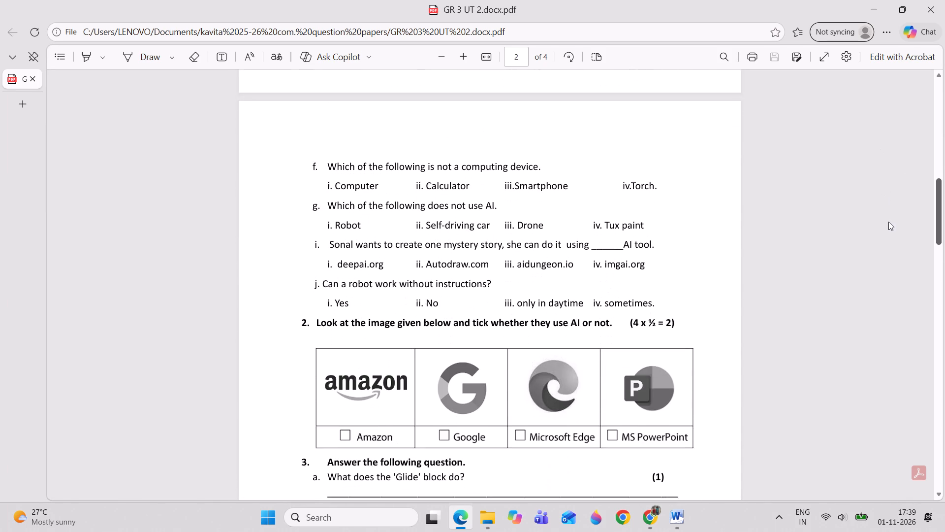
{"action": "left_click_drag", "start_coordinate": [888, 222], "coordinate": [881, 254]}
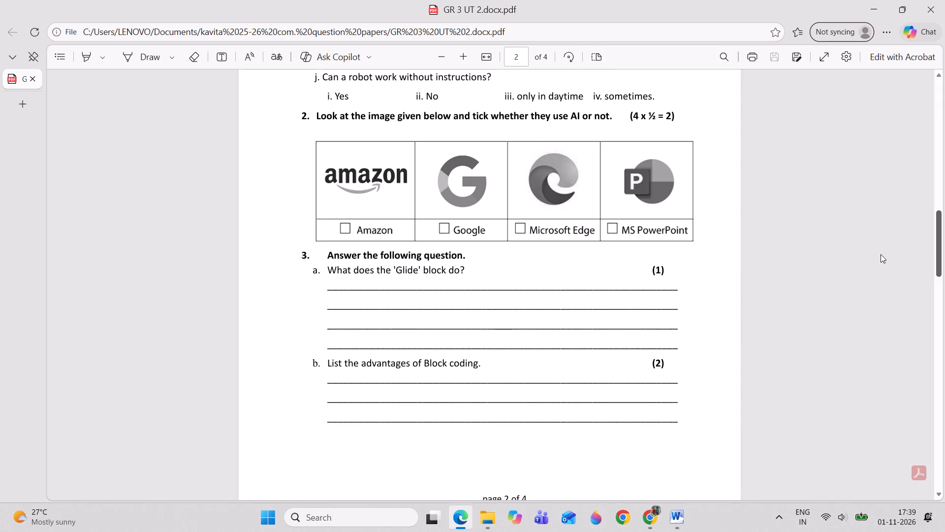
{"action": "left_click_drag", "start_coordinate": [881, 254], "coordinate": [878, 333]}
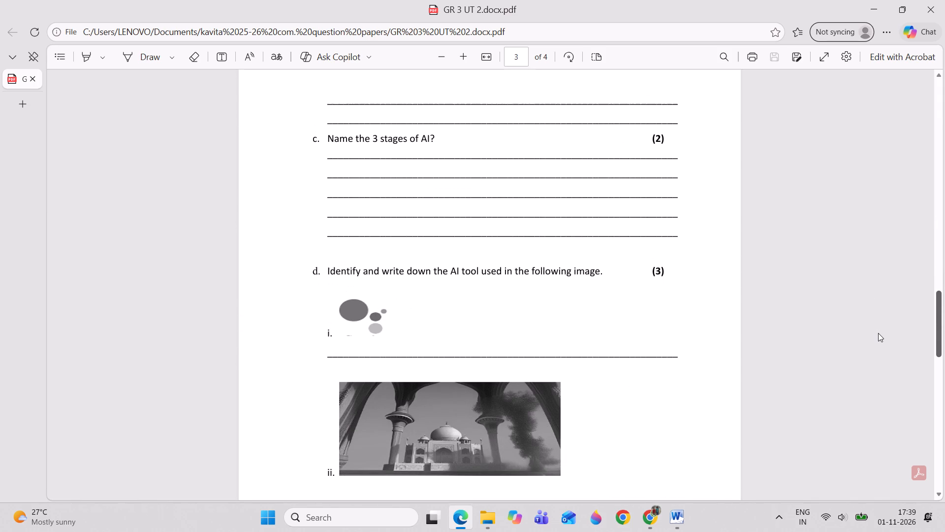
{"action": "left_click_drag", "start_coordinate": [878, 333], "coordinate": [877, 343]}
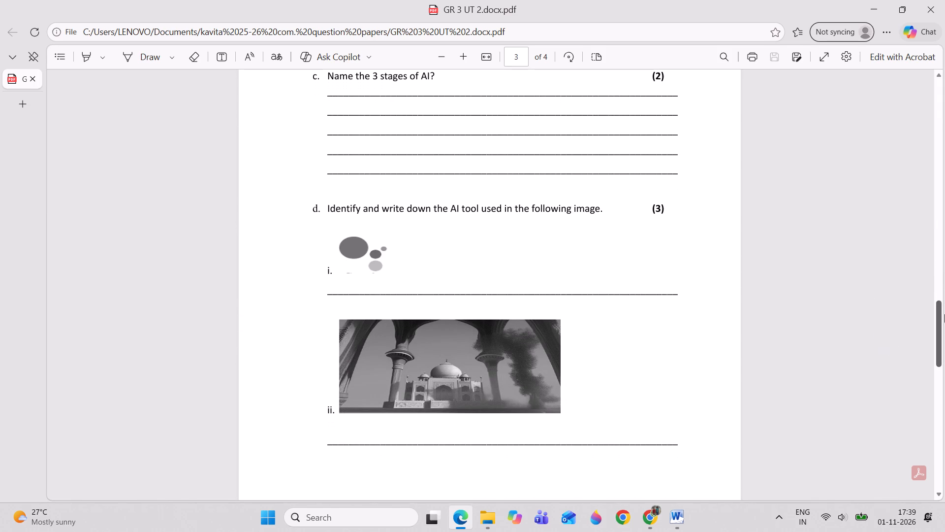
{"action": "left_click_drag", "start_coordinate": [941, 321], "coordinate": [942, 326]}
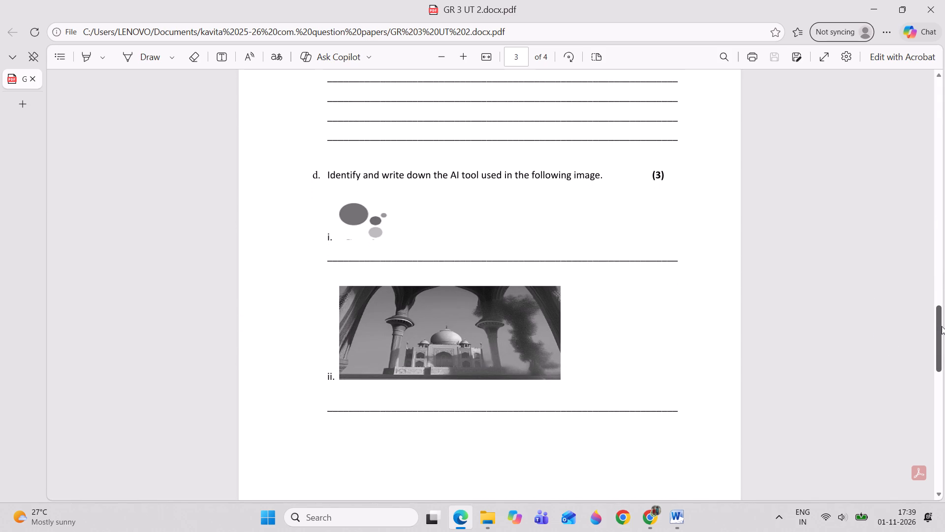
{"action": "left_click_drag", "start_coordinate": [942, 326], "coordinate": [942, 328]}
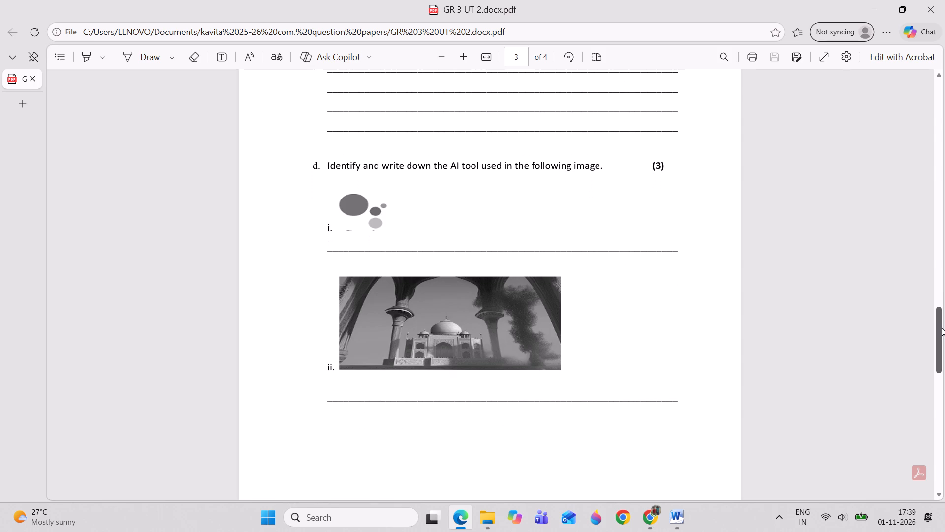
{"action": "left_click_drag", "start_coordinate": [942, 328], "coordinate": [944, 386]}
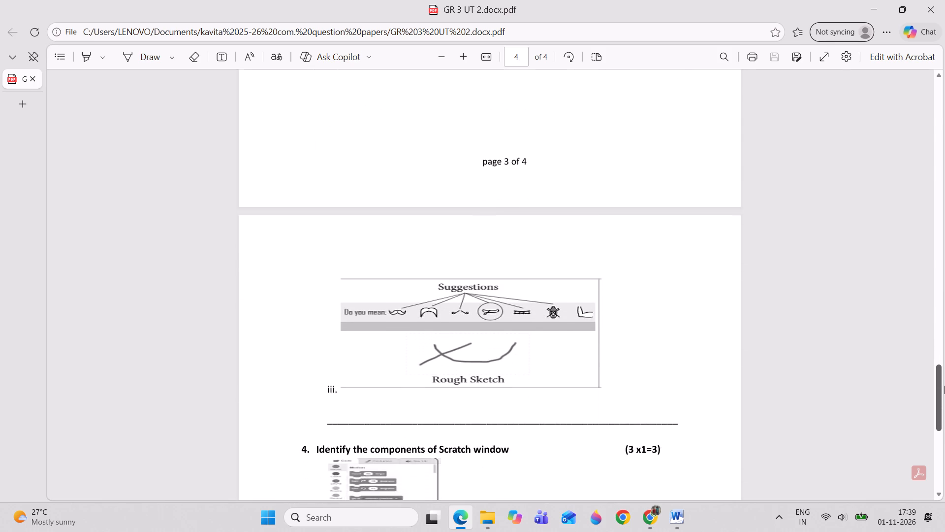
{"action": "left_click_drag", "start_coordinate": [944, 386], "coordinate": [944, 448]}
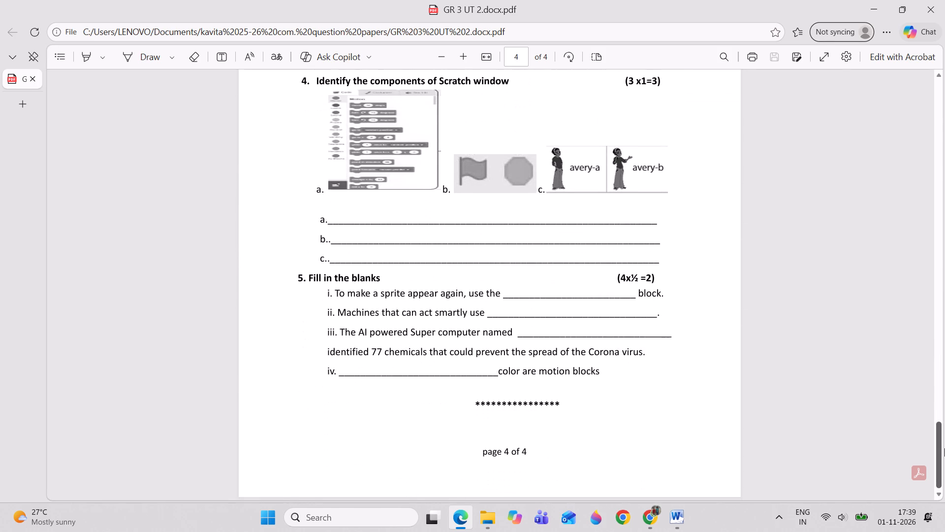
{"action": "left_click_drag", "start_coordinate": [944, 448], "coordinate": [931, 426]}
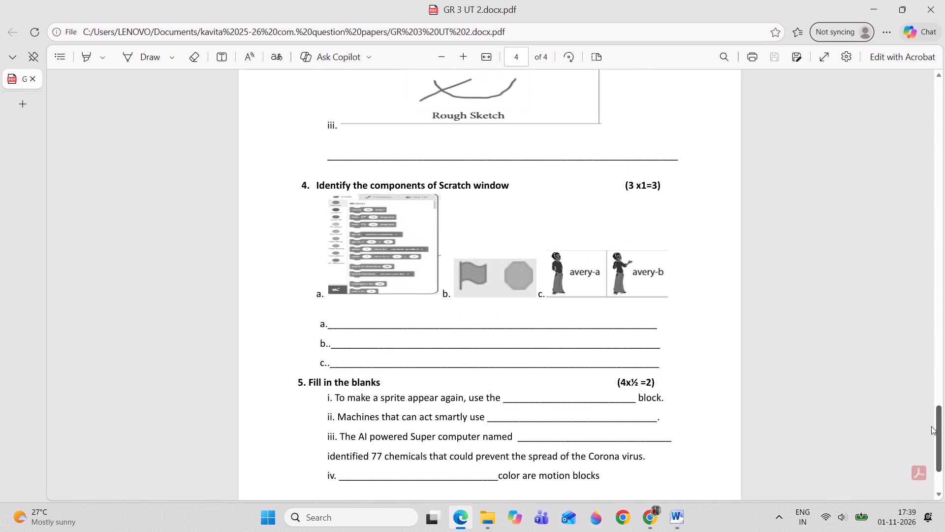
{"action": "left_click_drag", "start_coordinate": [931, 426], "coordinate": [931, 424]}
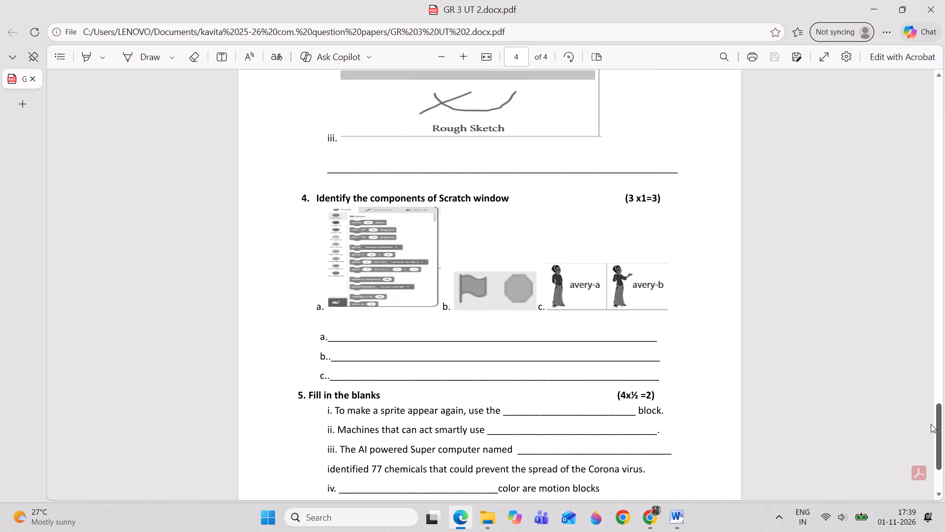
{"action": "left_click_drag", "start_coordinate": [931, 424], "coordinate": [925, 419]}
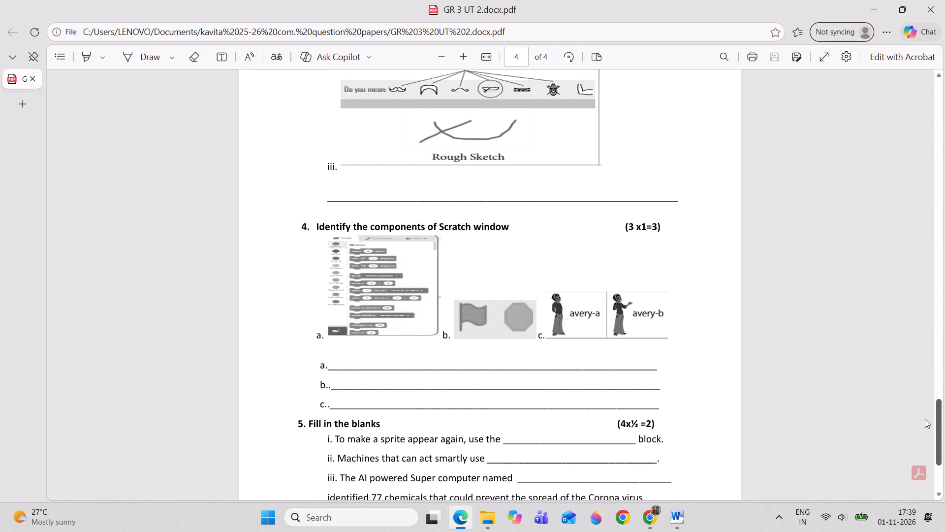
{"action": "left_click_drag", "start_coordinate": [925, 419], "coordinate": [924, 419]}
{"action": "left_click_drag", "start_coordinate": [924, 419], "coordinate": [942, 427]}
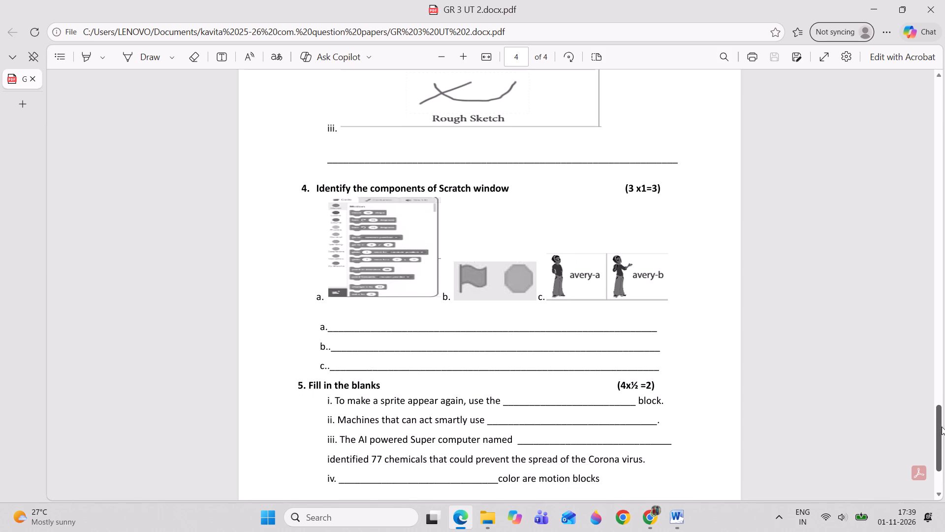
{"action": "left_click_drag", "start_coordinate": [942, 427], "coordinate": [937, 420]}
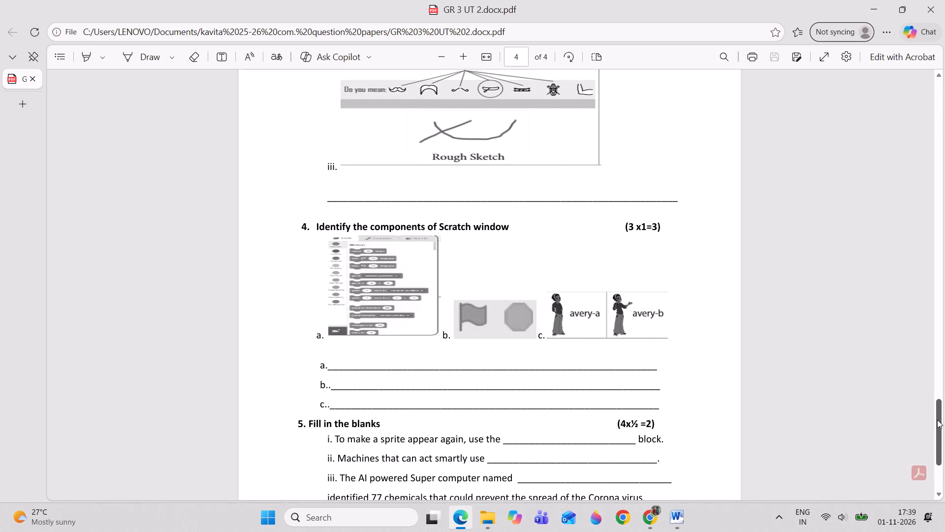
{"action": "left_click_drag", "start_coordinate": [937, 420], "coordinate": [918, 366]}
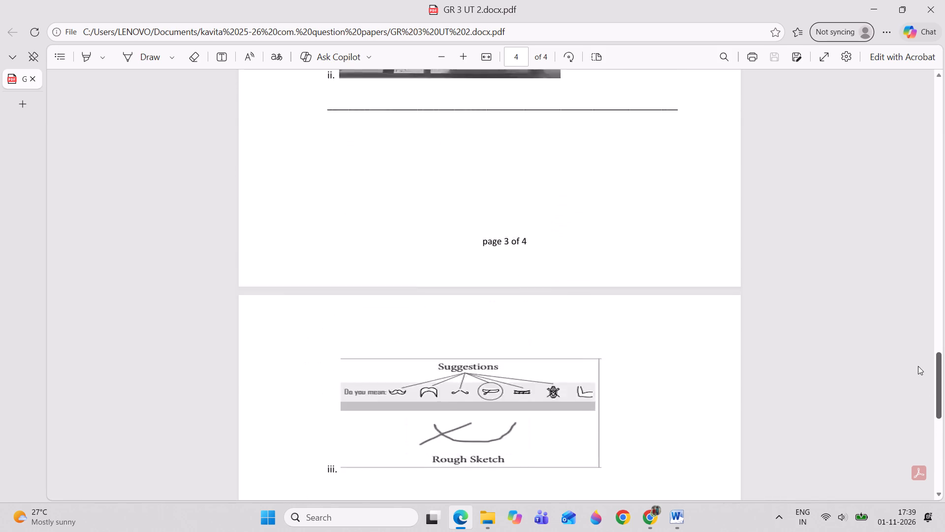
{"action": "left_click_drag", "start_coordinate": [918, 366], "coordinate": [906, 318]}
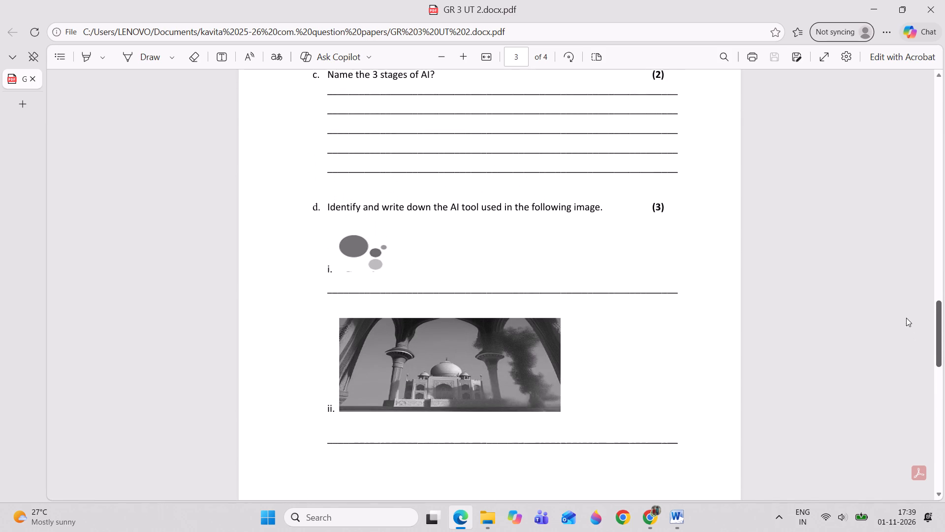
{"action": "left_click_drag", "start_coordinate": [906, 318], "coordinate": [887, 260]}
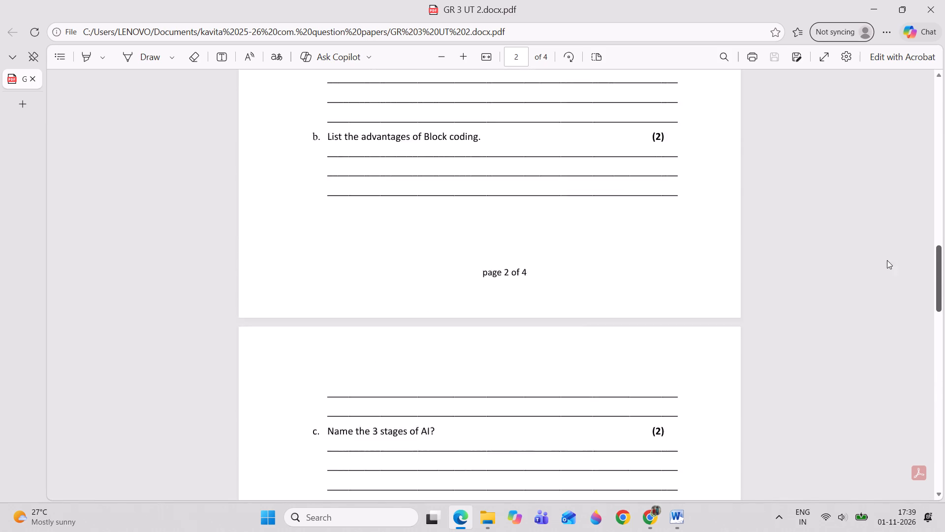
{"action": "left_click_drag", "start_coordinate": [887, 260], "coordinate": [879, 266]}
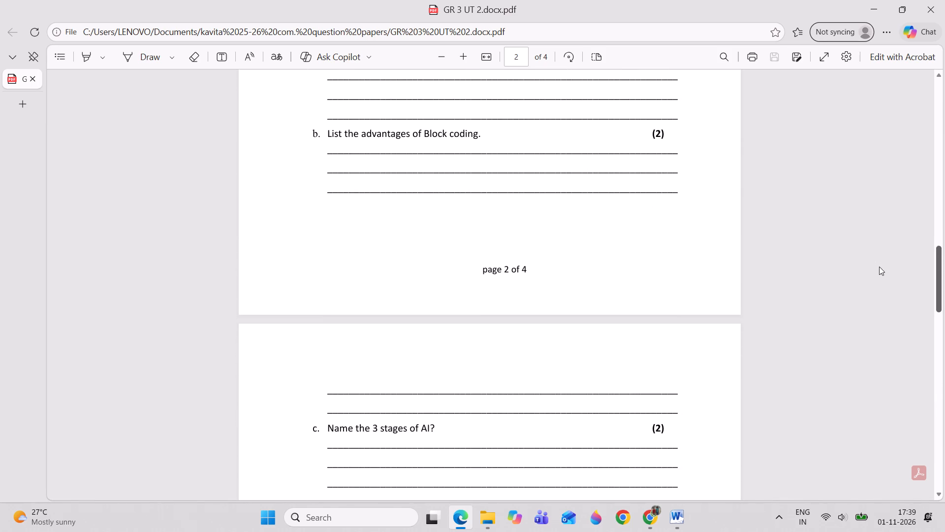
{"action": "left_click_drag", "start_coordinate": [879, 266], "coordinate": [881, 269]}
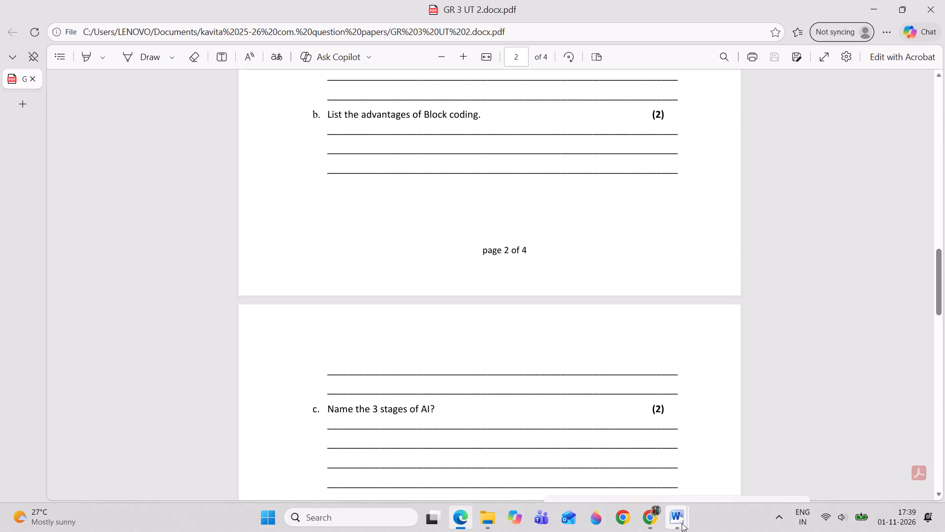
Return to the GR 3 UT 2 document in Word and number the "Answer the following:" heading with "5)".
{"action": "left_click", "coordinate": [682, 523]}
{"action": "left_click", "coordinate": [638, 469]}
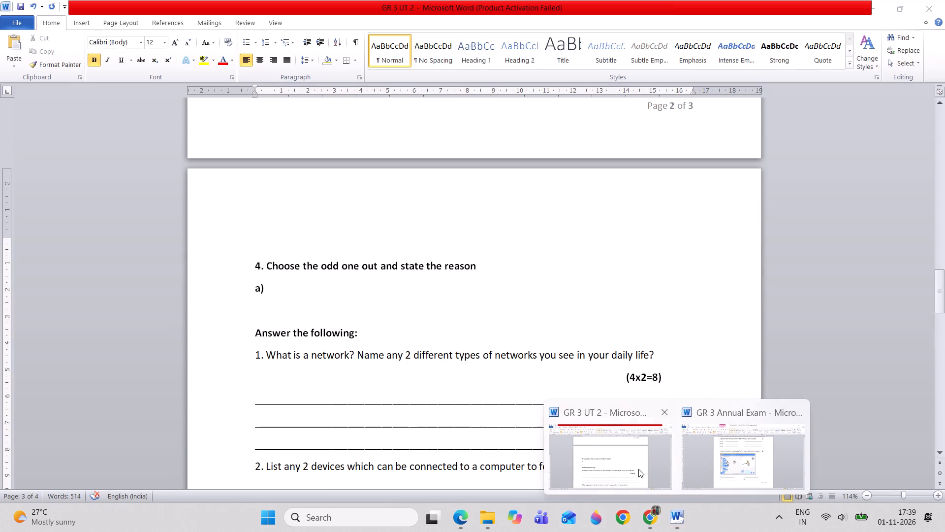
{"action": "left_click", "coordinate": [256, 332]}
{"action": "type", "text": "5)"}
{"action": "key", "text": "space"}
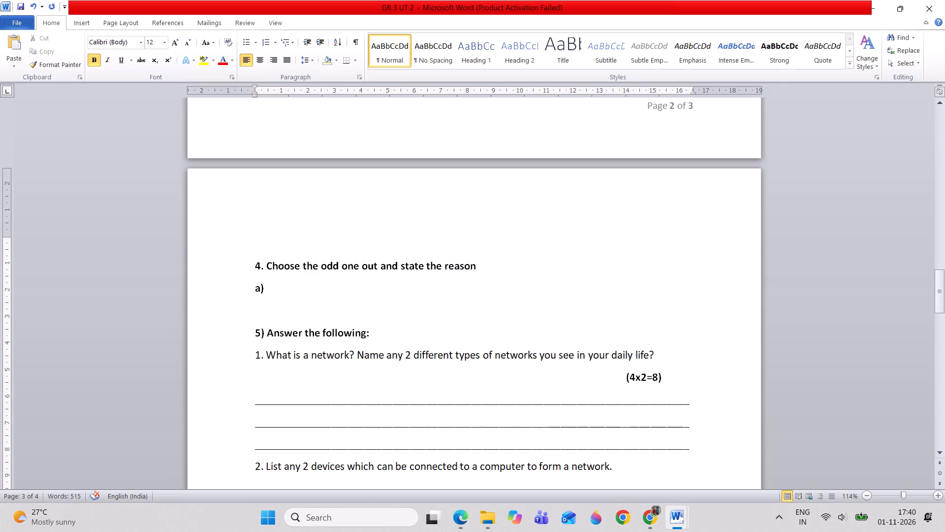
Start rewording question 1 under "Answer the following:" by inserting "Name the" before "What is a network?".
{"action": "left_click", "coordinate": [267, 356]}
{"action": "type", "text": "Name the"}
{"action": "key", "text": "space"}
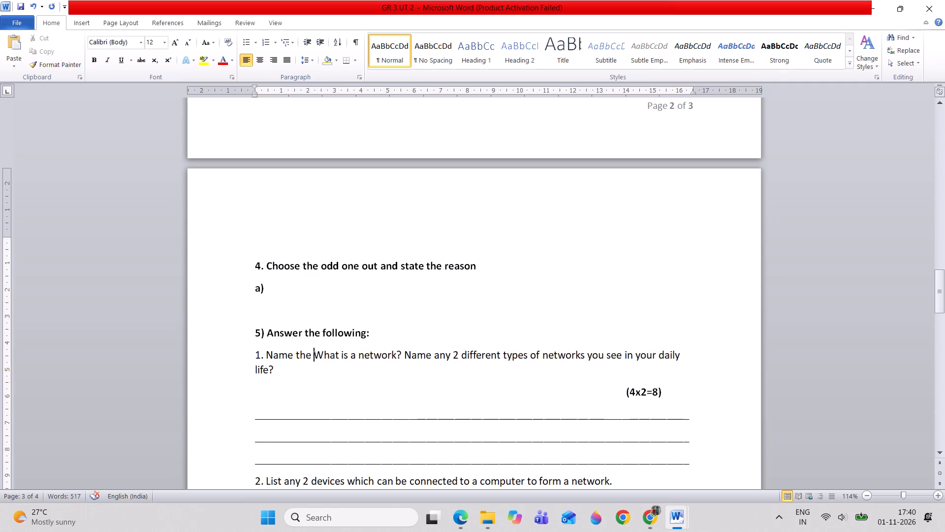
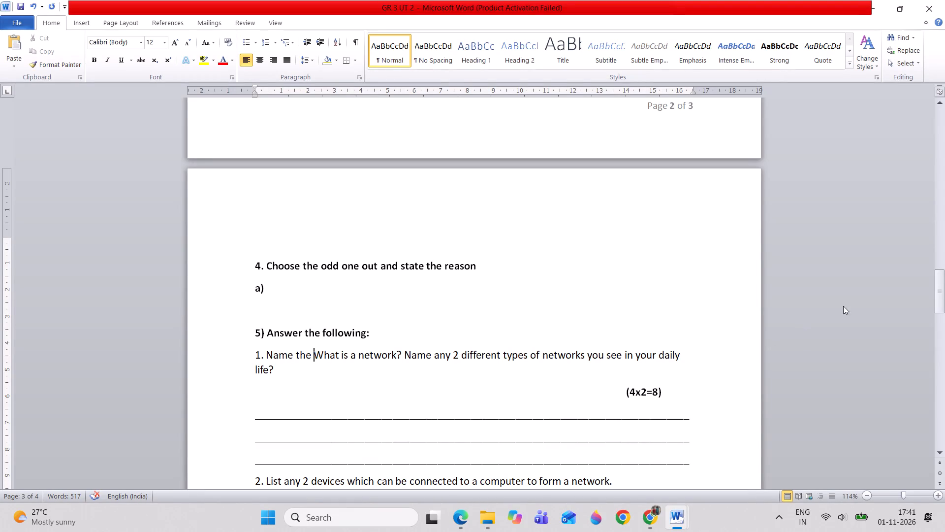
Switch to the GR 3 UT 2 PDF in Edge and review the Block coding and AI stages questions on pages 2 and 3.
{"action": "left_click_drag", "start_coordinate": [938, 289], "coordinate": [937, 306]}
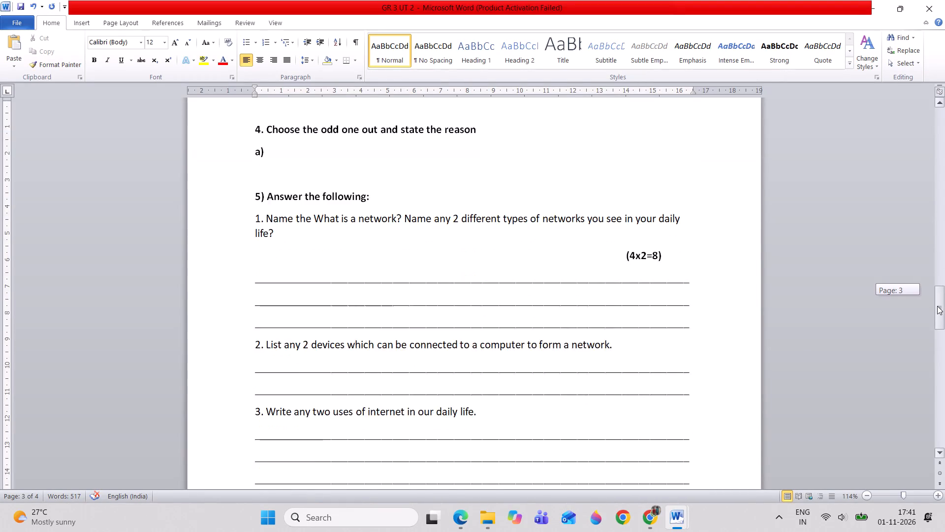
{"action": "left_click_drag", "start_coordinate": [937, 306], "coordinate": [942, 385]}
{"action": "key", "text": "alt+Tab"}
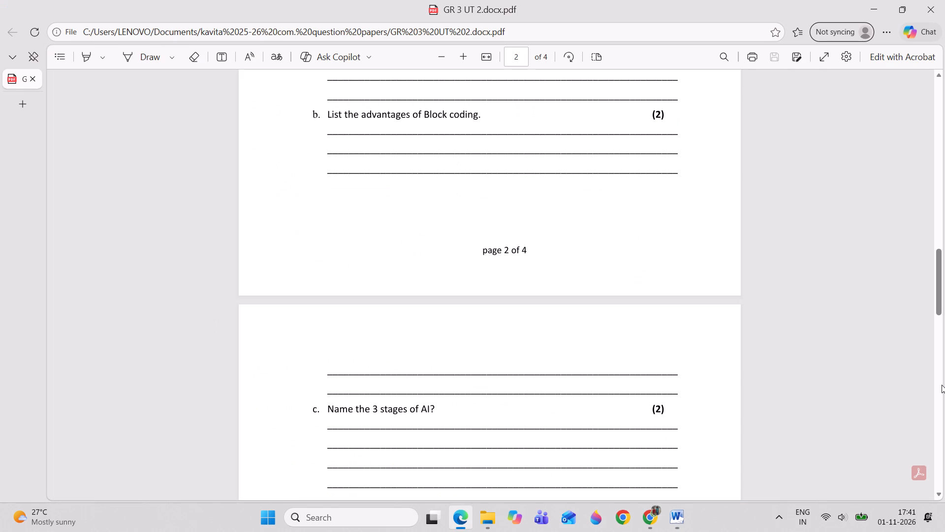
{"action": "left_click_drag", "start_coordinate": [939, 305], "coordinate": [941, 314]}
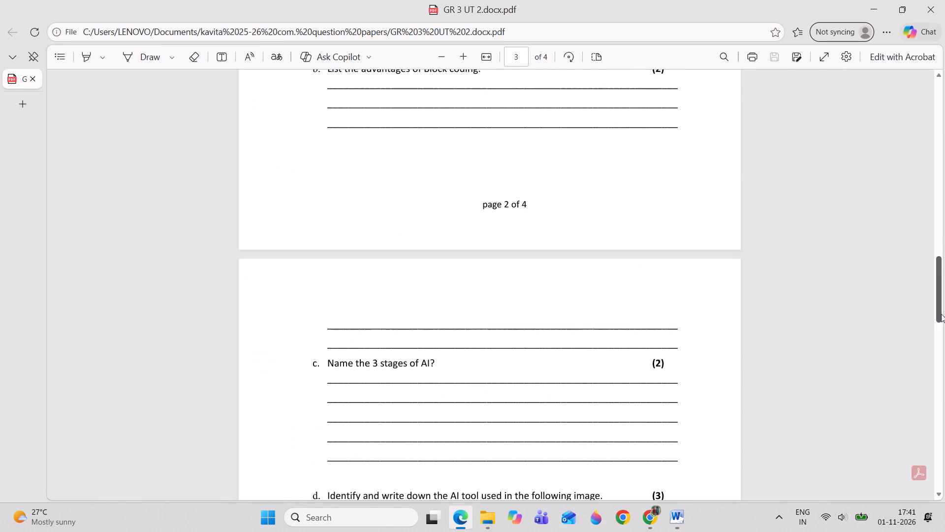
{"action": "left_click_drag", "start_coordinate": [941, 314], "coordinate": [936, 299]}
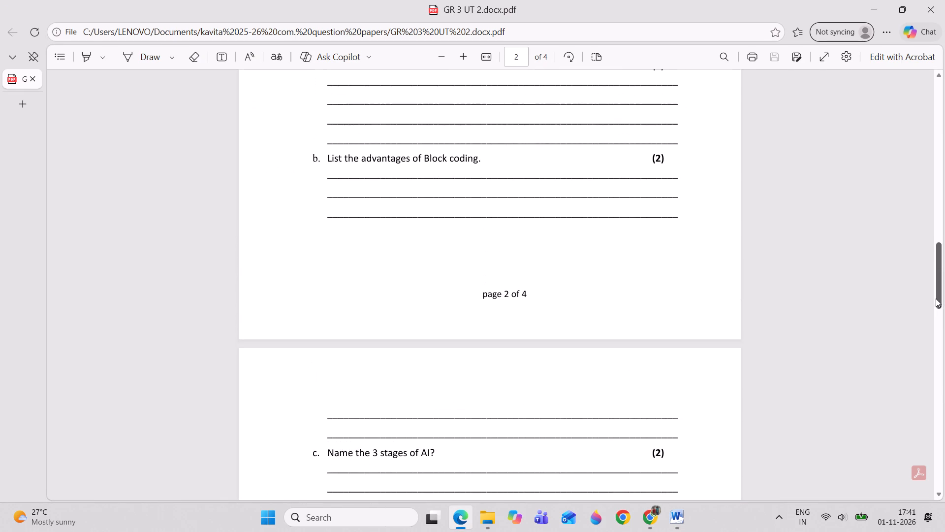
{"action": "left_click_drag", "start_coordinate": [936, 299], "coordinate": [934, 299]}
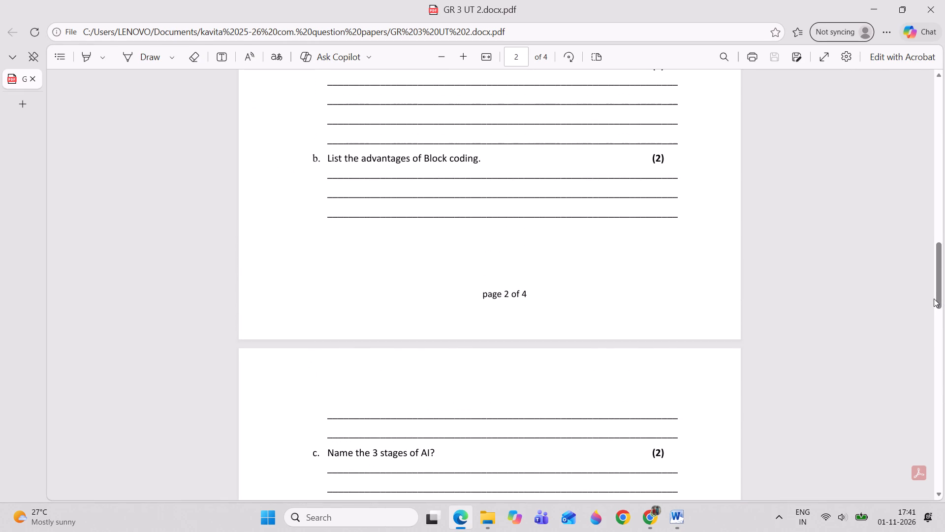
Return to the Word document and insert "List the advantages of Block Coding" at the start of question 1 under "Answer the following:".
{"action": "key", "text": "alt+Tab"}
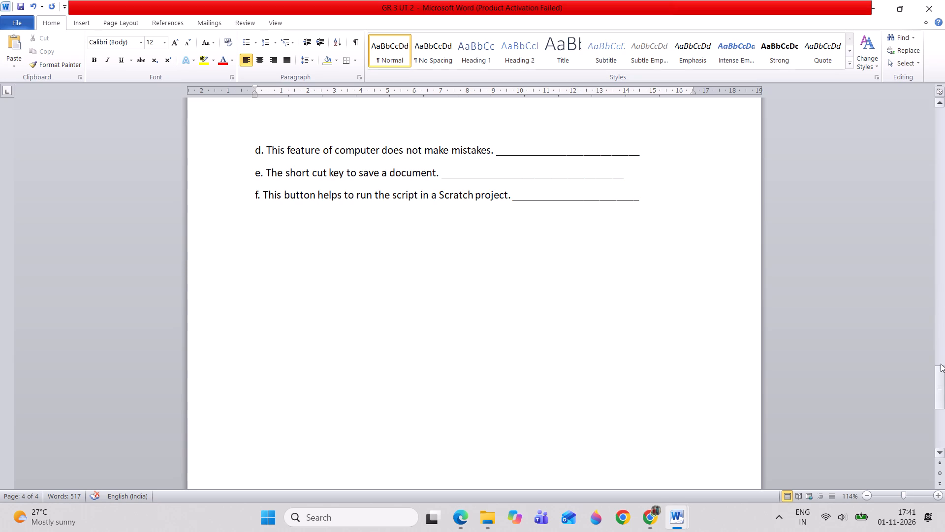
{"action": "left_click_drag", "start_coordinate": [940, 377], "coordinate": [927, 305]}
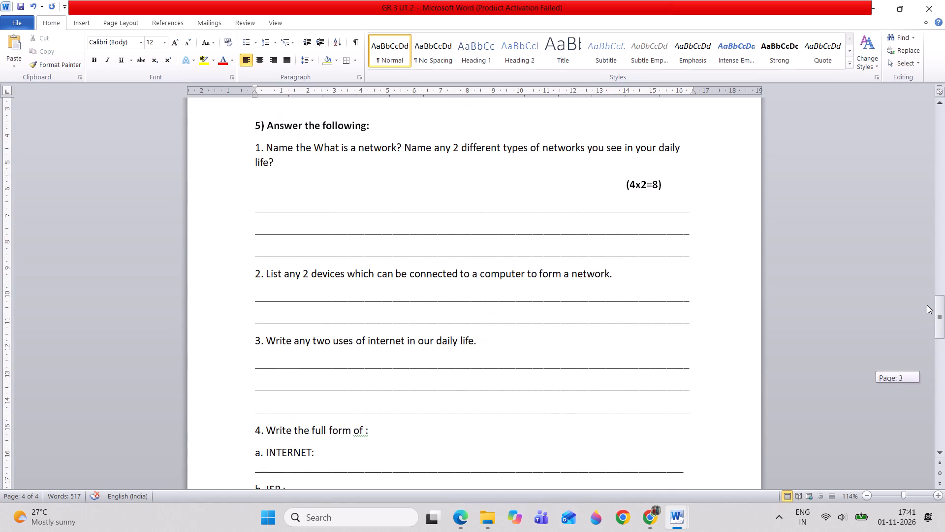
{"action": "left_click_drag", "start_coordinate": [927, 305], "coordinate": [918, 291]}
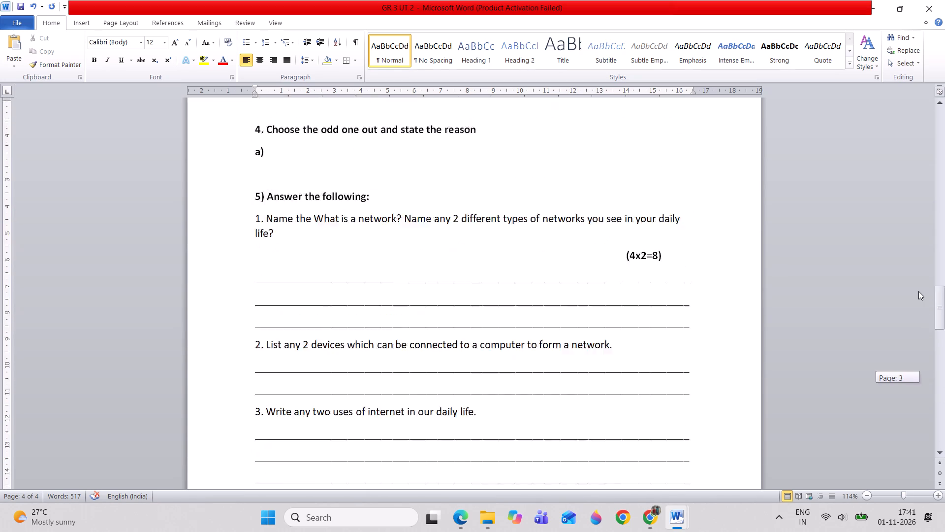
{"action": "left_click_drag", "start_coordinate": [918, 291], "coordinate": [916, 287]}
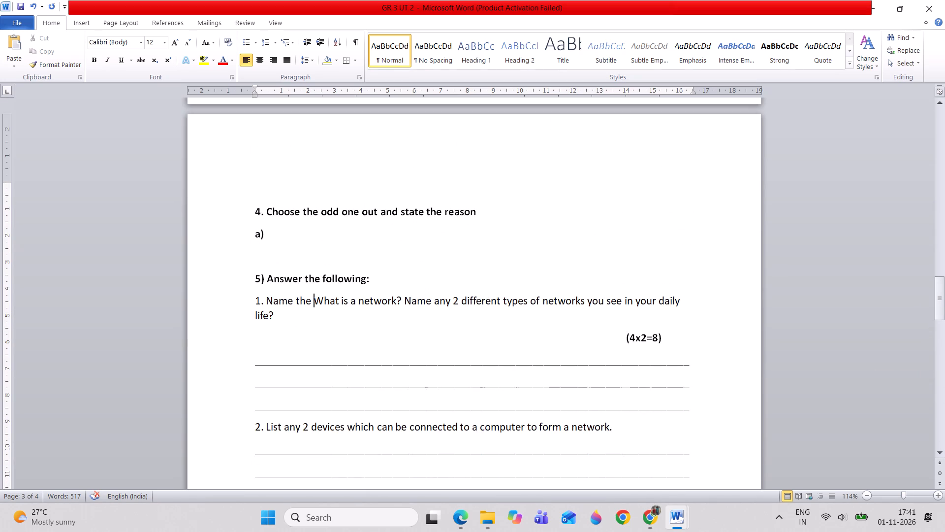
{"action": "left_click", "coordinate": [268, 301]}
{"action": "type", "text": "List the advantages of Block"}
{"action": "key", "text": "space"}
{"action": "type", "text": "Coding"}
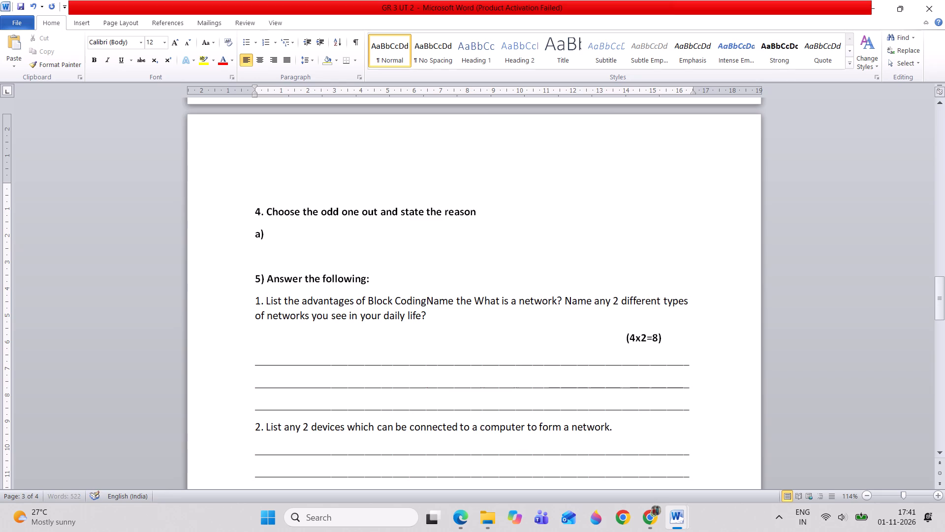
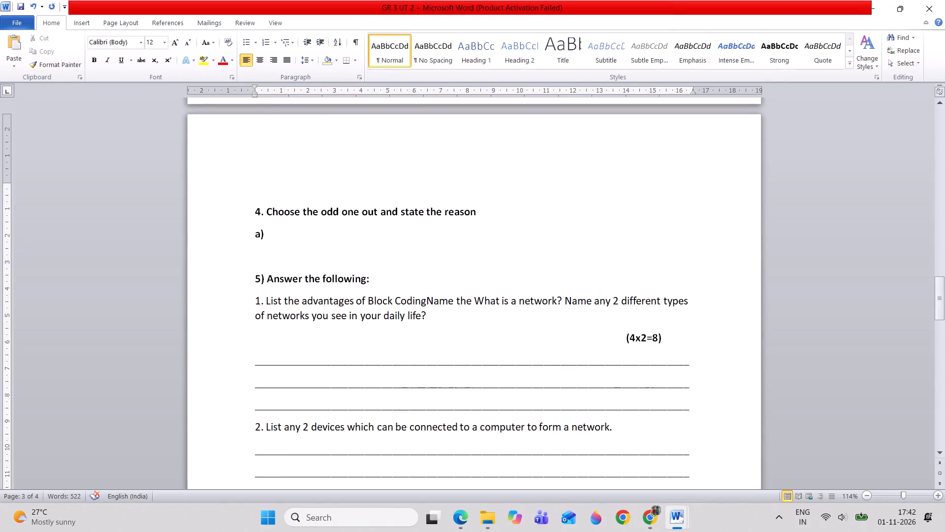
Switch to the question paper generator page in Chrome and download the generated worksheet with answers.
{"action": "left_click", "coordinate": [656, 448]}
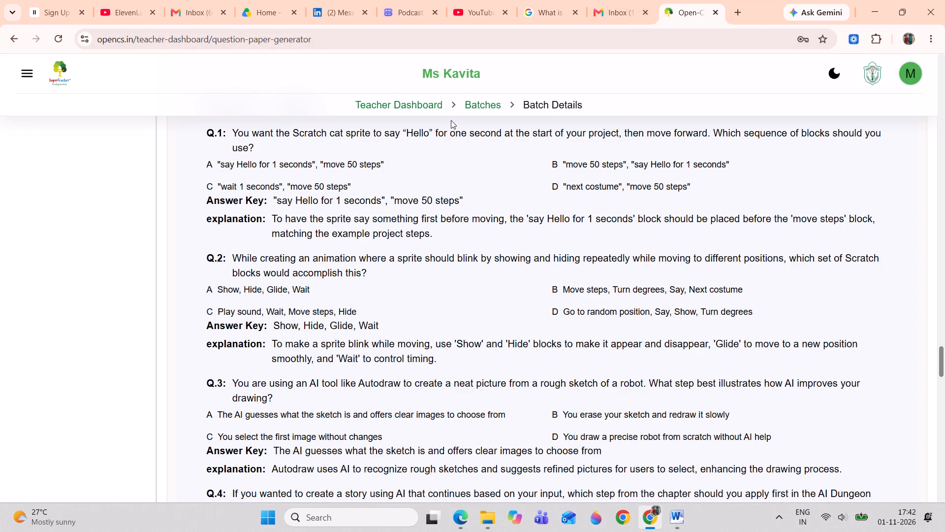
{"action": "double_click", "coordinate": [944, 116]}
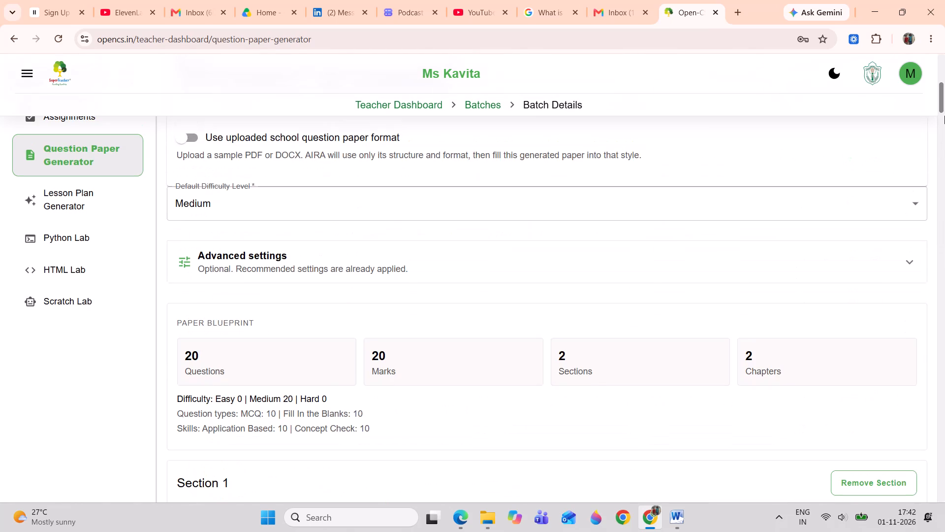
{"action": "left_click_drag", "start_coordinate": [941, 91], "coordinate": [944, 174]}
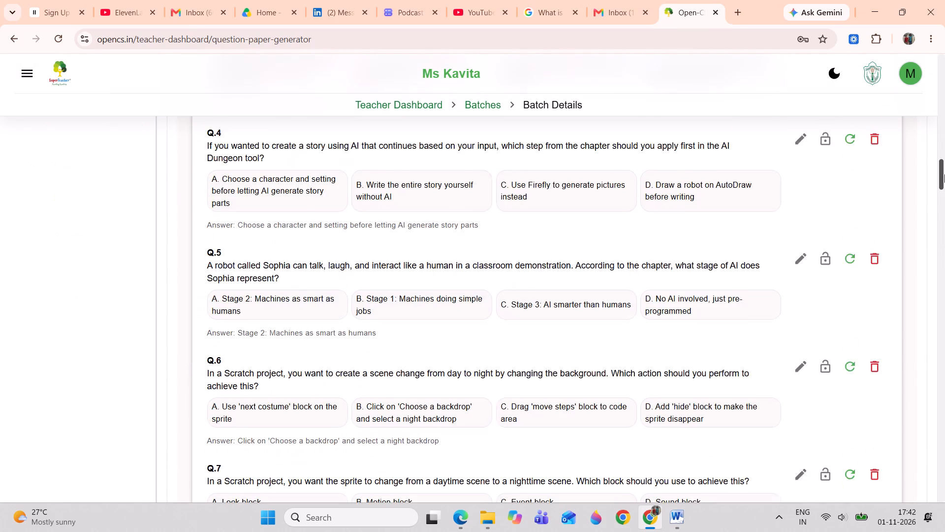
{"action": "left_click_drag", "start_coordinate": [944, 174], "coordinate": [937, 366]}
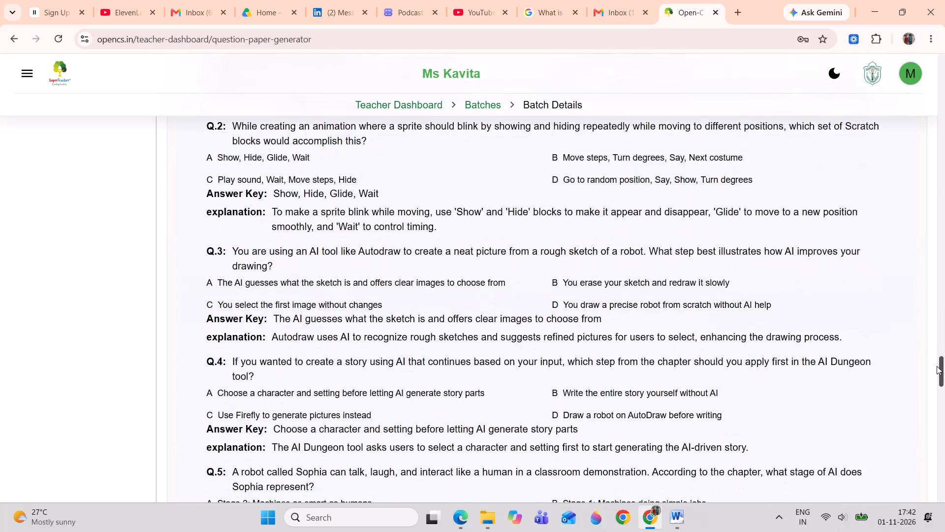
{"action": "left_click_drag", "start_coordinate": [937, 366], "coordinate": [924, 502]}
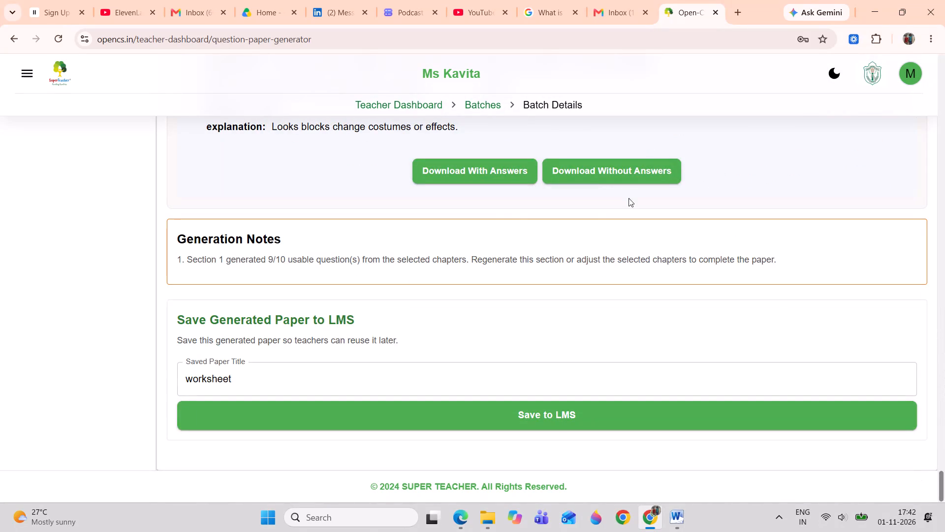
{"action": "left_click", "coordinate": [493, 174]}
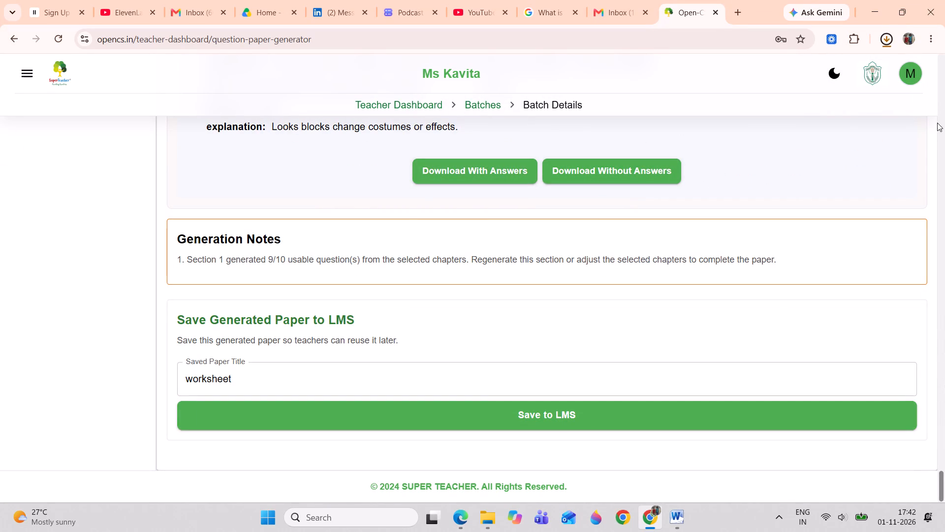
Open the HappyCoder 3.0 Level - 3 course and view the Additional Worksheet Answer Keys in the Chapter 1 resources.
{"action": "left_click", "coordinate": [944, 104]}
{"action": "left_click_drag", "start_coordinate": [944, 104], "coordinate": [454, 140]}
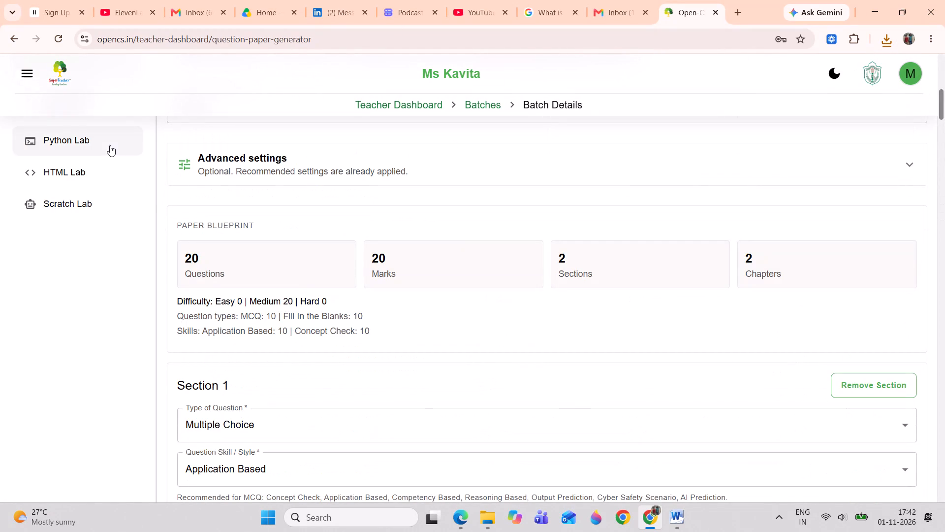
{"action": "left_click", "coordinate": [11, 42]}
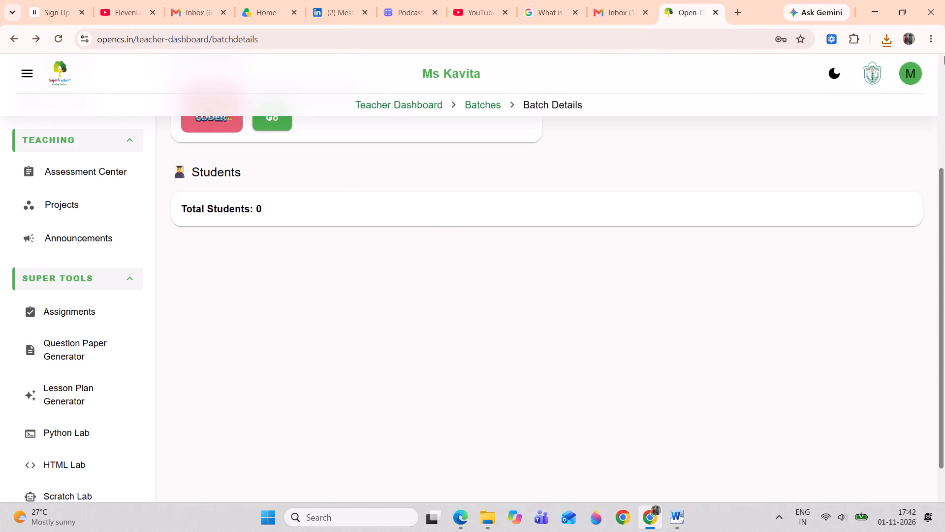
{"action": "left_click", "coordinate": [943, 105]}
{"action": "left_click", "coordinate": [943, 105]}
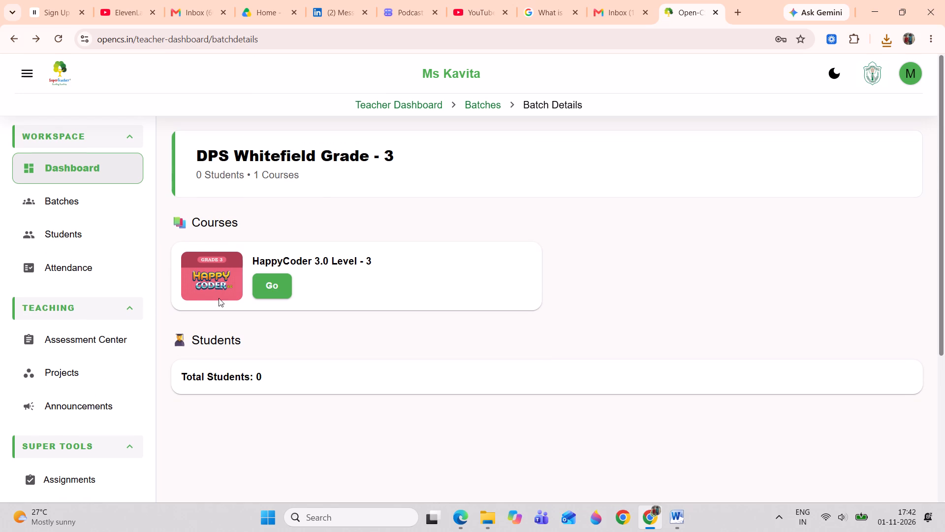
{"action": "left_click", "coordinate": [278, 286]}
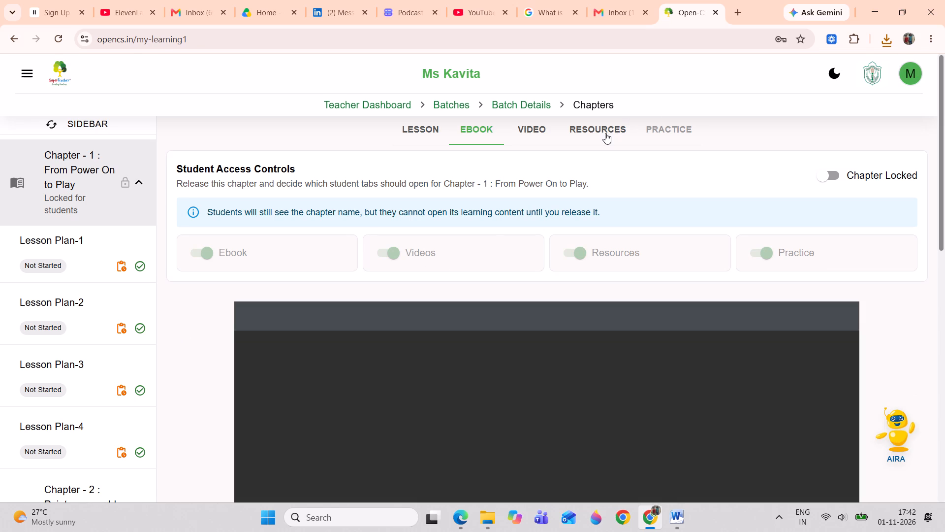
{"action": "left_click", "coordinate": [605, 133]}
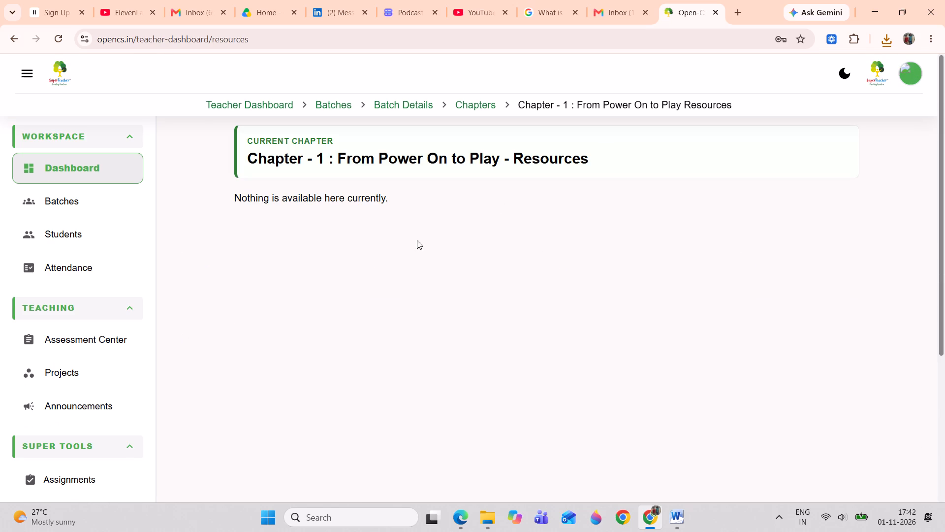
{"action": "left_click", "coordinate": [285, 259]}
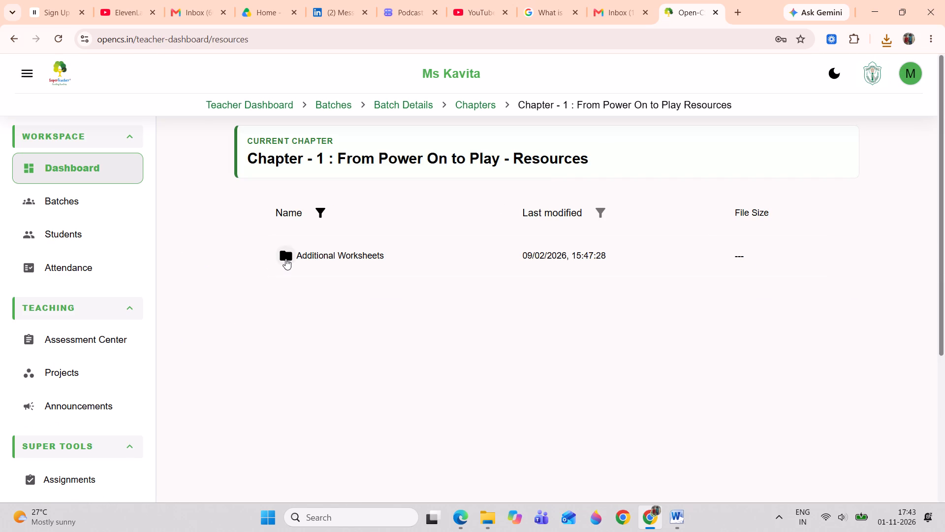
{"action": "left_click", "coordinate": [290, 266]}
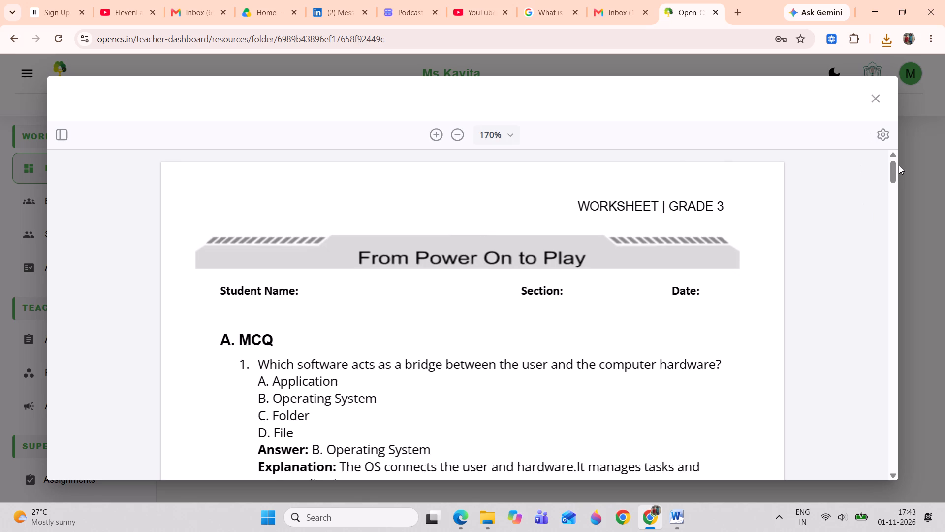
{"action": "left_click", "coordinate": [874, 100]}
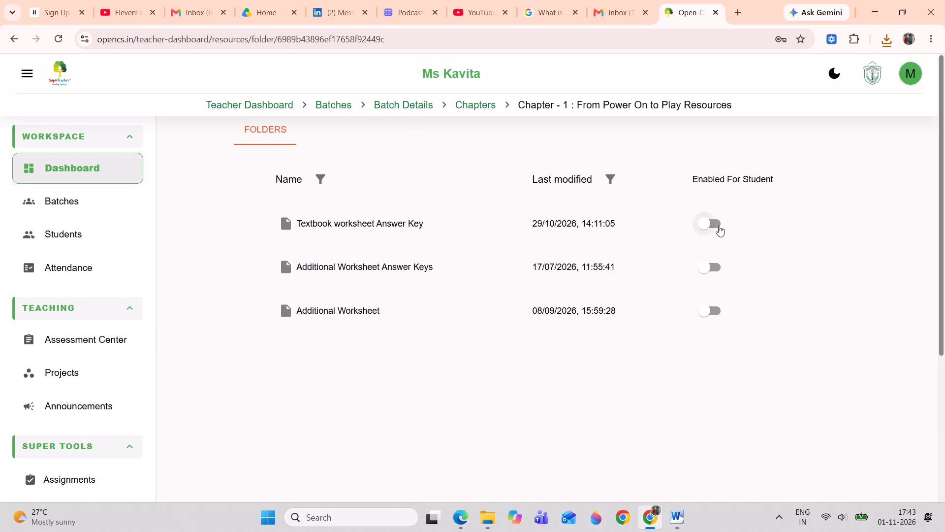
Open the Additional Worksheet Answer Keys from the Chapter 5 "ABC of Scratch" resources.
{"action": "left_click_drag", "start_coordinate": [940, 78], "coordinate": [936, 225]}
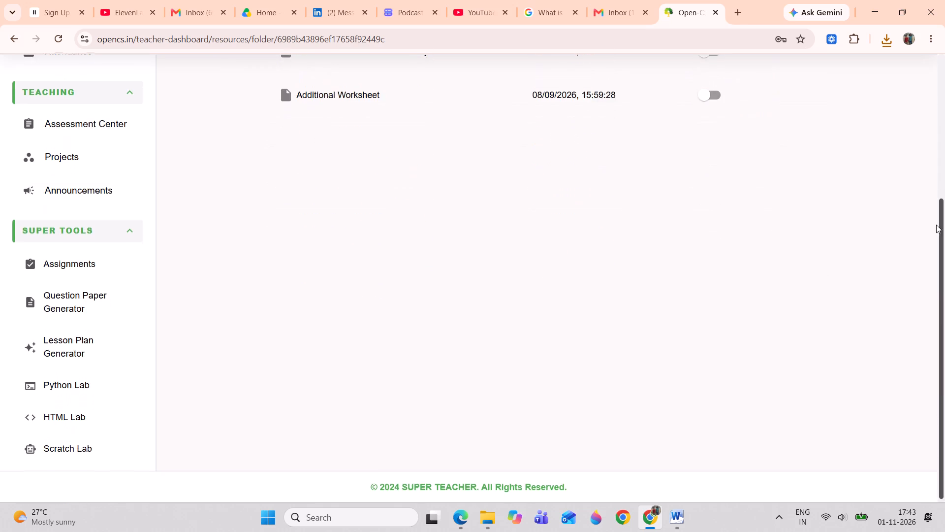
{"action": "left_click_drag", "start_coordinate": [936, 225], "coordinate": [898, 21]}
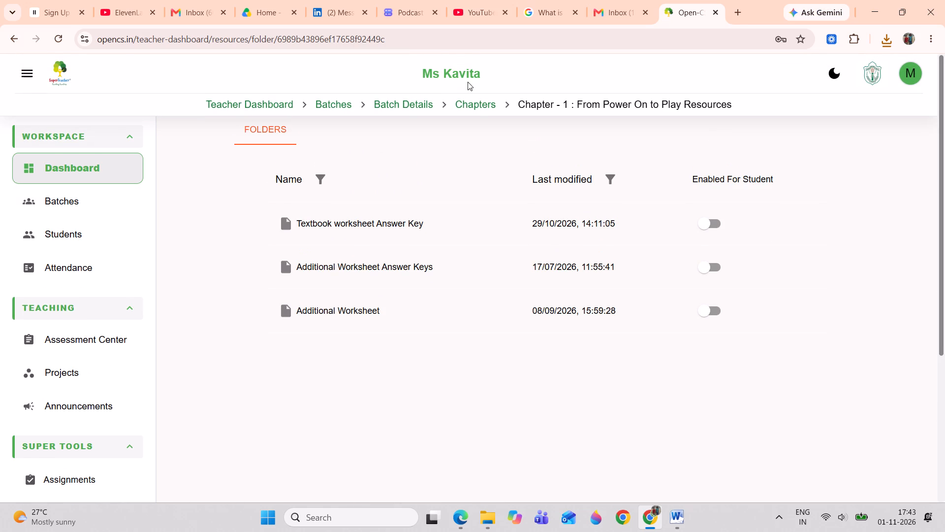
{"action": "left_click", "coordinate": [473, 104]}
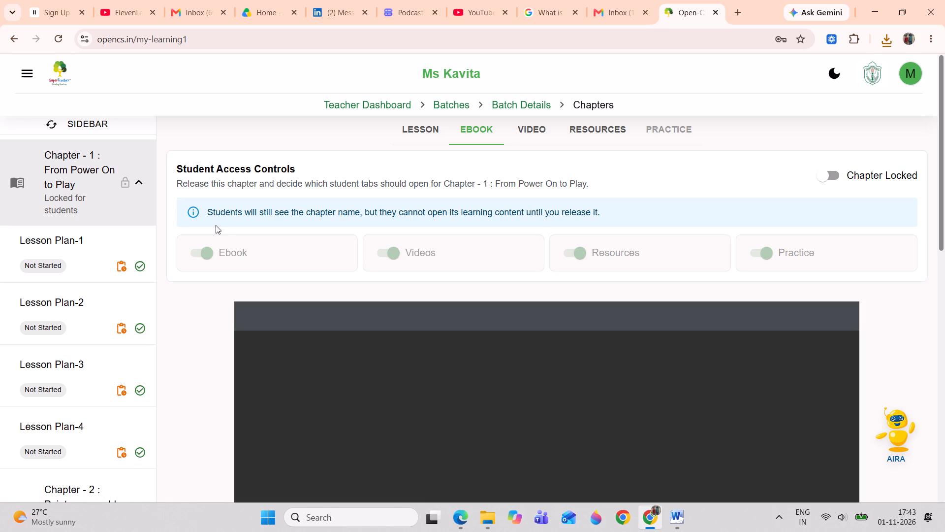
{"action": "left_click", "coordinate": [137, 177]}
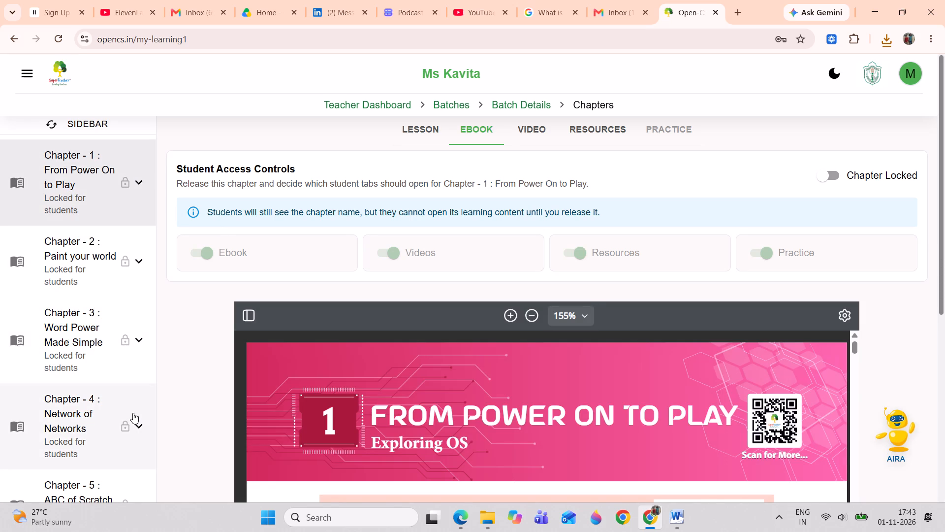
{"action": "left_click", "coordinate": [90, 488]}
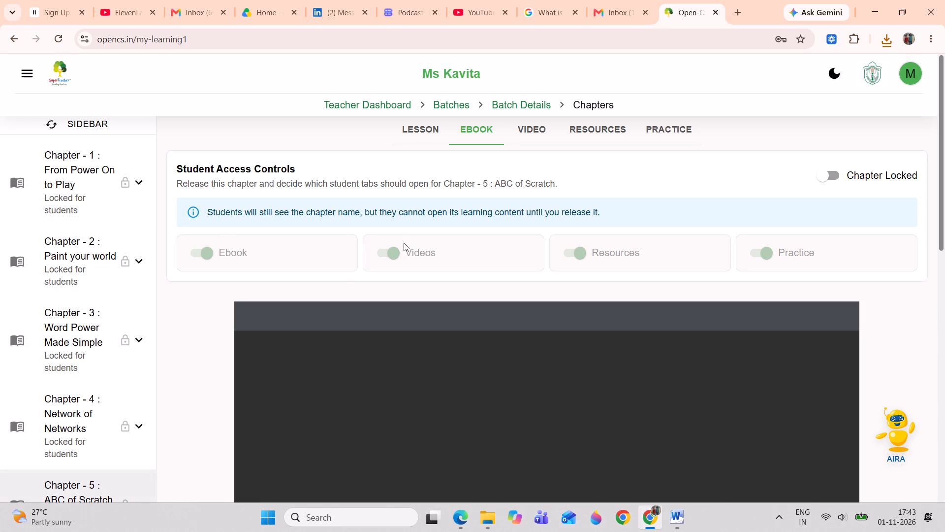
{"action": "left_click", "coordinate": [612, 132]}
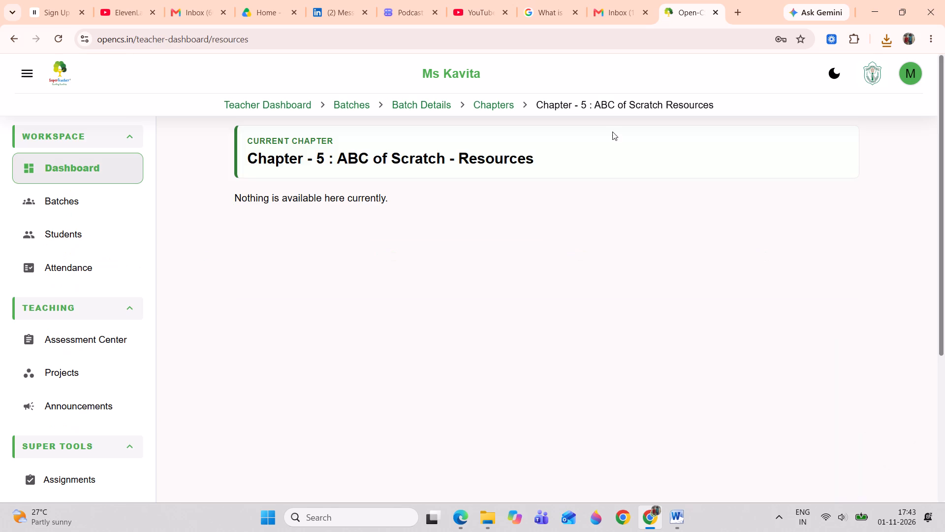
{"action": "left_click", "coordinate": [284, 261]}
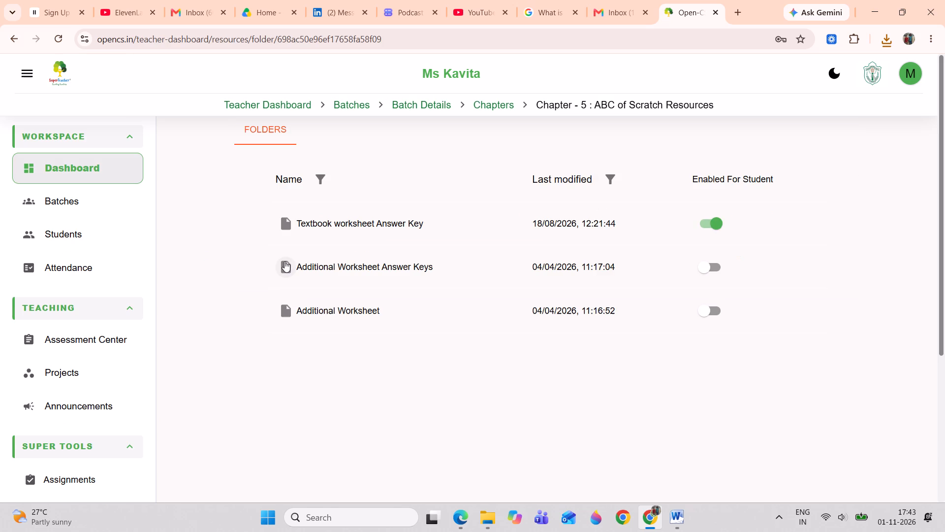
{"action": "left_click", "coordinate": [290, 263]}
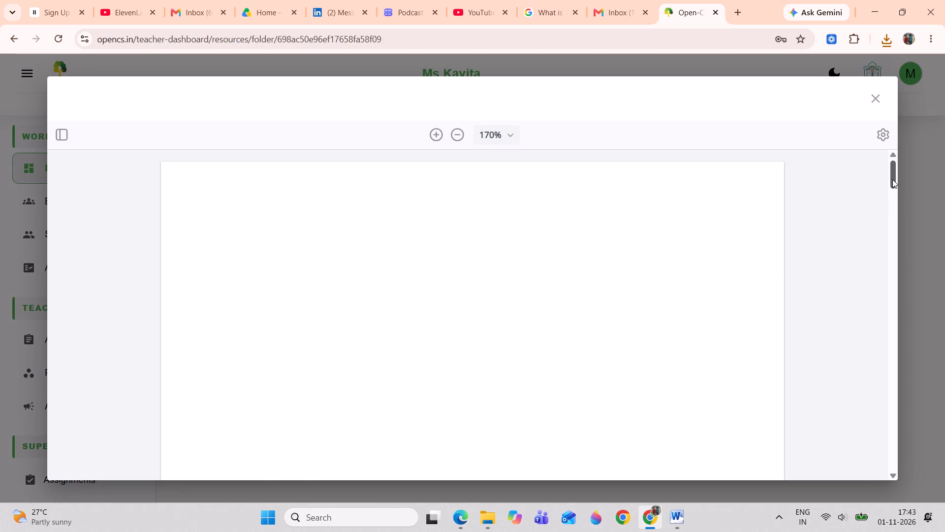
Examine the MCQ and Fill in the Blanks questions in the ABC of Scratch worksheet for usable items.
{"action": "left_click_drag", "start_coordinate": [892, 179], "coordinate": [894, 189]}
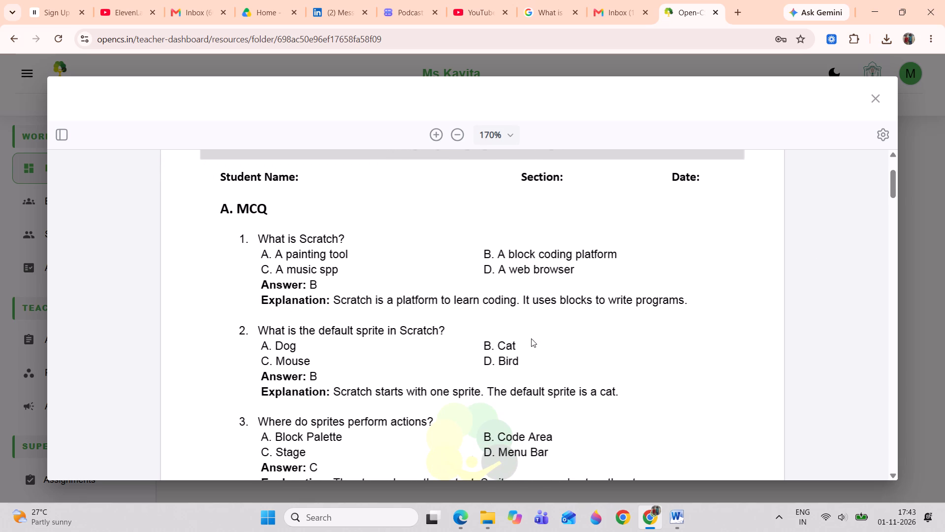
{"action": "left_click_drag", "start_coordinate": [894, 191], "coordinate": [894, 192]}
{"action": "left_click_drag", "start_coordinate": [894, 192], "coordinate": [895, 200]}
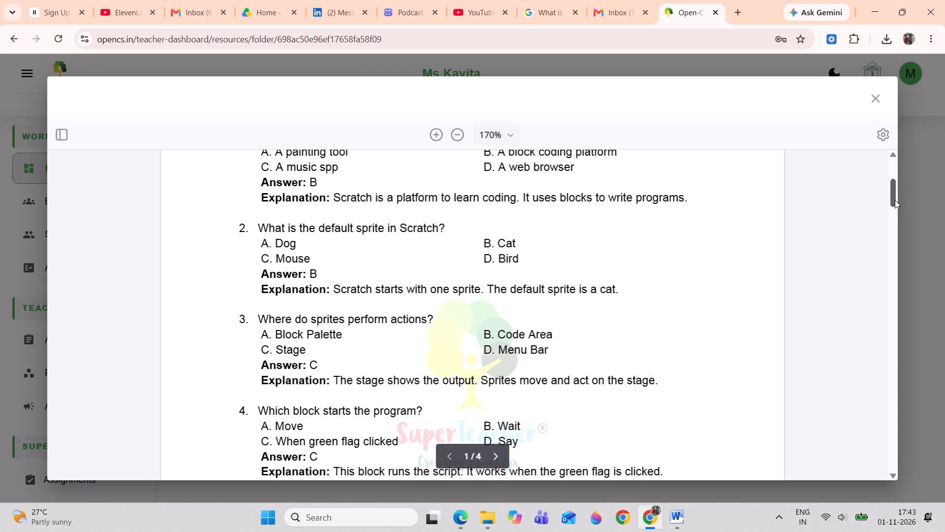
{"action": "left_click_drag", "start_coordinate": [895, 200], "coordinate": [894, 209]}
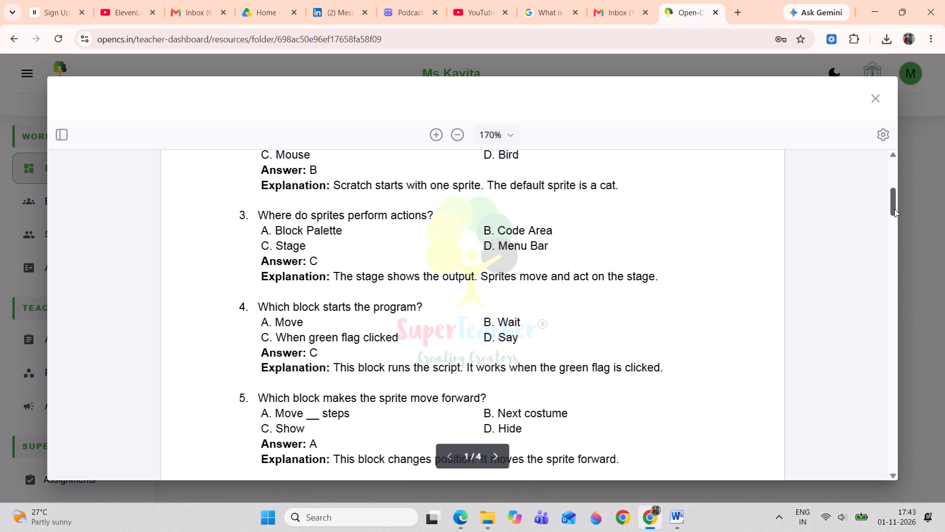
{"action": "left_click_drag", "start_coordinate": [894, 209], "coordinate": [894, 217]}
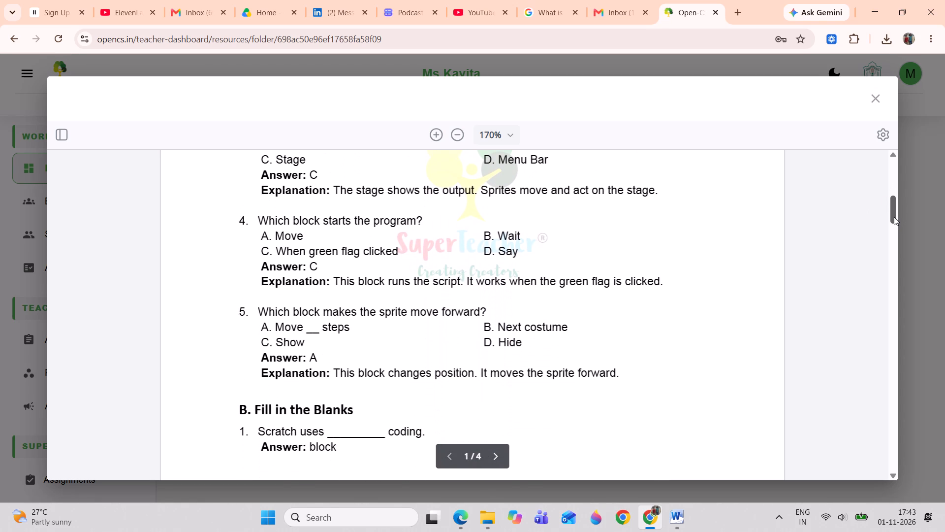
{"action": "left_click_drag", "start_coordinate": [894, 217], "coordinate": [889, 185]}
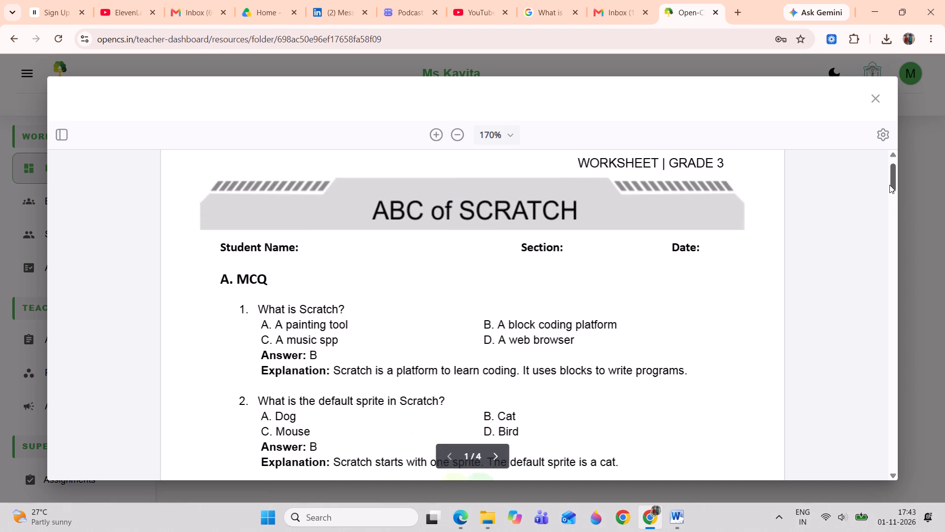
{"action": "left_click_drag", "start_coordinate": [889, 185], "coordinate": [888, 194]}
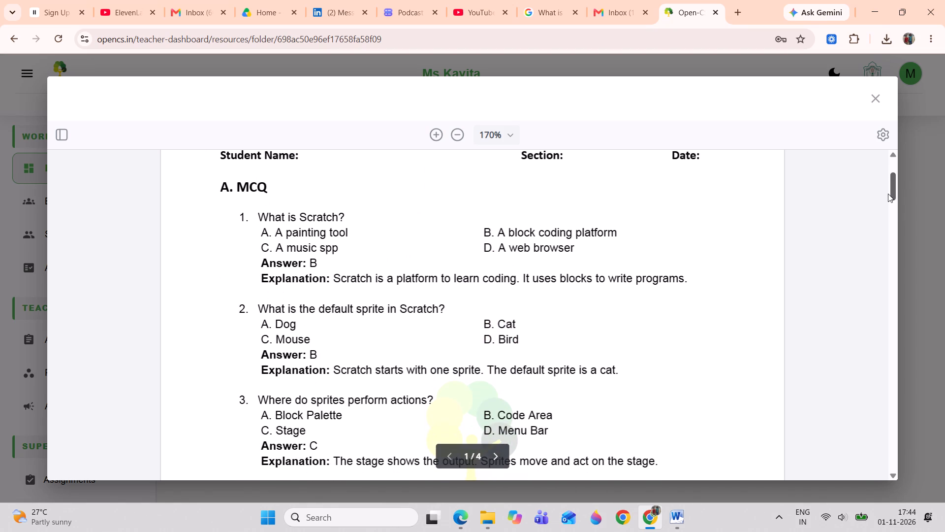
{"action": "left_click_drag", "start_coordinate": [888, 194], "coordinate": [887, 194]}
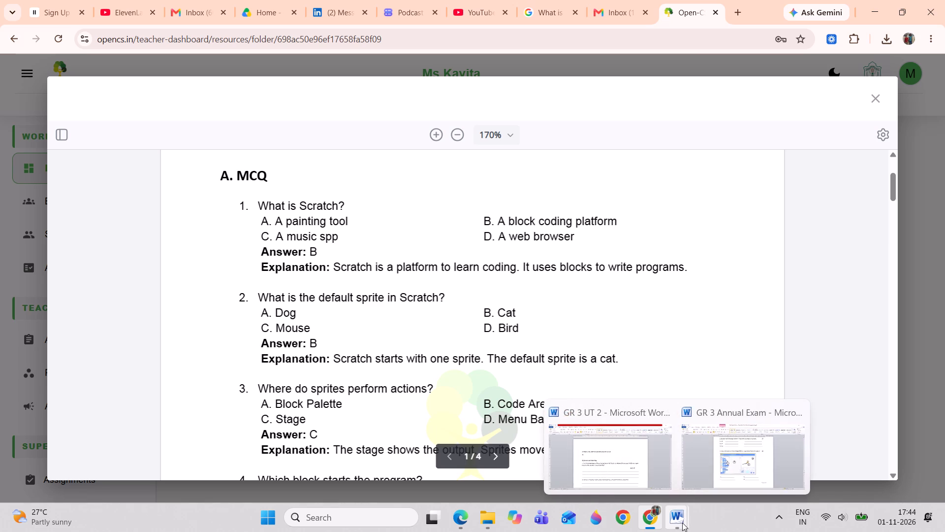
In the GR 3 UT 2 document, reword the start of Fill in the Blanks item a to "The Scratch is a" before the blank.
{"action": "left_click", "coordinate": [598, 467]}
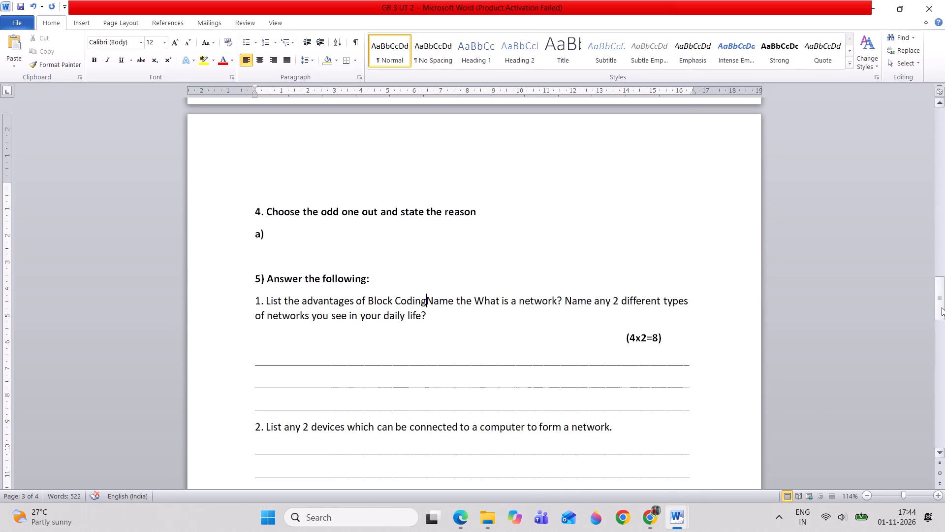
{"action": "left_click_drag", "start_coordinate": [939, 311], "coordinate": [918, 243]}
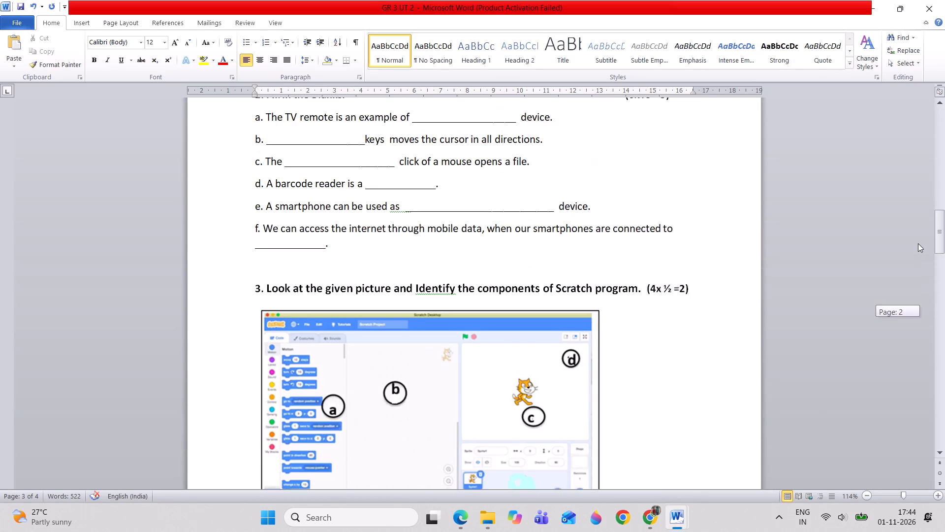
{"action": "left_click_drag", "start_coordinate": [918, 243], "coordinate": [915, 233]}
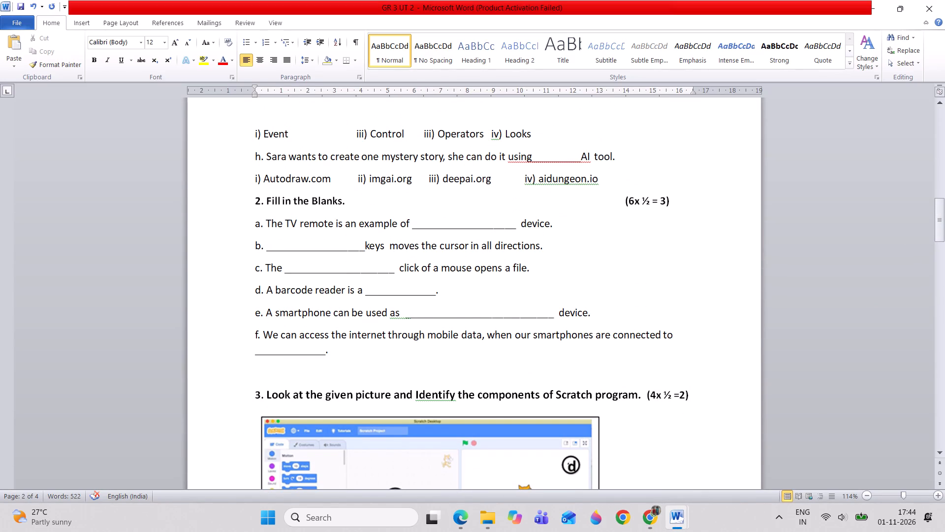
{"action": "left_click", "coordinate": [272, 225]}
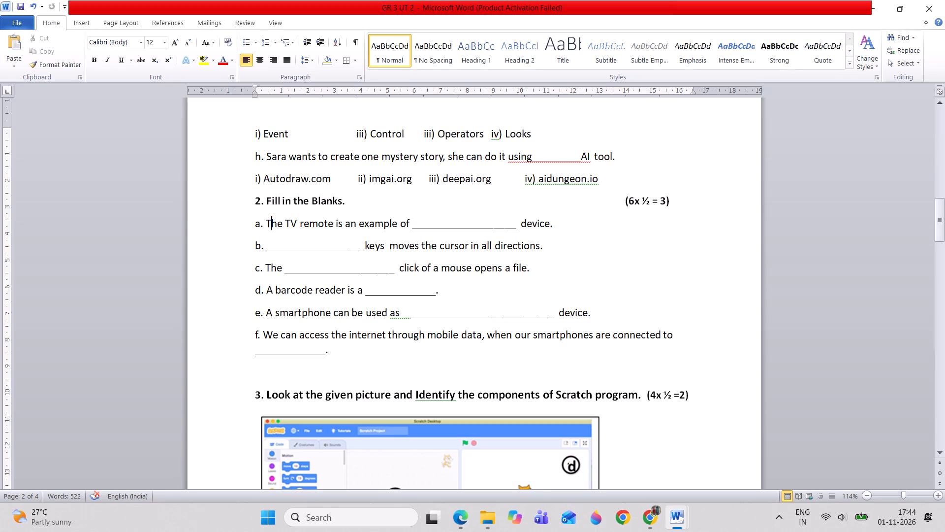
{"action": "left_click", "coordinate": [286, 220]}
{"action": "type", "text": "Scratch is"}
{"action": "key", "text": "space"}
{"action": "key", "text": "alt+Tab"}
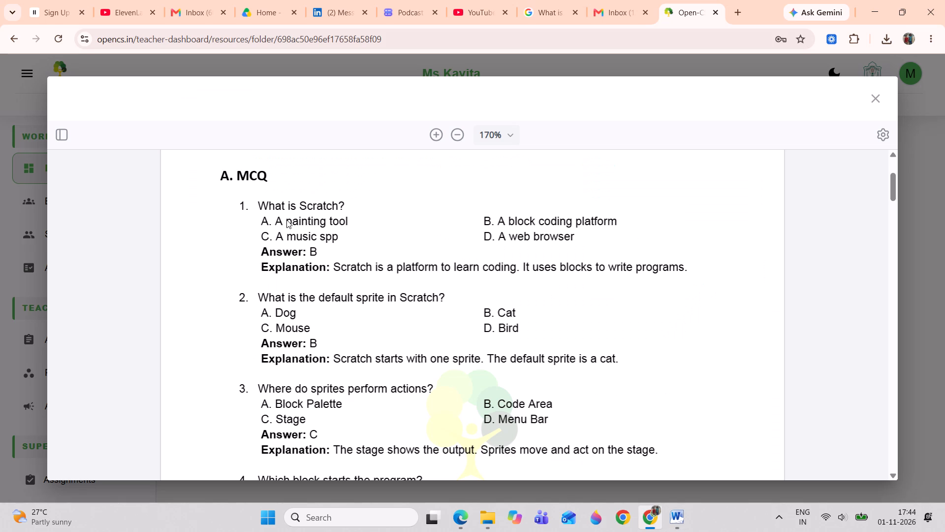
{"action": "key", "text": "alt+Tab"}
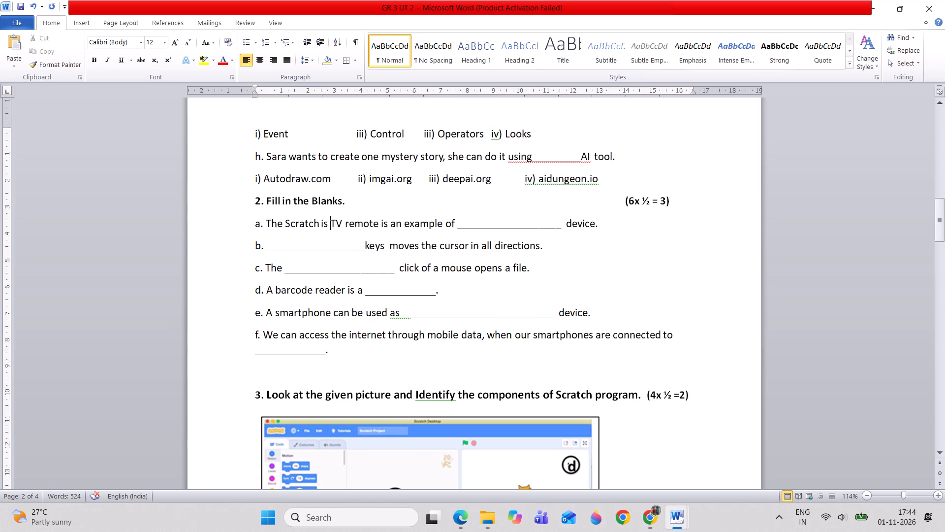
{"action": "type", "text": "a"}
{"action": "key", "text": "space"}
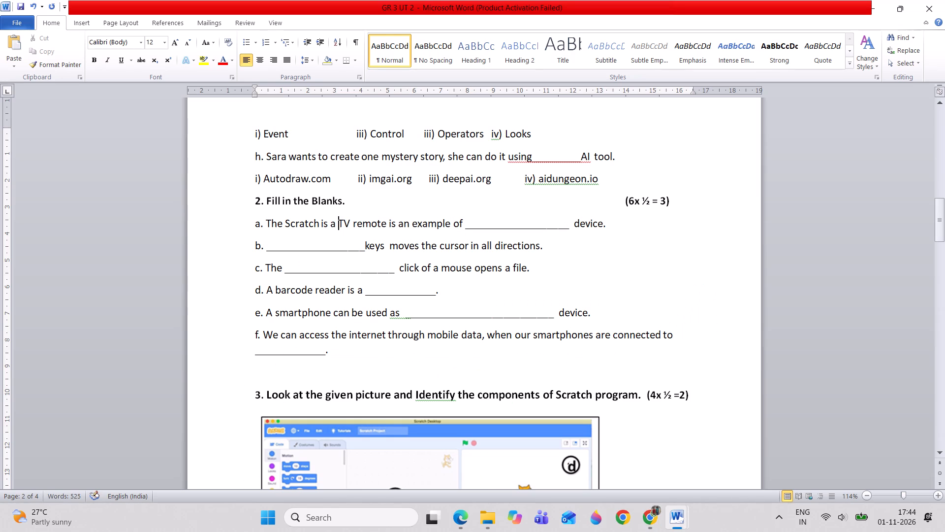
{"action": "key", "text": "Delete"}
{"action": "key", "text": "Delete"}
{"action": "key", "text": "Delete"}
{"action": "key", "text": "Delete"}
{"action": "key", "text": "Delete"}
{"action": "key", "text": "Delete"}
{"action": "key", "text": "Delete"}
{"action": "key", "text": "Delete"}
{"action": "key", "text": "Delete"}
{"action": "key", "text": "Delete"}
{"action": "key", "text": "Delete"}
{"action": "key", "text": "Delete"}
{"action": "key", "text": "Delete"}
{"action": "key", "text": "Delete"}
{"action": "key", "text": "Delete"}
{"action": "key", "text": "Delete"}
{"action": "key", "text": "Delete"}
{"action": "key", "text": "Delete"}
{"action": "key", "text": "Delete"}
{"action": "key", "text": "Delete"}
{"action": "key", "text": "Delete"}
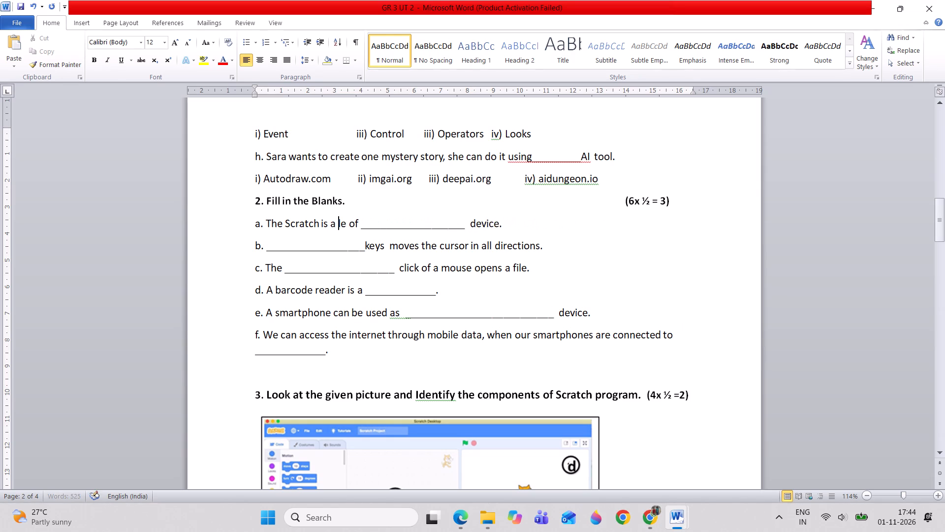
{"action": "key", "text": "Delete"}
{"action": "key", "text": "Delete"}
{"action": "key", "text": "Delete"}
{"action": "key", "text": "Delete"}
{"action": "key", "text": "Delete"}
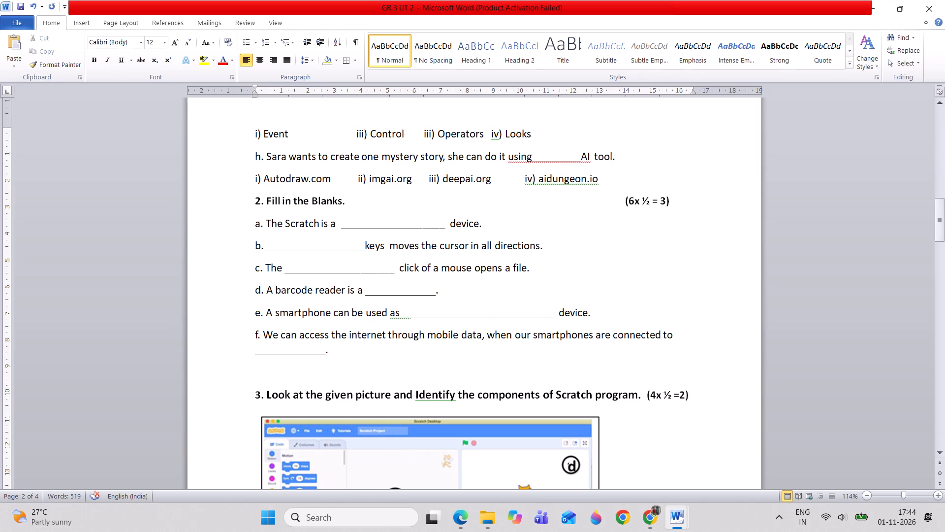
Replace the word after the blank in Fill in the Blanks item a with "program.".
{"action": "left_click", "coordinate": [452, 226]}
{"action": "type", "text": "program."}
{"action": "key", "text": "Delete"}
{"action": "key", "text": "Delete"}
{"action": "key", "text": "Delete"}
{"action": "key", "text": "Delete"}
{"action": "key", "text": "Delete"}
{"action": "key", "text": "Delete"}
{"action": "key", "text": "Delete"}
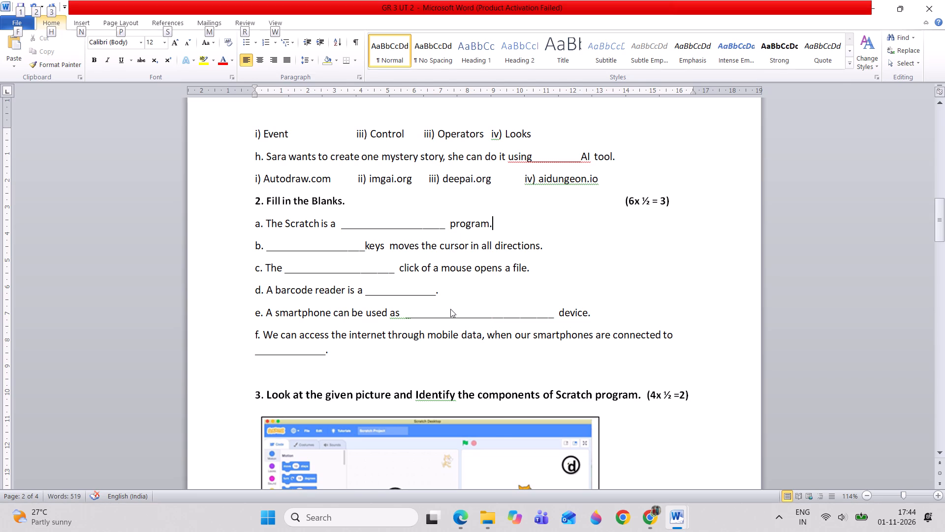
Switch to the ABC of Scratch worksheet in Chrome and examine its Fill in the Blanks and True or False questions.
{"action": "key", "text": "alt+Tab"}
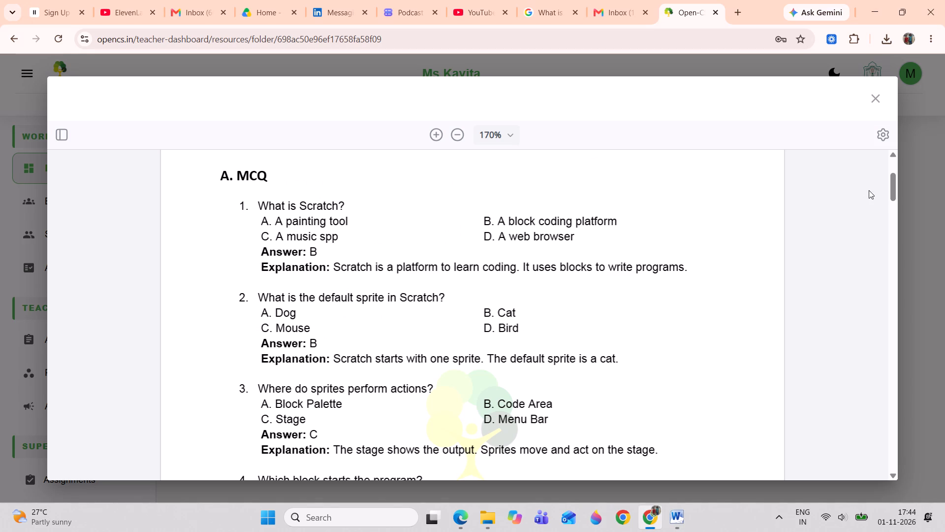
{"action": "left_click_drag", "start_coordinate": [892, 188], "coordinate": [896, 198]}
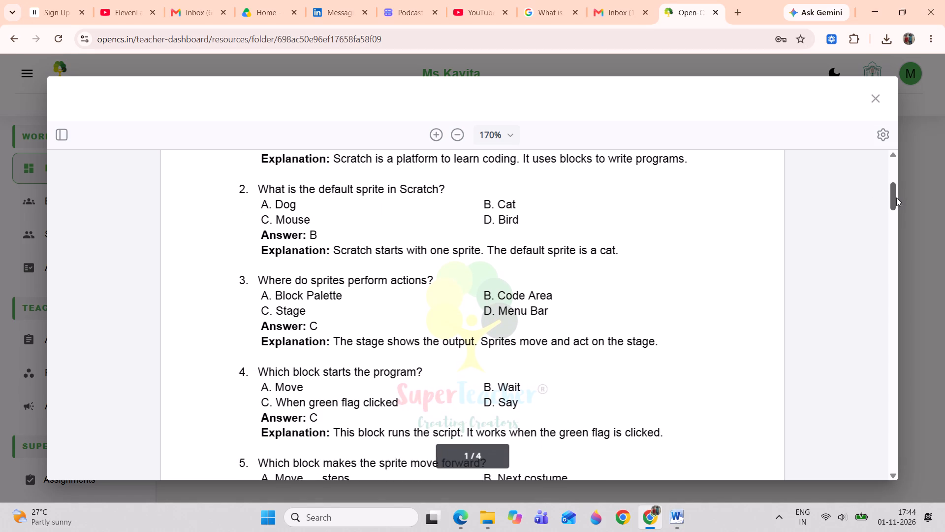
{"action": "left_click_drag", "start_coordinate": [896, 198], "coordinate": [897, 228]}
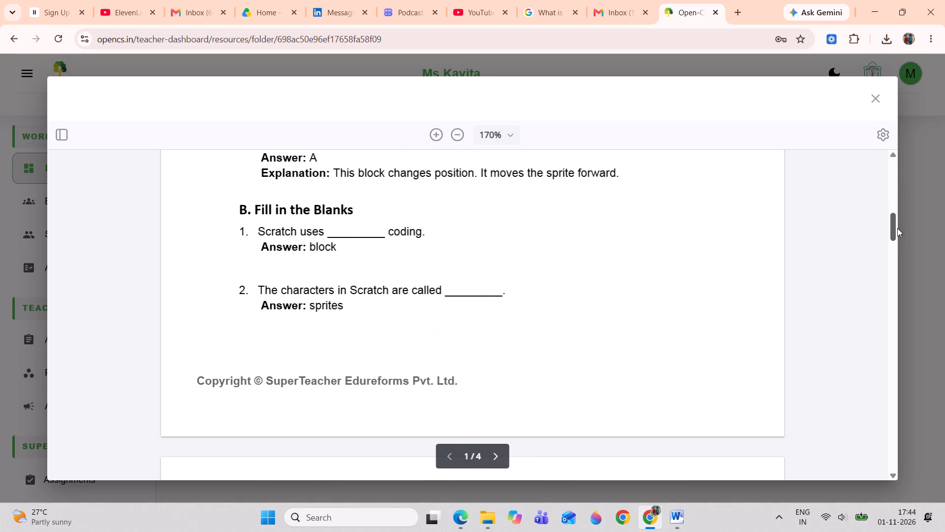
{"action": "left_click_drag", "start_coordinate": [897, 228], "coordinate": [895, 246]}
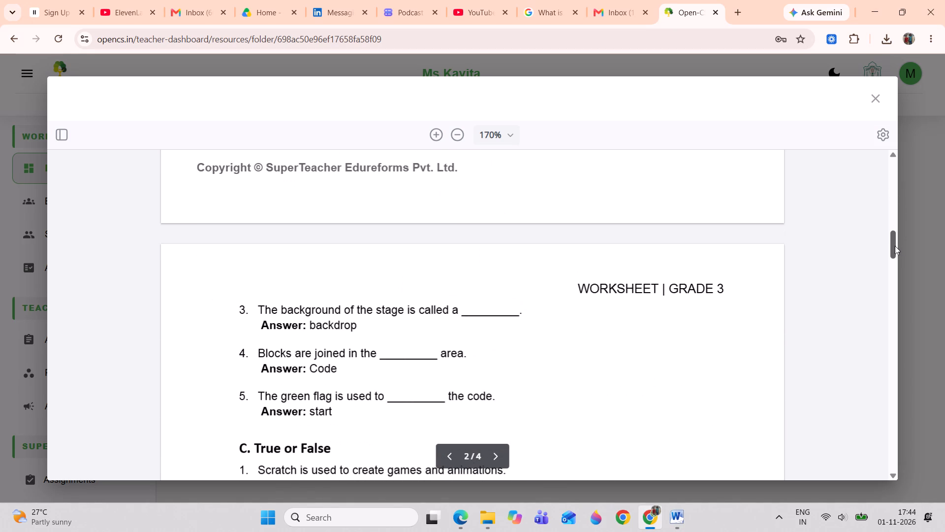
{"action": "left_click_drag", "start_coordinate": [895, 246], "coordinate": [893, 251]}
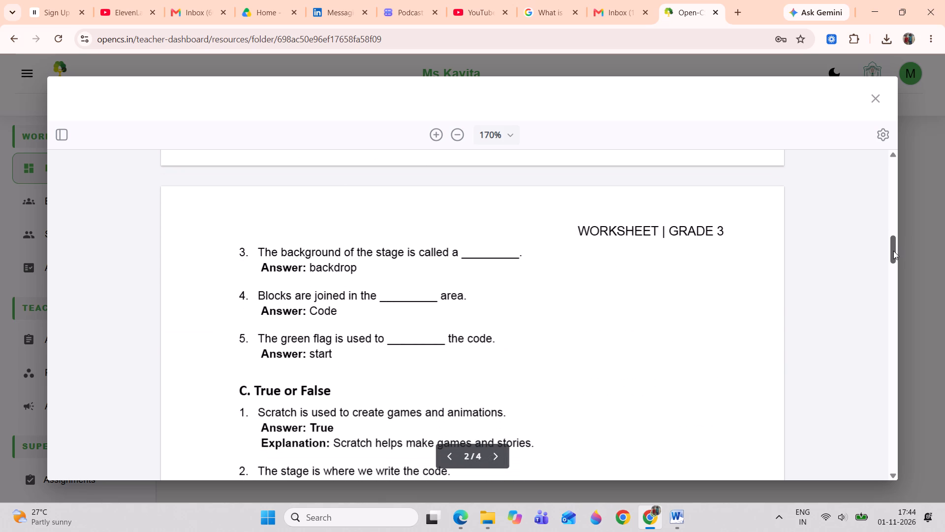
{"action": "left_click_drag", "start_coordinate": [893, 251], "coordinate": [893, 253]}
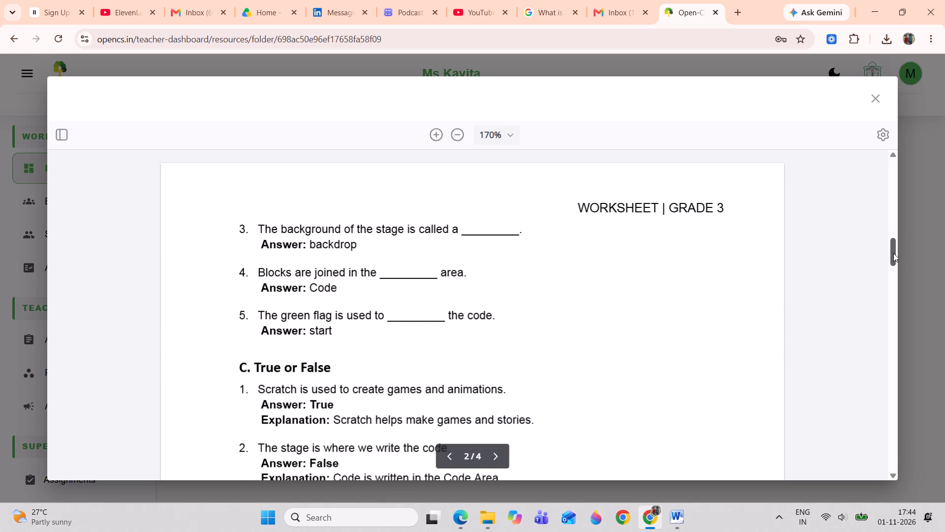
{"action": "left_click_drag", "start_coordinate": [893, 253], "coordinate": [889, 261]}
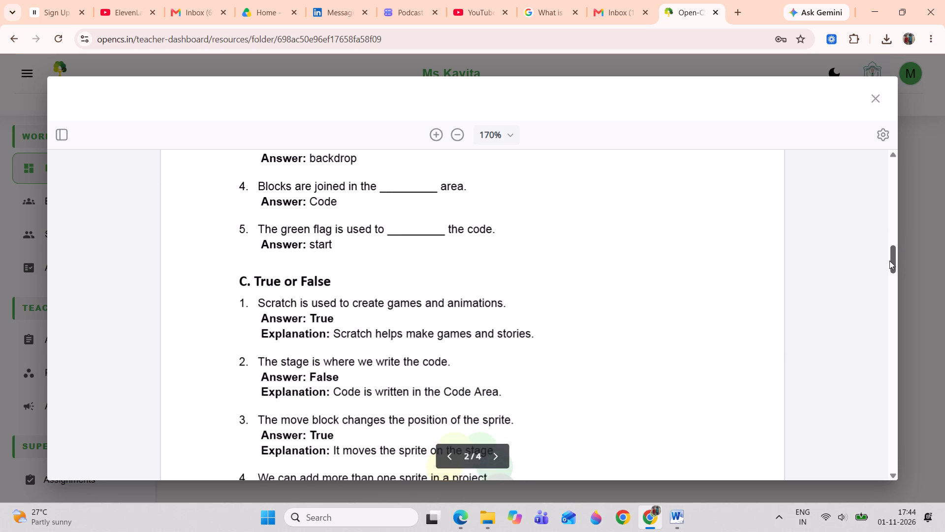
{"action": "left_click_drag", "start_coordinate": [889, 261], "coordinate": [888, 275]}
Back in the Word paper, enter "List the uses of Scratch Program." at the start of question 1 under Answer the following.
{"action": "key", "text": "alt+Tab"}
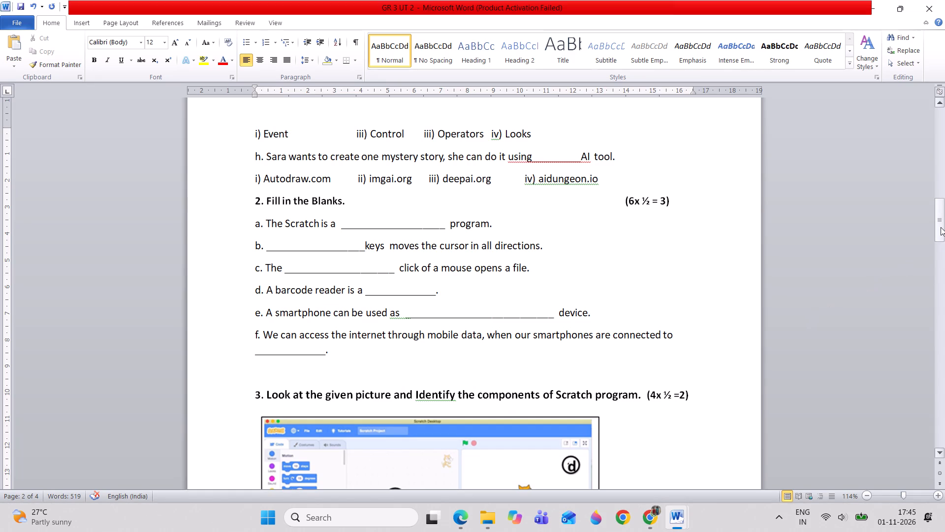
{"action": "left_click_drag", "start_coordinate": [941, 227], "coordinate": [939, 304]}
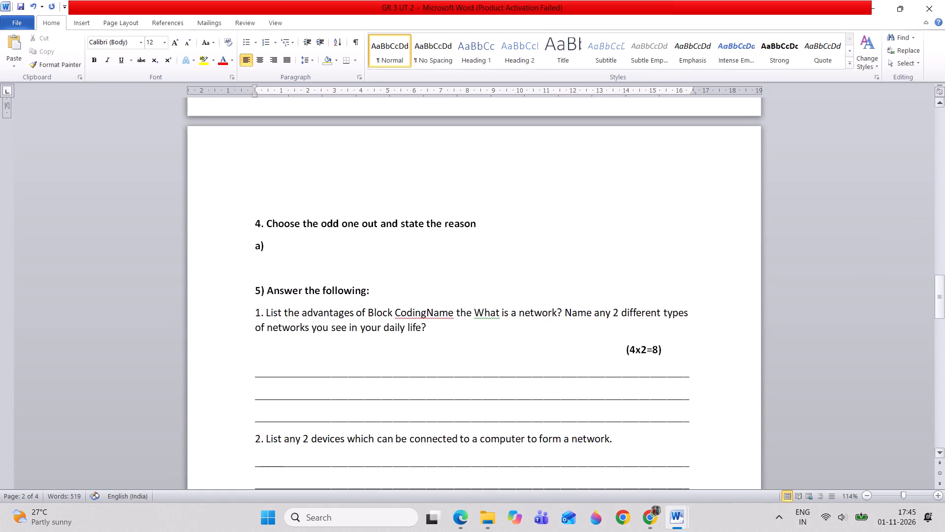
{"action": "left_click", "coordinate": [305, 312]}
{"action": "key", "text": "BackSpace"}
{"action": "left_click", "coordinate": [305, 312]}
{"action": "type", "text": "use"}
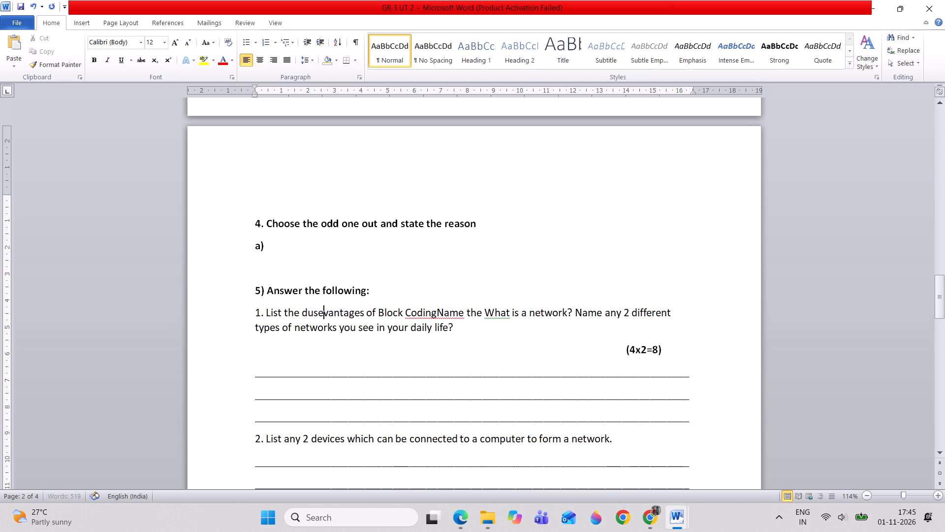
{"action": "key", "text": "BackSpace"}
{"action": "key", "text": "BackSpace"}
{"action": "key", "text": "BackSpace"}
{"action": "key", "text": "BackSpace"}
{"action": "type", "text": "uses of"}
{"action": "key", "text": "space"}
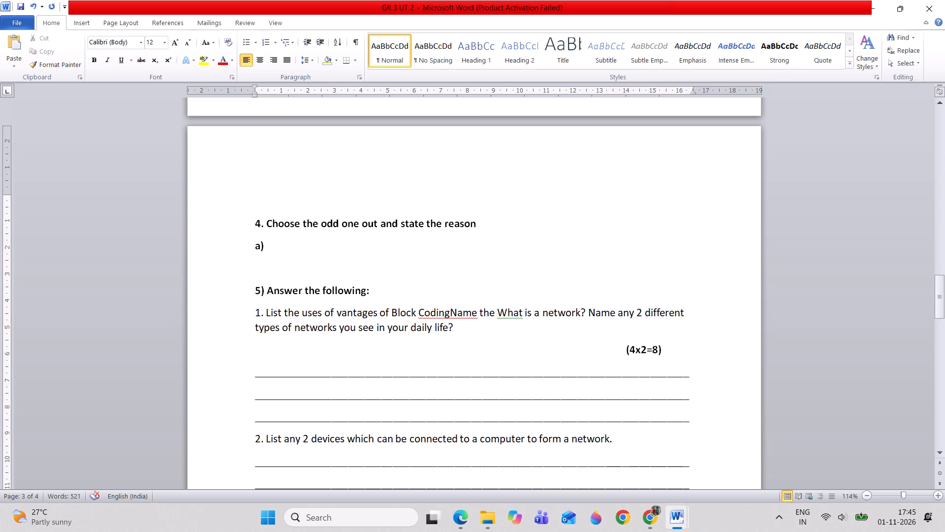
{"action": "type", "text": "Scratch p"}
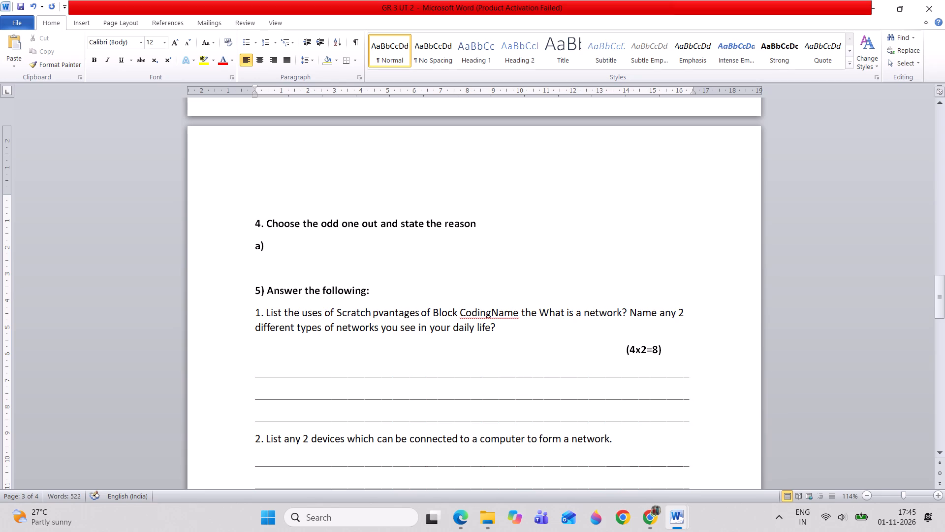
{"action": "key", "text": "BackSpace"}
{"action": "type", "text": "Program"}
{"action": "key", "text": "period"}
Delete the leftover Block Coding and network wording after "Scratch Program." in question 1 under Answer the following.
{"action": "key", "text": "Delete"}
{"action": "key", "text": "Delete"}
{"action": "key", "text": "Delete"}
{"action": "key", "text": "Delete"}
{"action": "key", "text": "Delete"}
{"action": "key", "text": "Delete"}
{"action": "key", "text": "Delete"}
{"action": "key", "text": "Delete"}
{"action": "key", "text": "Delete"}
{"action": "key", "text": "Delete"}
{"action": "key", "text": "Delete"}
{"action": "key", "text": "Delete"}
{"action": "key", "text": "Delete"}
{"action": "key", "text": "Delete"}
{"action": "key", "text": "Delete"}
{"action": "key", "text": "Delete"}
{"action": "key", "text": "Delete"}
{"action": "key", "text": "Delete"}
{"action": "key", "text": "Delete"}
{"action": "key", "text": "Delete"}
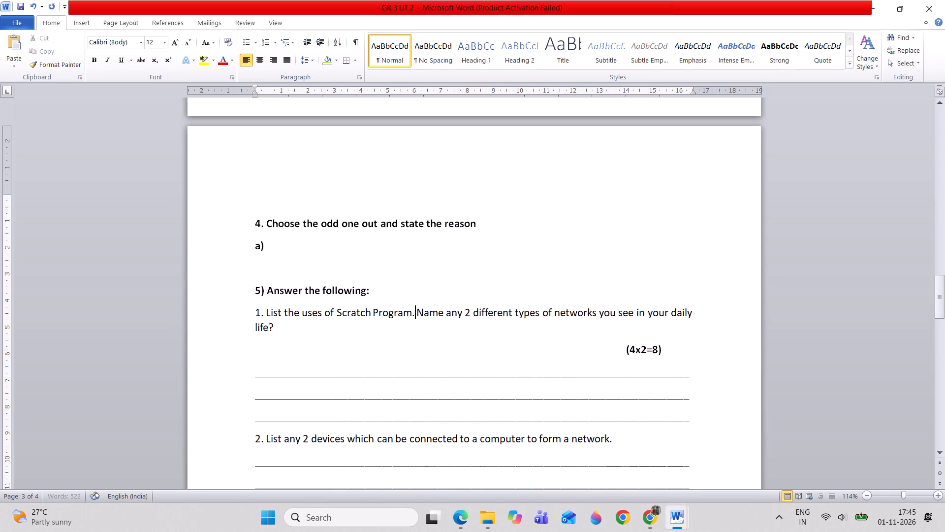
{"action": "key", "text": "Delete"}
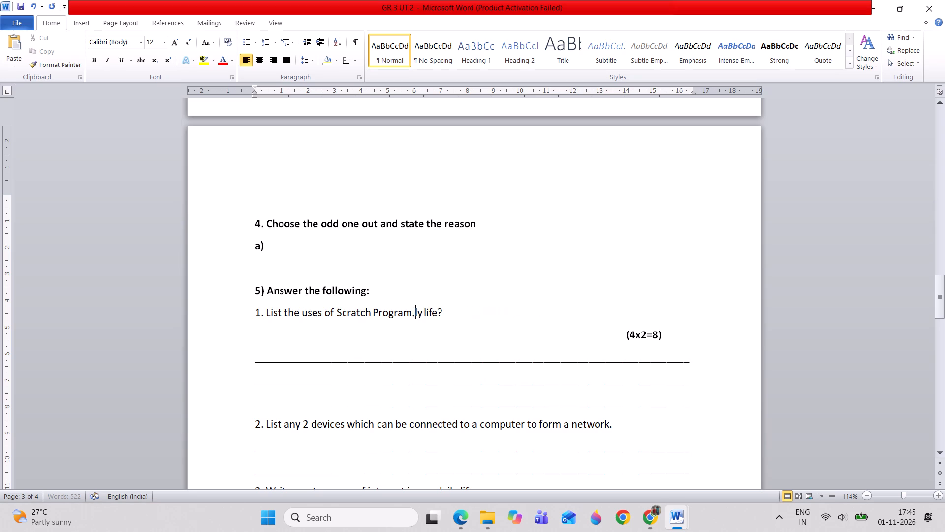
{"action": "key", "text": "Delete"}
{"action": "key", "text": "Delete"}
{"action": "key", "text": "Delete"}
{"action": "key", "text": "Delete"}
{"action": "key", "text": "Delete"}
{"action": "key", "text": "Delete"}
{"action": "key", "text": "Delete"}
{"action": "key", "text": "Delete"}
Change "the uses" to "any 2 uses" in the Scratch Program question under Answer the following.
{"action": "left_click", "coordinate": [284, 312]}
{"action": "type", "text": "any"}
{"action": "key", "text": "space"}
{"action": "key", "text": "Delete"}
{"action": "key", "text": "Delete"}
{"action": "key", "text": "Delete"}
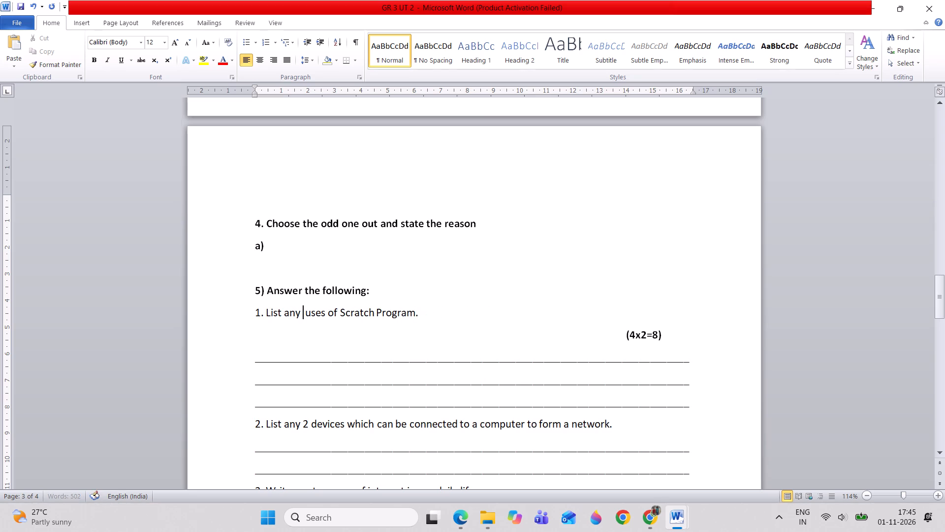
{"action": "key", "text": "2"}
Return to the ABC of Scratch worksheet in Chrome and examine the Match the Following, Very Short Answer and Short Answer questions.
{"action": "key", "text": "alt+Tab"}
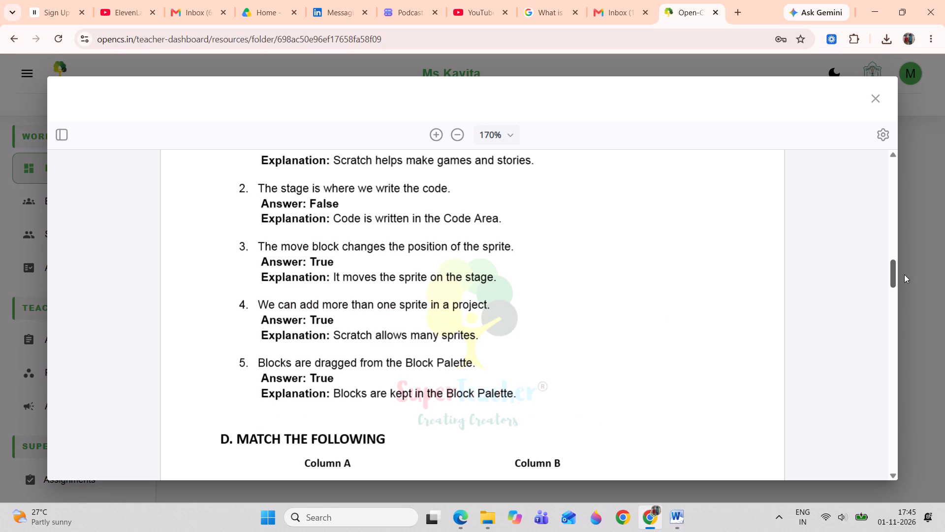
{"action": "left_click_drag", "start_coordinate": [893, 275], "coordinate": [899, 295]}
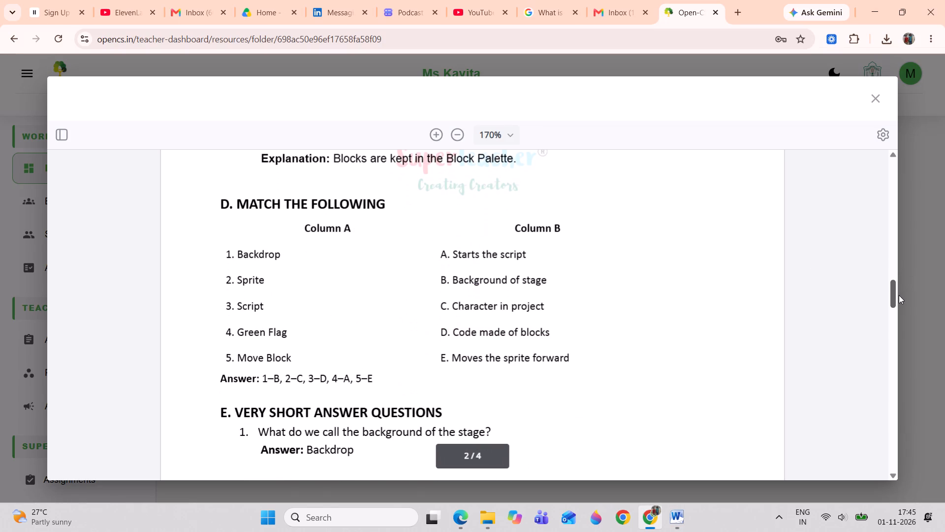
{"action": "left_click_drag", "start_coordinate": [899, 295], "coordinate": [889, 326]}
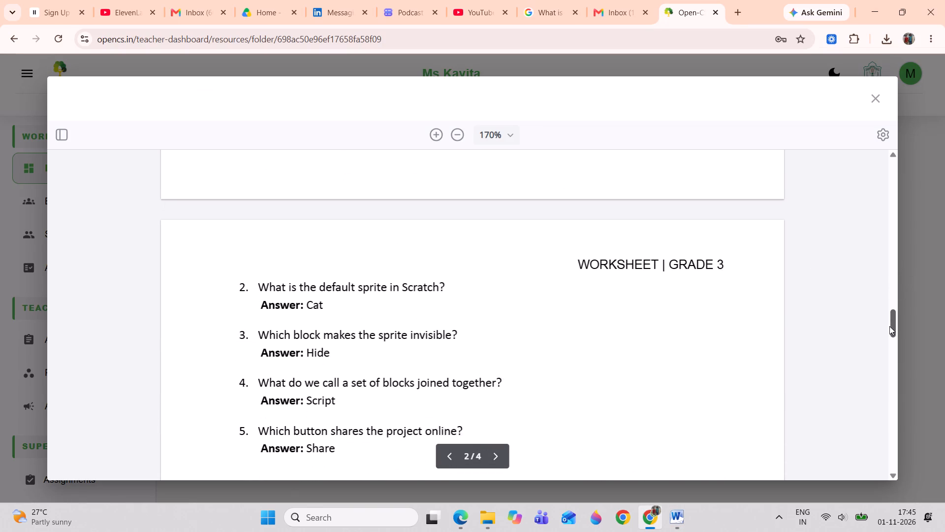
{"action": "left_click_drag", "start_coordinate": [889, 326], "coordinate": [889, 339]}
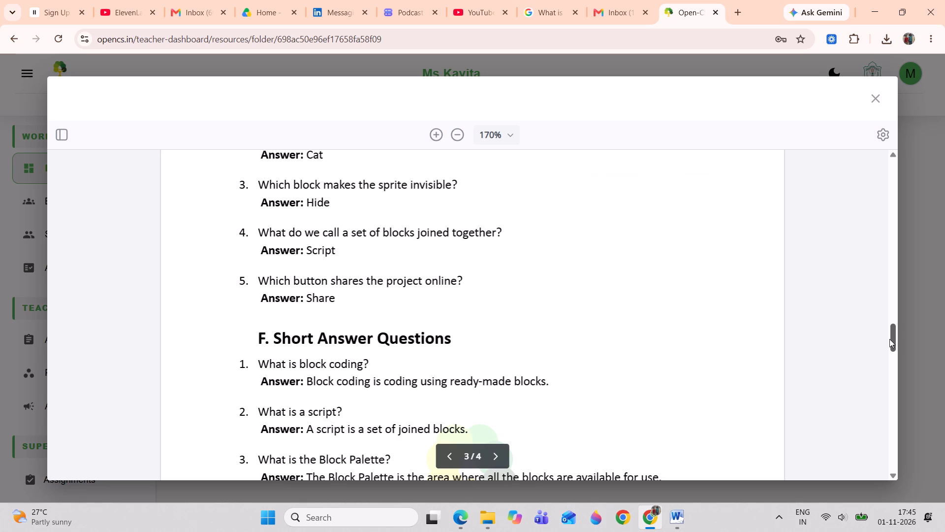
{"action": "left_click_drag", "start_coordinate": [889, 339], "coordinate": [889, 342]}
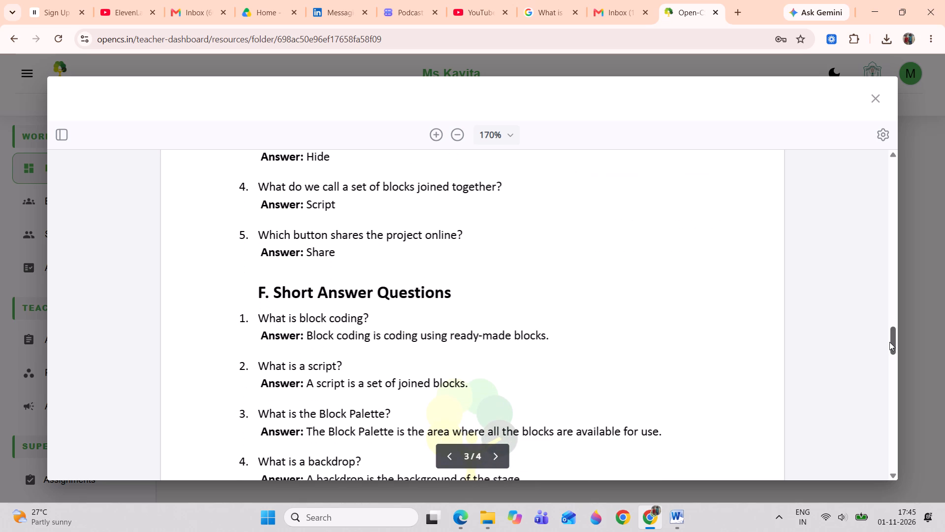
{"action": "left_click_drag", "start_coordinate": [889, 342], "coordinate": [889, 347]}
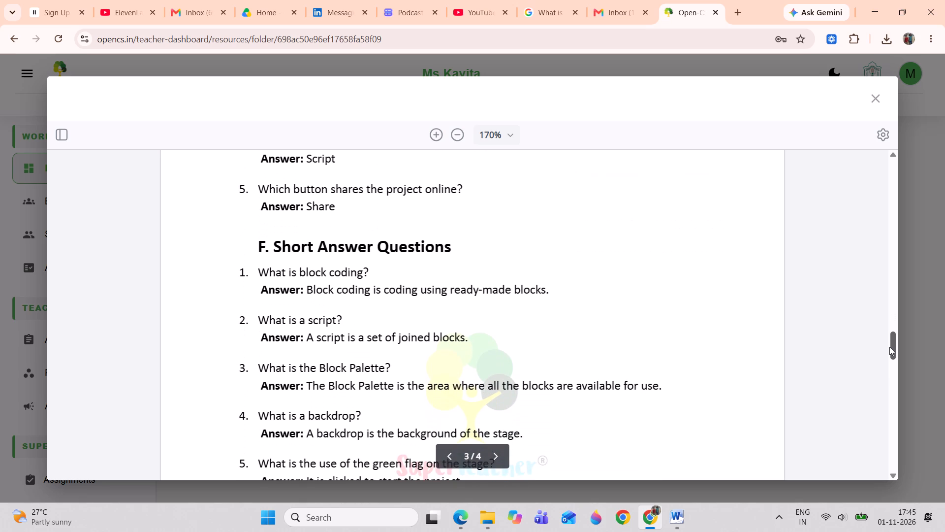
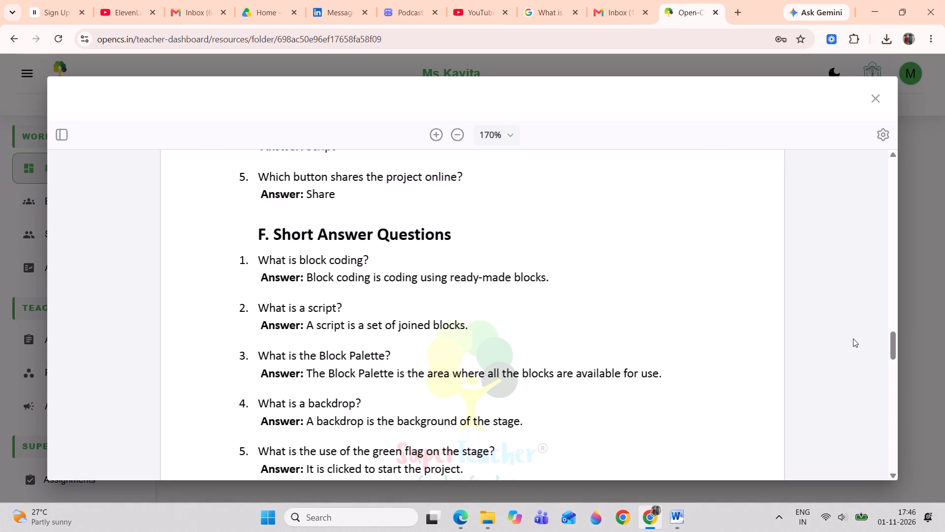
Back in the Word paper, enter "What is the use of green flag on the stage ?" at the start of question 2 under Answer the following.
{"action": "key", "text": "alt+Tab"}
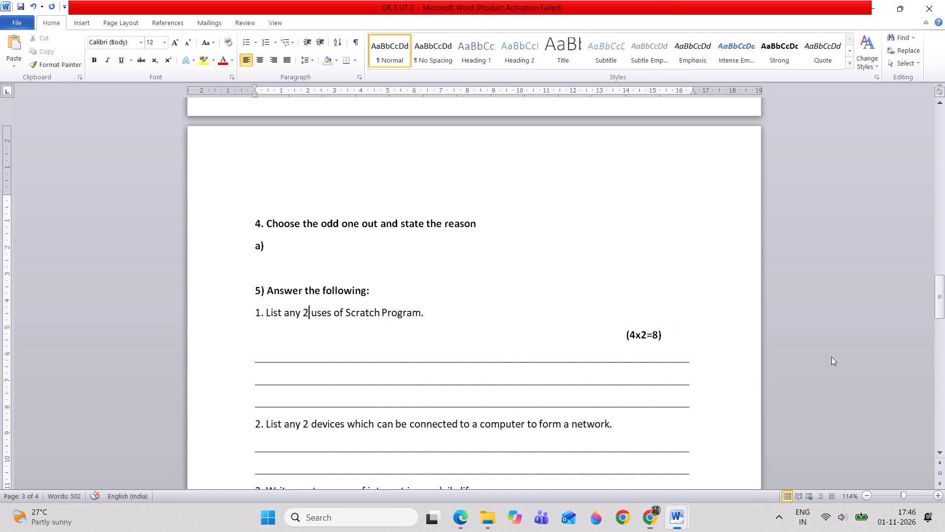
{"action": "left_click", "coordinate": [266, 428]}
{"action": "type", "text": "What is the used"}
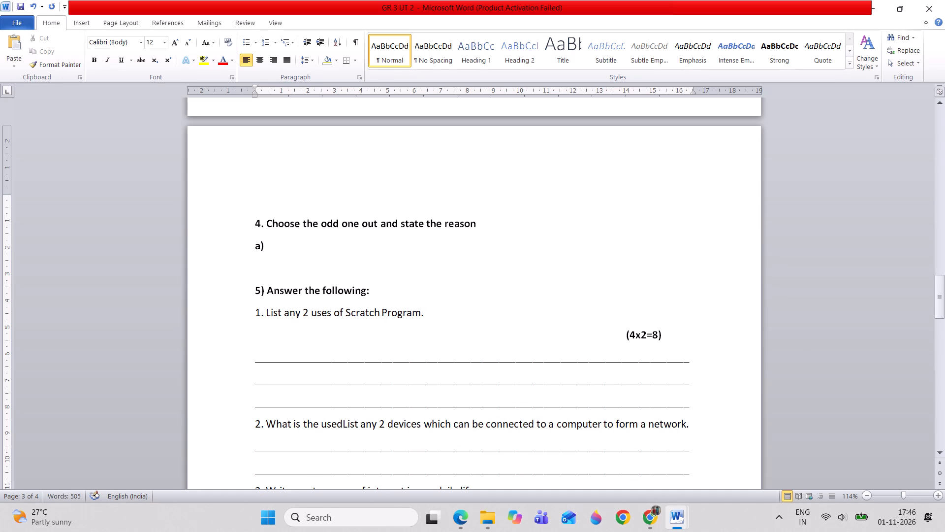
{"action": "key", "text": "BackSpace"}
{"action": "key", "text": "space"}
{"action": "type", "text": "of green fla"}
{"action": "type", "text": "g on the stage"}
{"action": "key", "text": "space"}
{"action": "key", "text": "alt+Tab"}
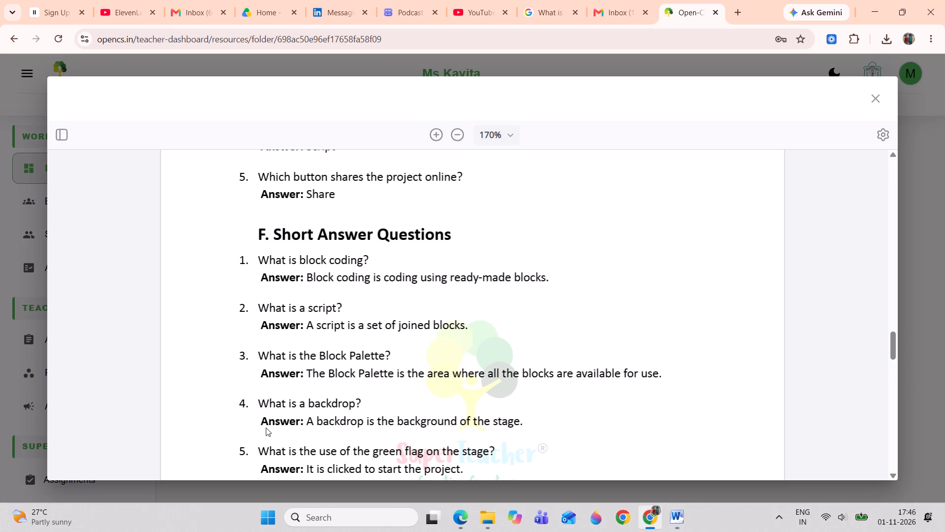
{"action": "key", "text": "alt+Tab"}
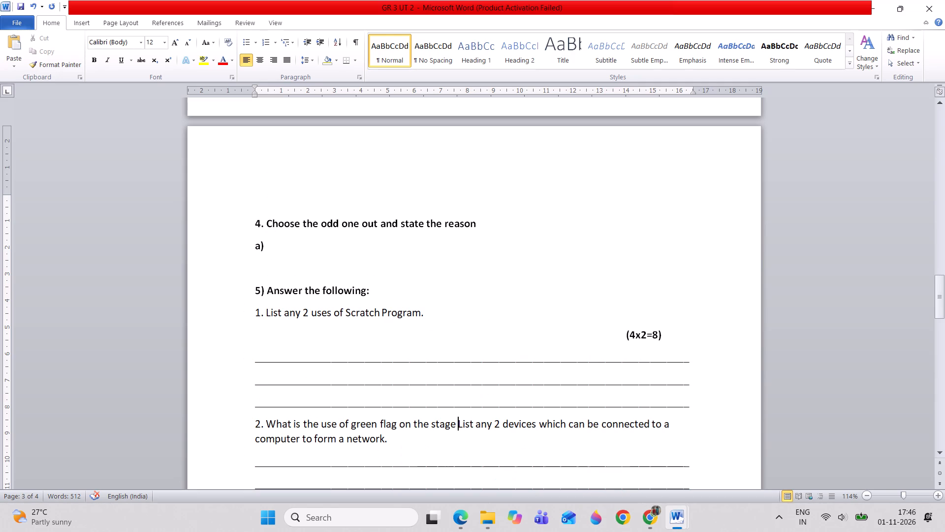
{"action": "key", "text": "shift+question"}
Delete the leftover wording about listing two network devices after the green flag question in question 2.
{"action": "key", "text": "Delete"}
{"action": "key", "text": "Delete"}
{"action": "key", "text": "Delete"}
{"action": "key", "text": "Delete"}
{"action": "key", "text": "Delete"}
{"action": "key", "text": "Delete"}
{"action": "key", "text": "Delete"}
{"action": "key", "text": "Delete"}
{"action": "key", "text": "Delete"}
{"action": "key", "text": "Delete"}
{"action": "key", "text": "Delete"}
{"action": "key", "text": "Delete"}
{"action": "key", "text": "Delete"}
{"action": "key", "text": "Delete"}
{"action": "key", "text": "Delete"}
{"action": "key", "text": "Delete"}
{"action": "key", "text": "Delete"}
{"action": "key", "text": "Delete"}
{"action": "key", "text": "Delete"}
{"action": "key", "text": "Delete"}
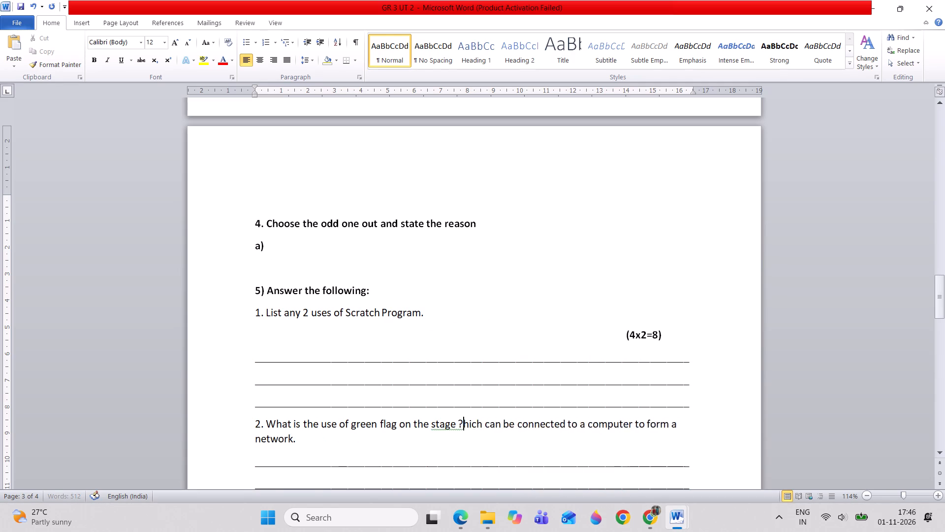
{"action": "key", "text": "Delete"}
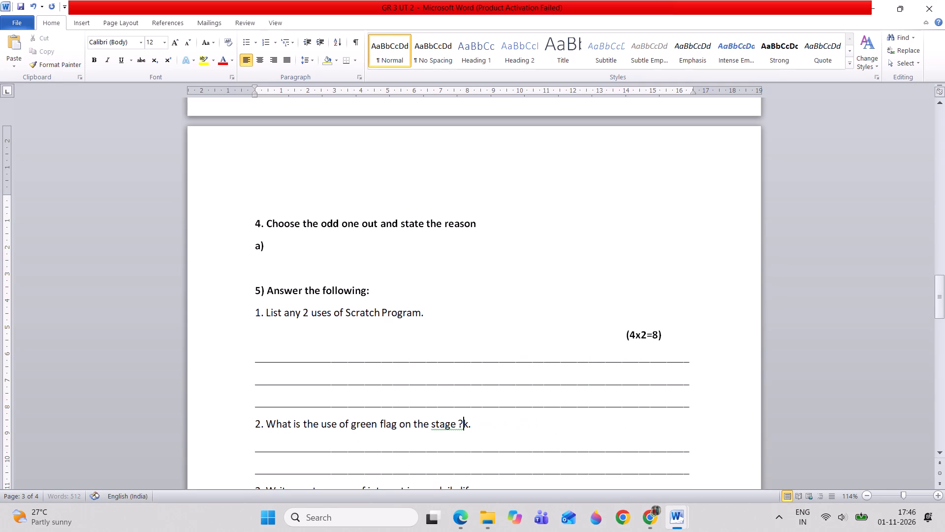
{"action": "key", "text": "Delete"}
{"action": "key", "text": "Delete"}
Delete question 3 about uses of internet in daily life, together with its answer lines.
{"action": "left_click_drag", "start_coordinate": [942, 296], "coordinate": [943, 301]}
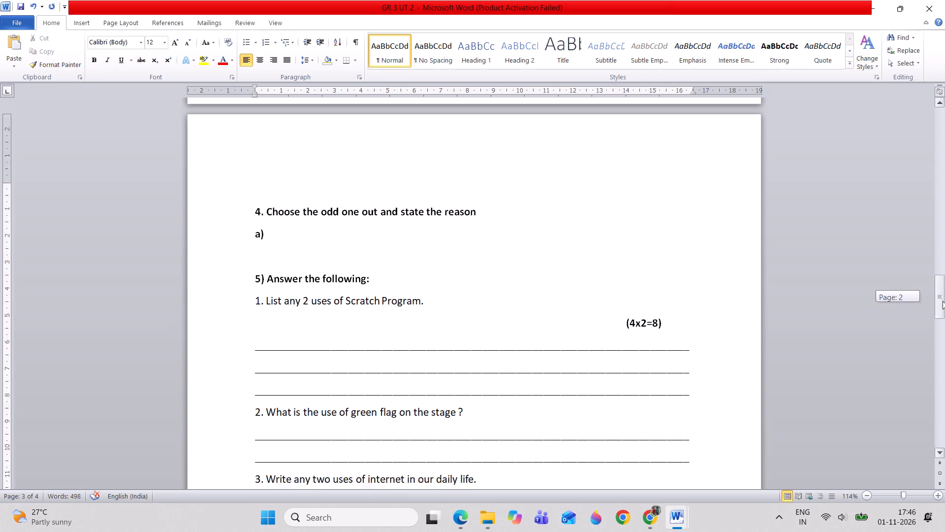
{"action": "left_click_drag", "start_coordinate": [943, 301], "coordinate": [944, 314]}
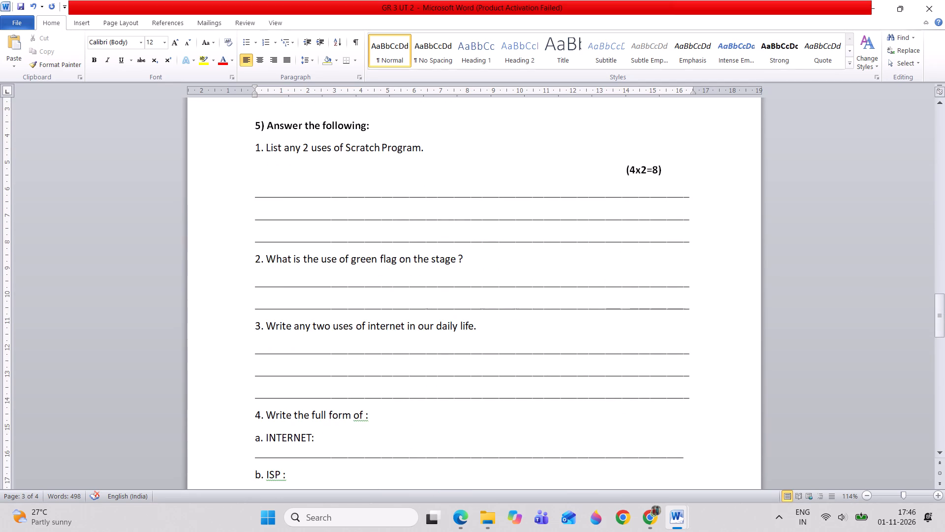
{"action": "left_click_drag", "start_coordinate": [257, 327], "coordinate": [320, 396]}
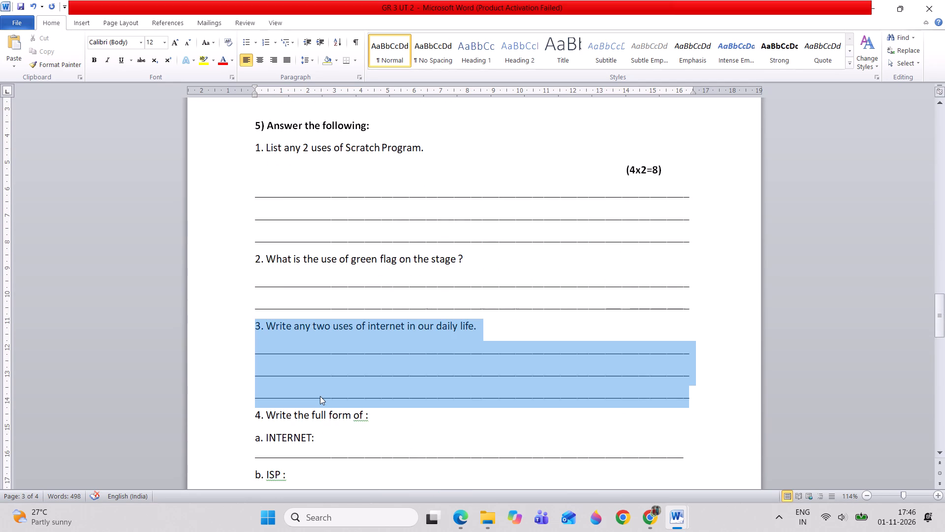
{"action": "key", "text": "Delete"}
Return to the ABC of Scratch worksheet in Chrome and examine the Short Answer and Competency-Based Questions.
{"action": "key", "text": "alt+Tab"}
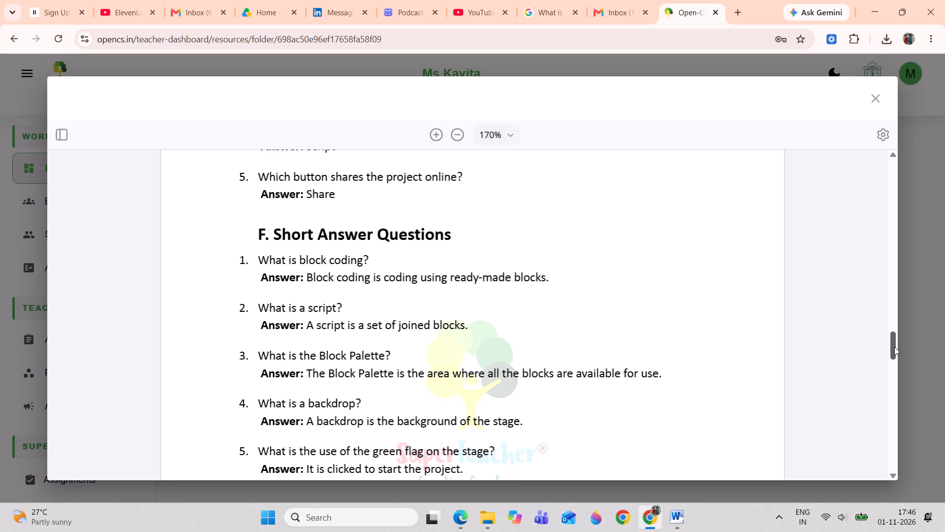
{"action": "left_click_drag", "start_coordinate": [894, 347], "coordinate": [897, 390]}
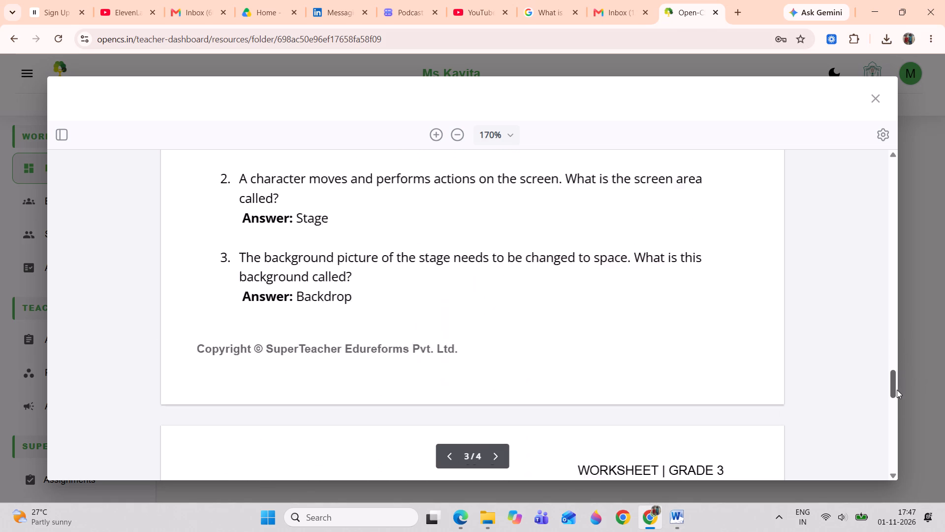
{"action": "left_click_drag", "start_coordinate": [897, 390], "coordinate": [898, 389]}
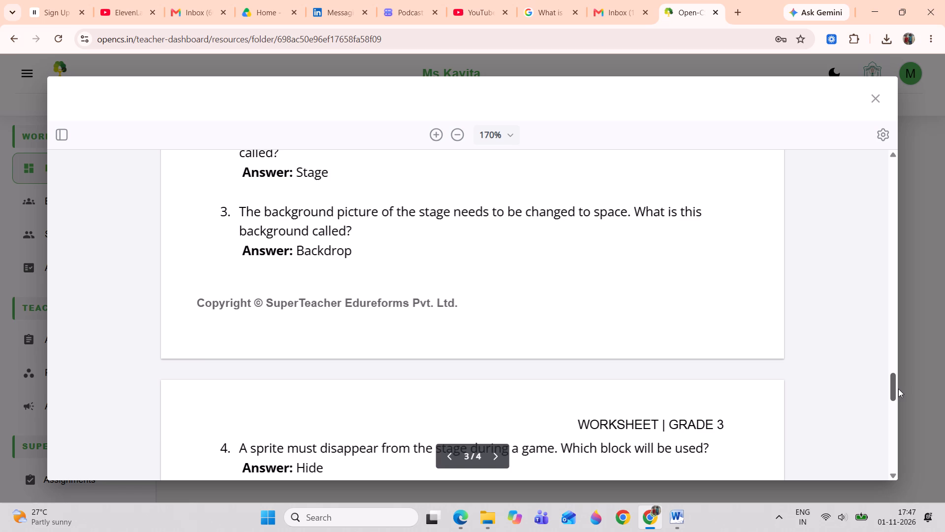
{"action": "left_click_drag", "start_coordinate": [898, 389], "coordinate": [895, 377]}
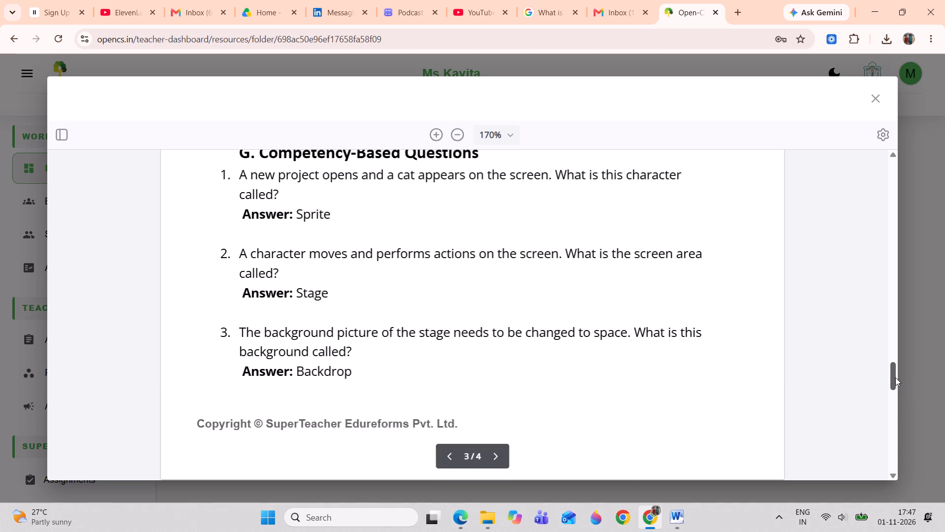
{"action": "left_click_drag", "start_coordinate": [895, 377], "coordinate": [894, 373]}
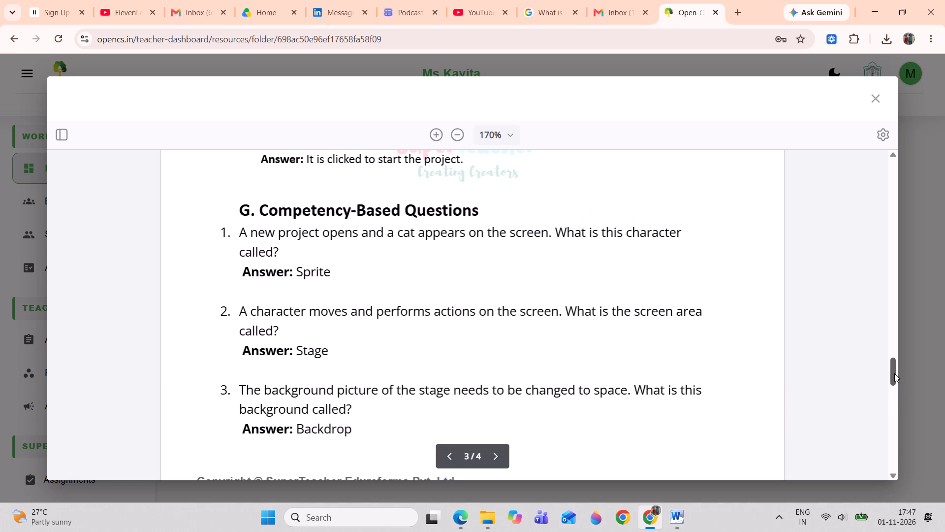
{"action": "left_click_drag", "start_coordinate": [894, 373], "coordinate": [893, 373]}
{"action": "left_click_drag", "start_coordinate": [893, 373], "coordinate": [896, 411]}
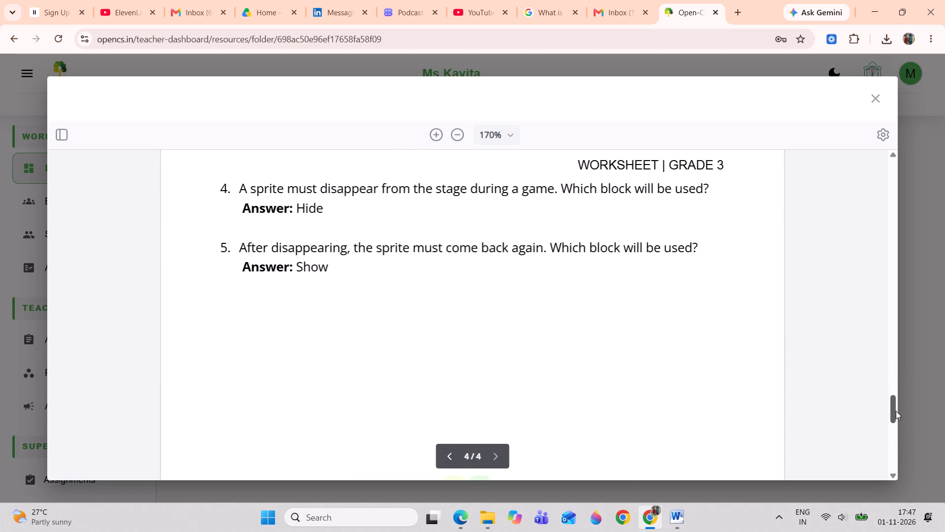
{"action": "left_click_drag", "start_coordinate": [896, 411], "coordinate": [894, 392]}
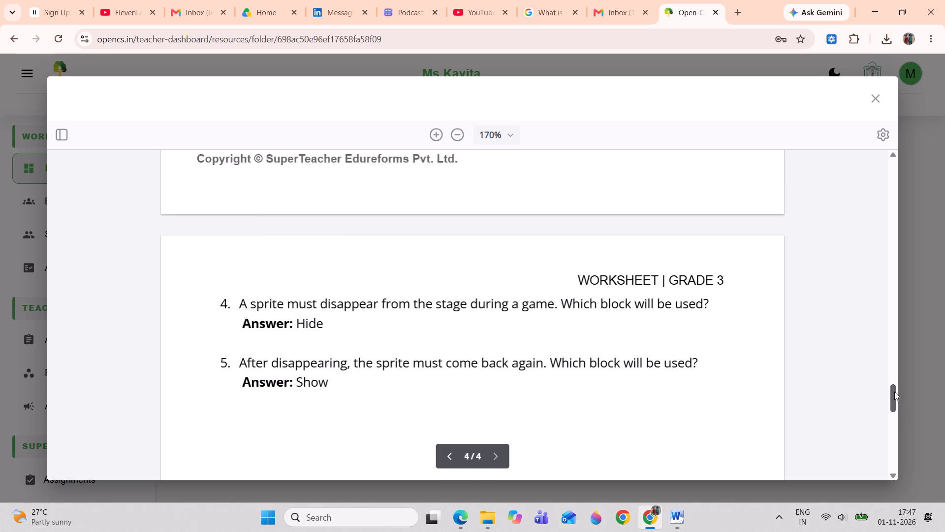
{"action": "left_click_drag", "start_coordinate": [894, 392], "coordinate": [880, 351]}
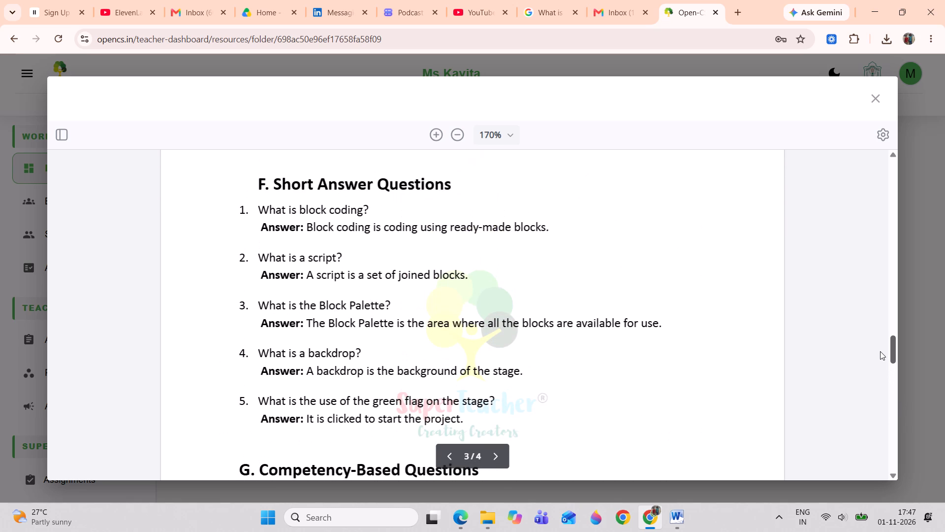
{"action": "left_click_drag", "start_coordinate": [880, 351], "coordinate": [880, 351]}
{"action": "left_click_drag", "start_coordinate": [880, 351], "coordinate": [879, 345]}
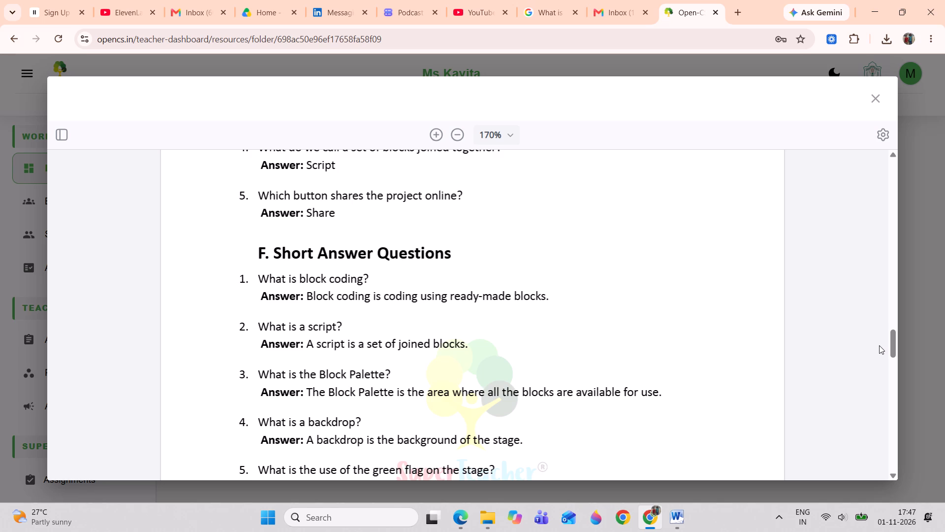
Back in the Word paper, reword question 2 under Answer the following as "What is coding?".
{"action": "key", "text": "alt+Tab"}
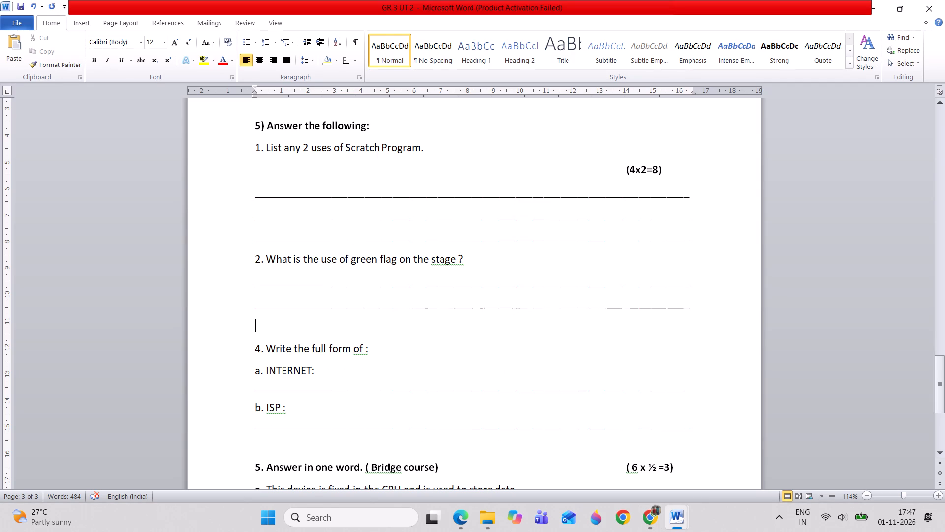
{"action": "left_click_drag", "start_coordinate": [303, 260], "coordinate": [416, 251]}
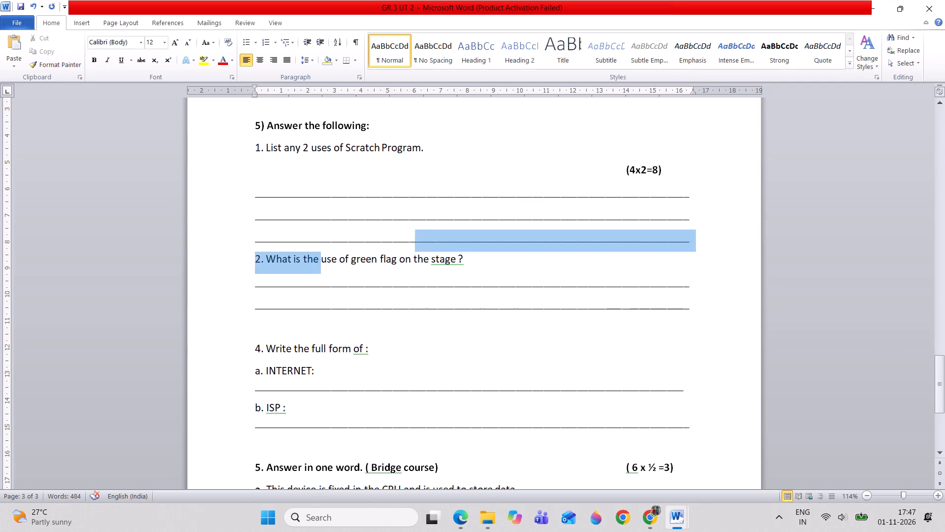
{"action": "left_click_drag", "start_coordinate": [416, 251], "coordinate": [474, 264]}
{"action": "type", "text": "coding?"}
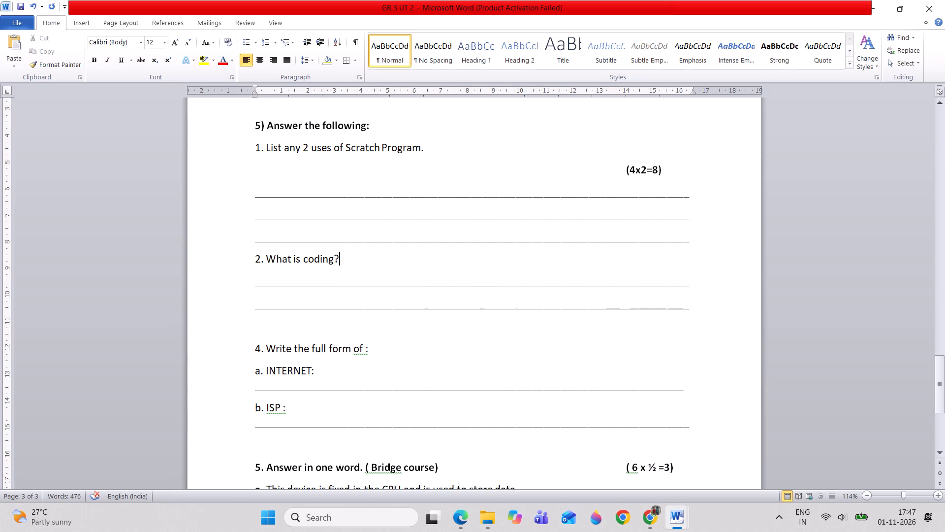
{"action": "key", "text": "alt+Tab"}
{"action": "key", "text": "alt+Tab"}
Switch to the GR 3 UT 2 PDF in Edge and examine its AI questions and the images used with them.
{"action": "left_click_drag", "start_coordinate": [939, 373], "coordinate": [940, 387]}
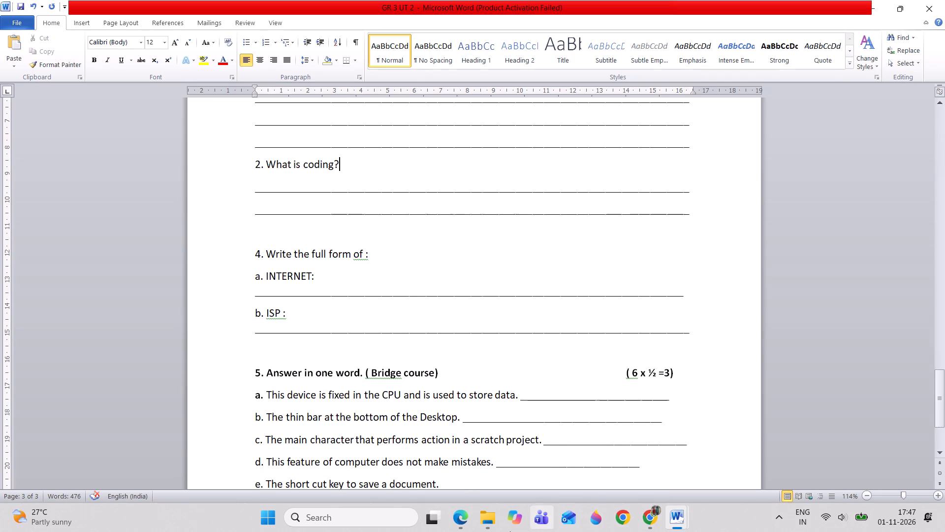
{"action": "left_click", "coordinate": [462, 479]}
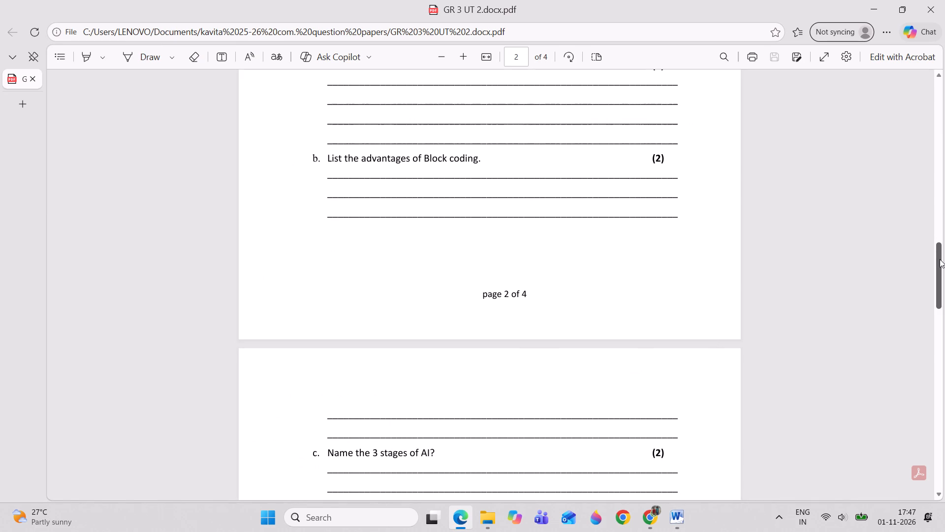
{"action": "left_click_drag", "start_coordinate": [940, 259], "coordinate": [939, 331]}
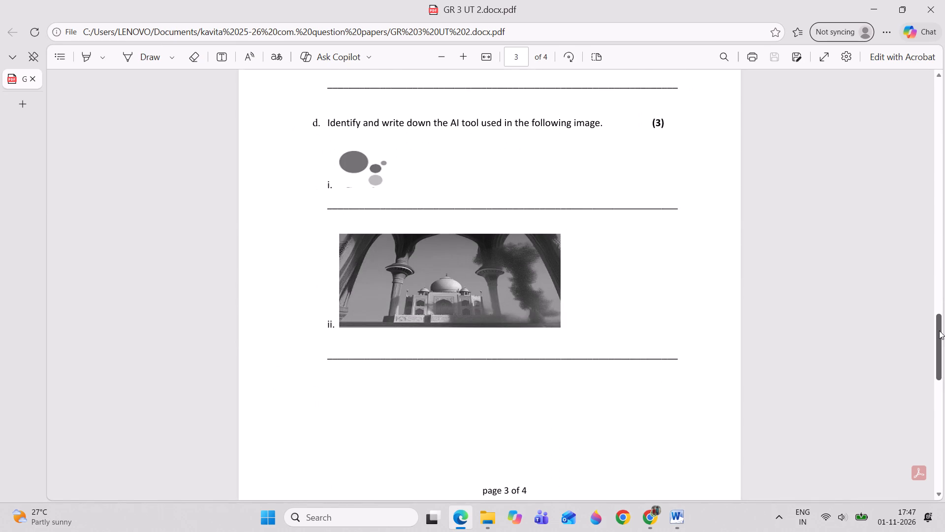
{"action": "left_click_drag", "start_coordinate": [939, 331], "coordinate": [938, 321]}
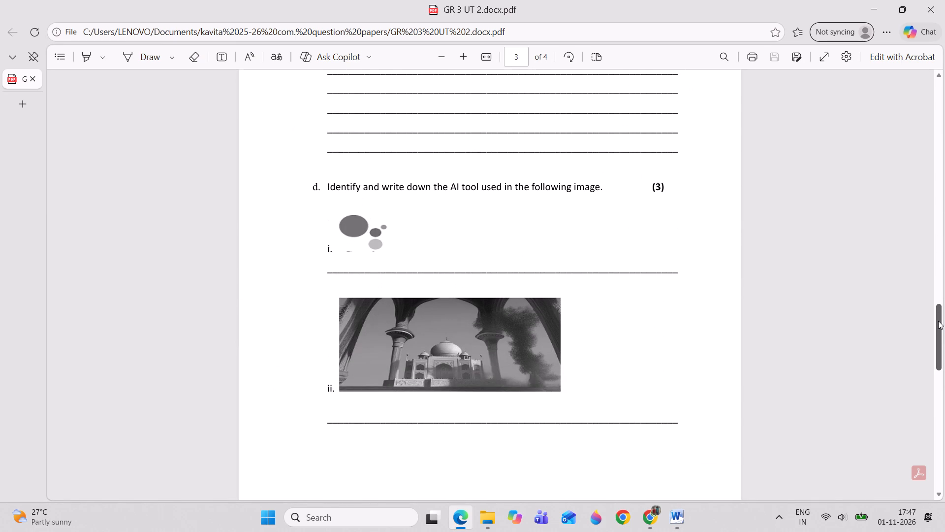
{"action": "left_click_drag", "start_coordinate": [938, 321], "coordinate": [936, 316]}
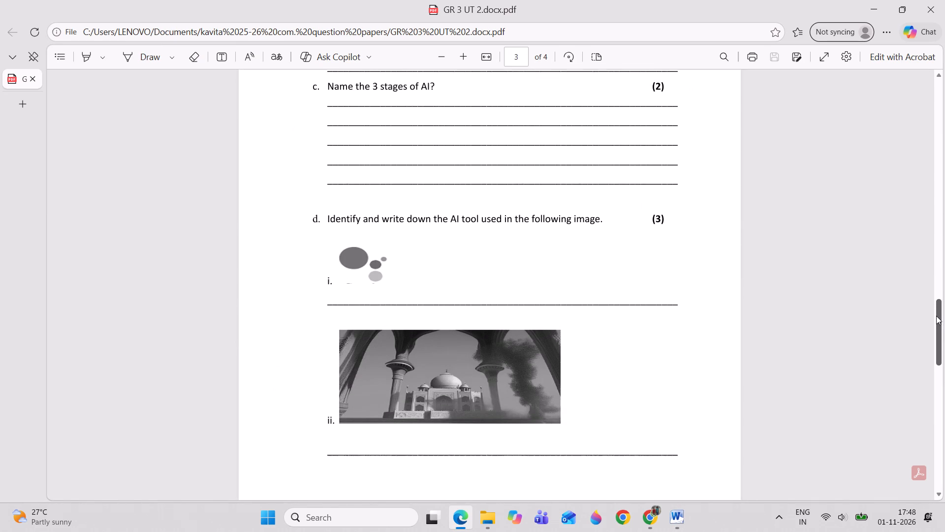
{"action": "left_click_drag", "start_coordinate": [936, 316], "coordinate": [933, 310]}
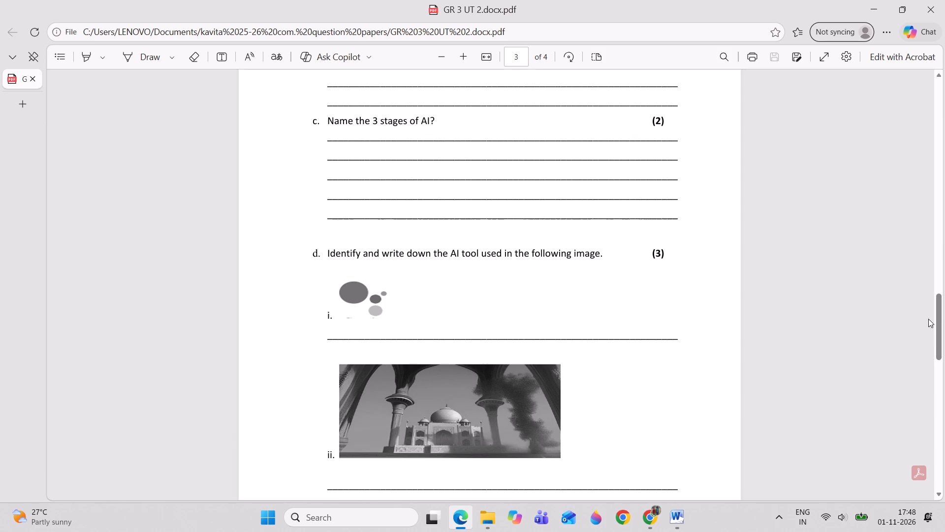
{"action": "left_click_drag", "start_coordinate": [942, 328], "coordinate": [942, 305]}
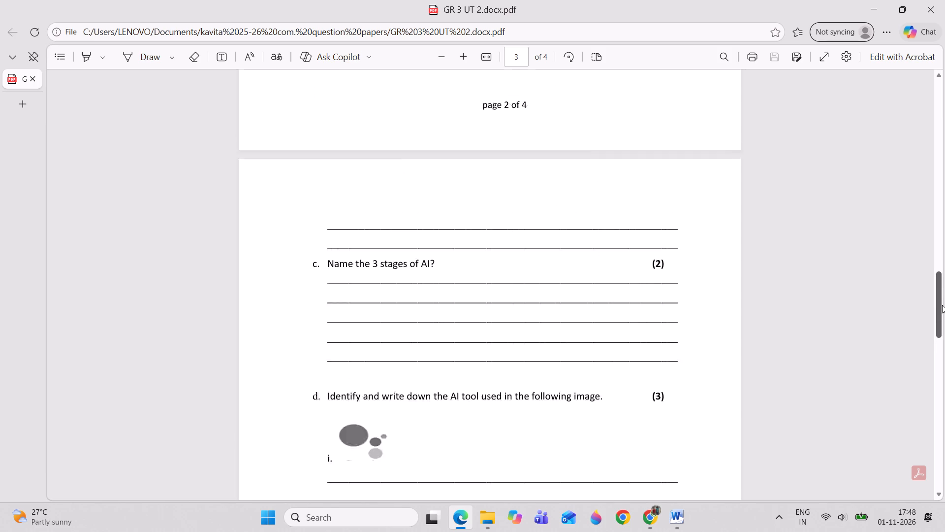
{"action": "left_click_drag", "start_coordinate": [942, 305], "coordinate": [939, 369]}
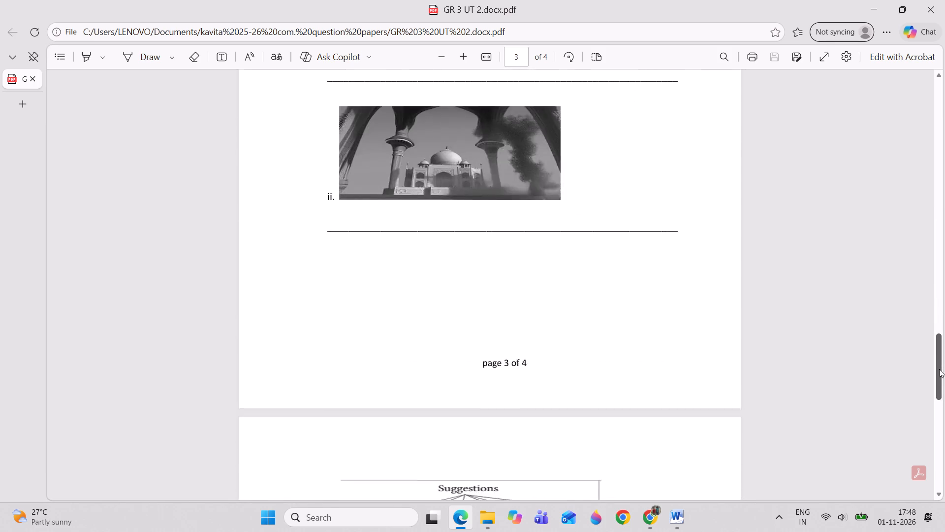
{"action": "left_click_drag", "start_coordinate": [939, 369], "coordinate": [933, 376]}
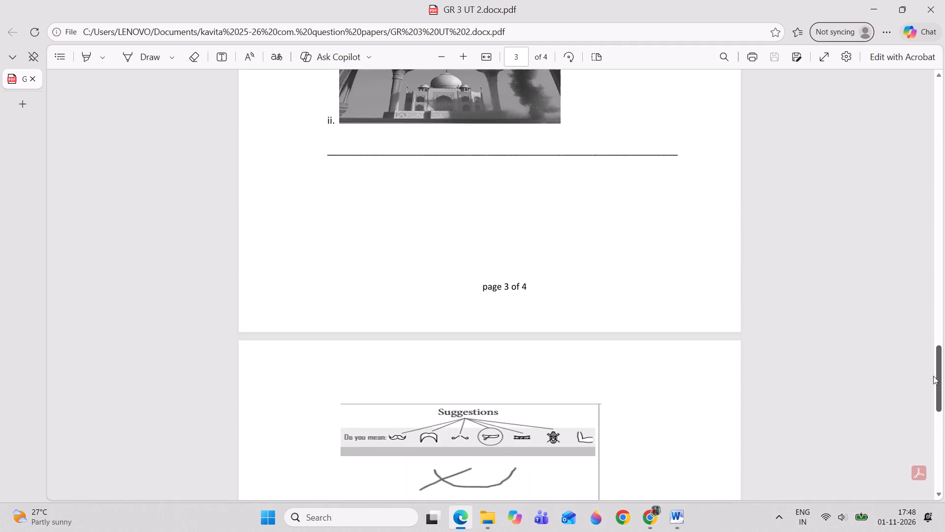
{"action": "left_click_drag", "start_coordinate": [933, 376], "coordinate": [930, 339]}
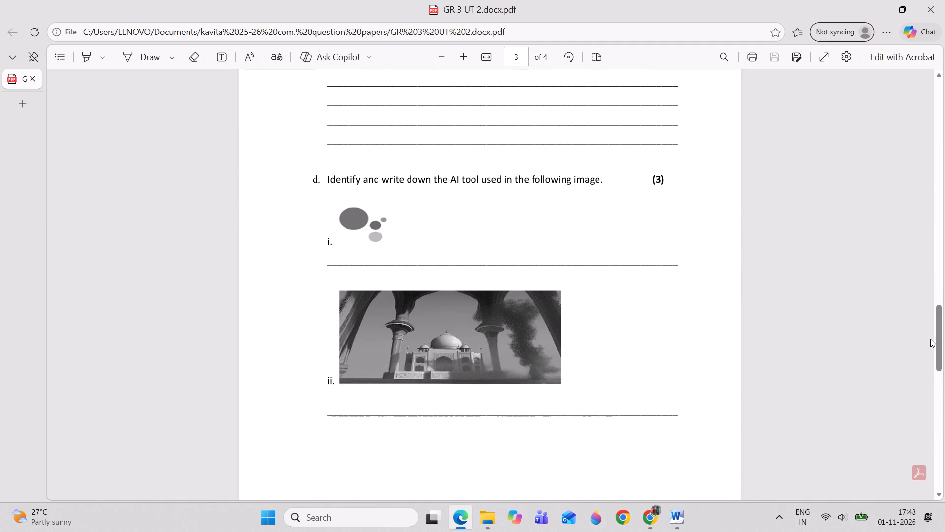
Back in the Word paper, insert "identify and write down the" at the start of question 4, before its existing wording.
{"action": "key", "text": "alt+Tab"}
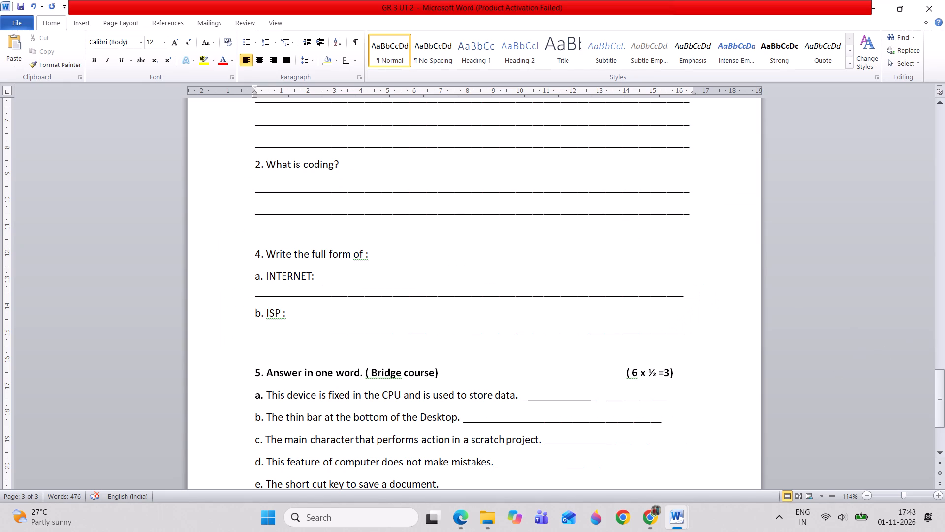
{"action": "left_click", "coordinate": [268, 256]}
{"action": "type", "text": "identify"}
{"action": "key", "text": "space"}
{"action": "key", "text": "alt+x"}
{"action": "key", "text": "alt+Tab"}
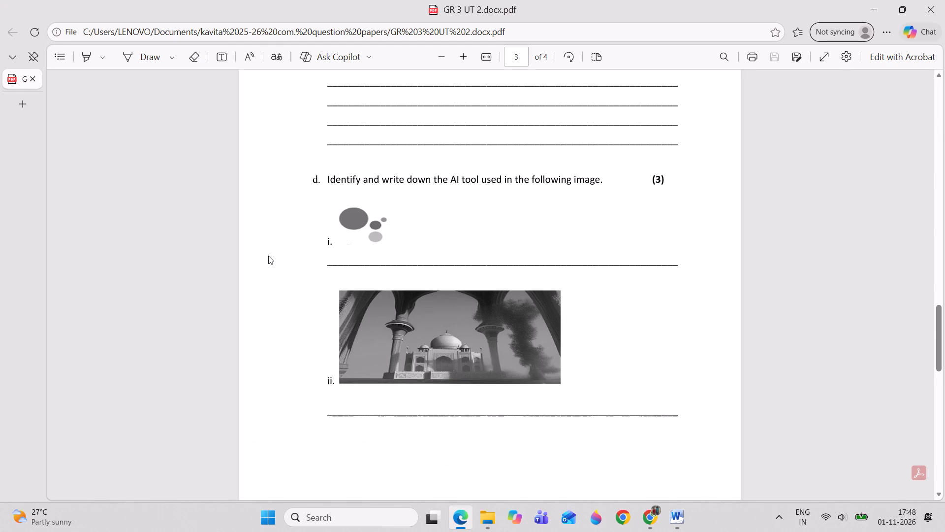
{"action": "key", "text": "alt+Tab"}
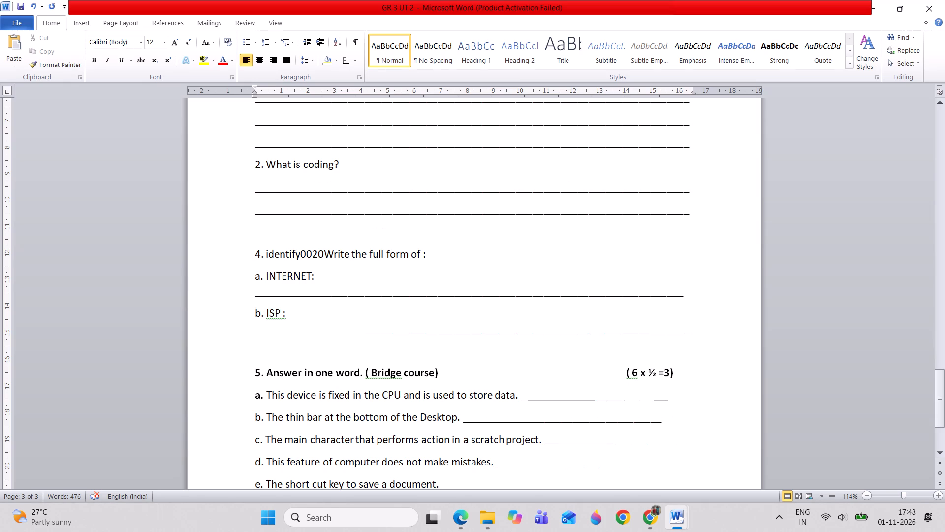
{"action": "key", "text": "BackSpace"}
{"action": "key", "text": "BackSpace"}
{"action": "key", "text": "BackSpace"}
{"action": "key", "text": "BackSpace"}
{"action": "key", "text": "space"}
{"action": "type", "text": "and write down the"}
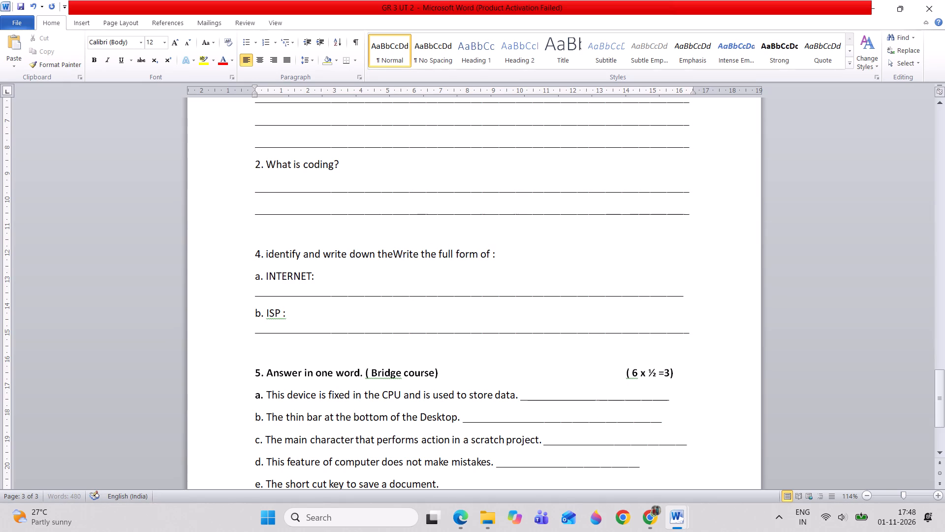
Checking the PDF's wording, replace "write down the" in question 4 with "mention the AI tool used in the following images.".
{"action": "key", "text": "alt+Tab"}
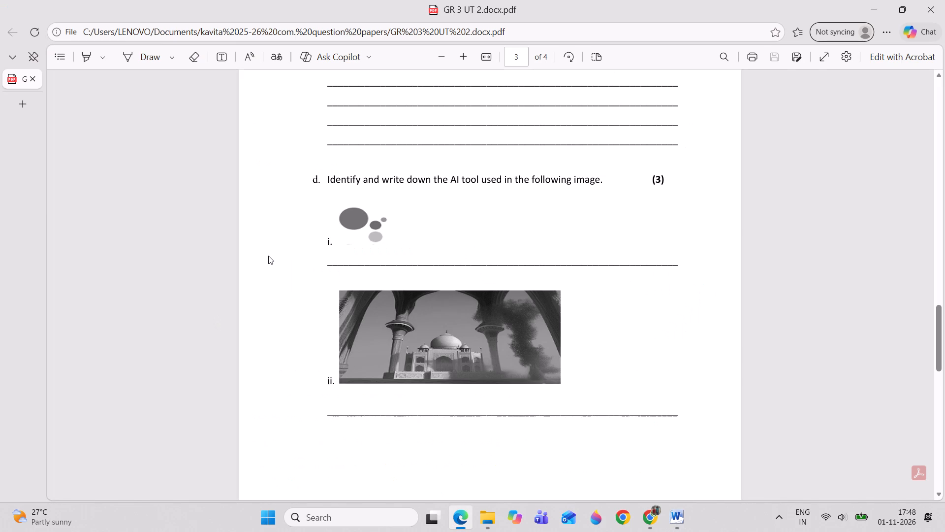
{"action": "key", "text": "alt+Tab"}
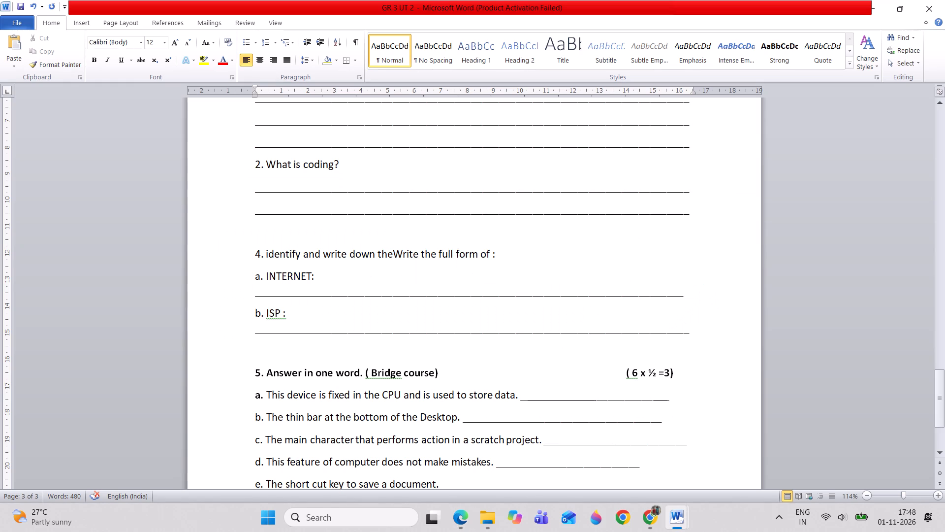
{"action": "key", "text": "BackSpace"}
{"action": "key", "text": "BackSpace"}
{"action": "key", "text": "BackSpace"}
{"action": "key", "text": "BackSpace"}
{"action": "key", "text": "BackSpace"}
{"action": "key", "text": "BackSpace"}
{"action": "key", "text": "BackSpace"}
{"action": "key", "text": "BackSpace"}
{"action": "key", "text": "BackSpace"}
{"action": "key", "text": "BackSpace"}
{"action": "key", "text": "BackSpace"}
{"action": "key", "text": "BackSpace"}
{"action": "key", "text": "BackSpace"}
{"action": "key", "text": "BackSpace"}
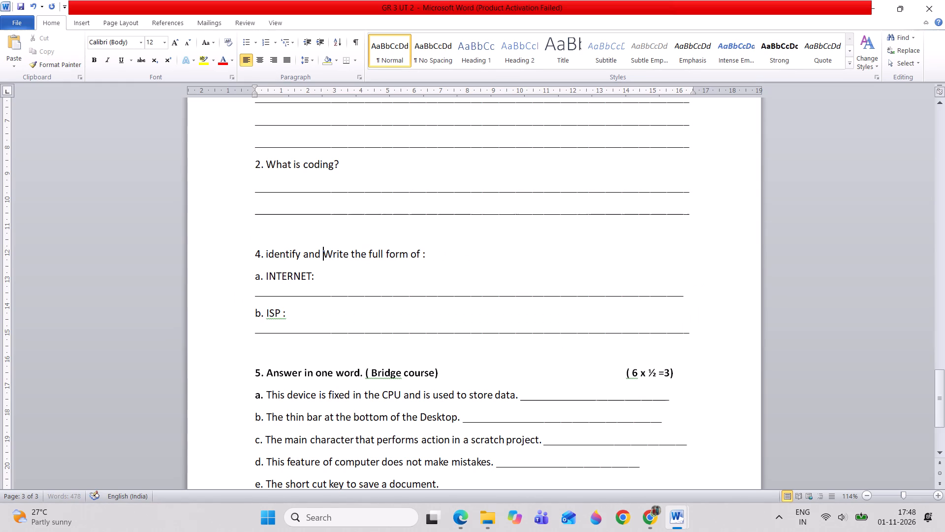
{"action": "type", "text": "mention the"}
{"action": "key", "text": "space"}
{"action": "type", "text": "AI"}
{"action": "key", "text": "space"}
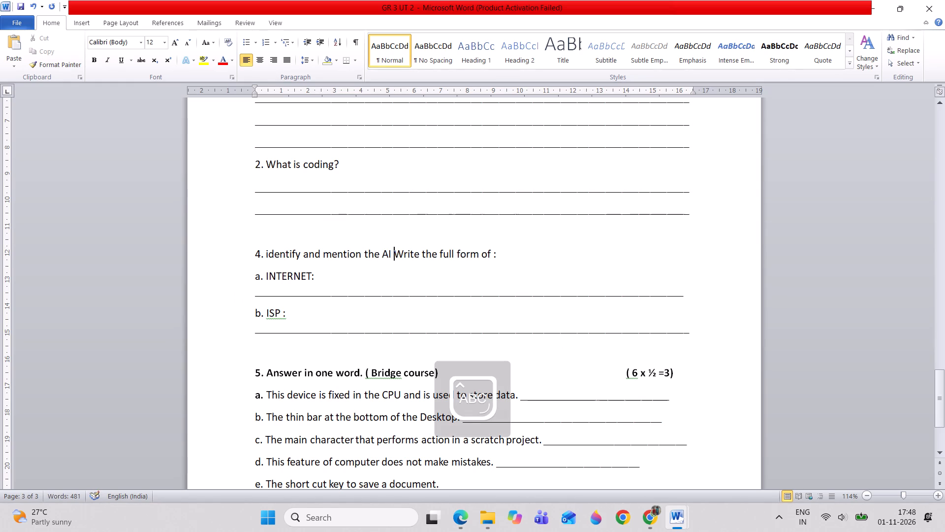
{"action": "type", "text": "TOO"}
{"action": "key", "text": "BackSpace"}
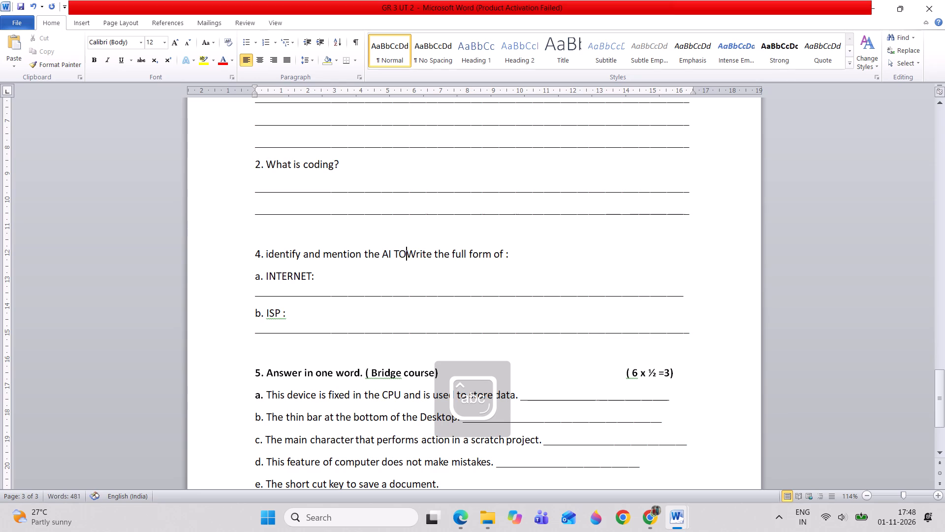
{"action": "key", "text": "BackSpace"}
{"action": "key", "text": "BackSpace"}
{"action": "key", "text": "BackSpace"}
{"action": "key", "text": "space"}
{"action": "type", "text": "tool"}
{"action": "key", "text": "space"}
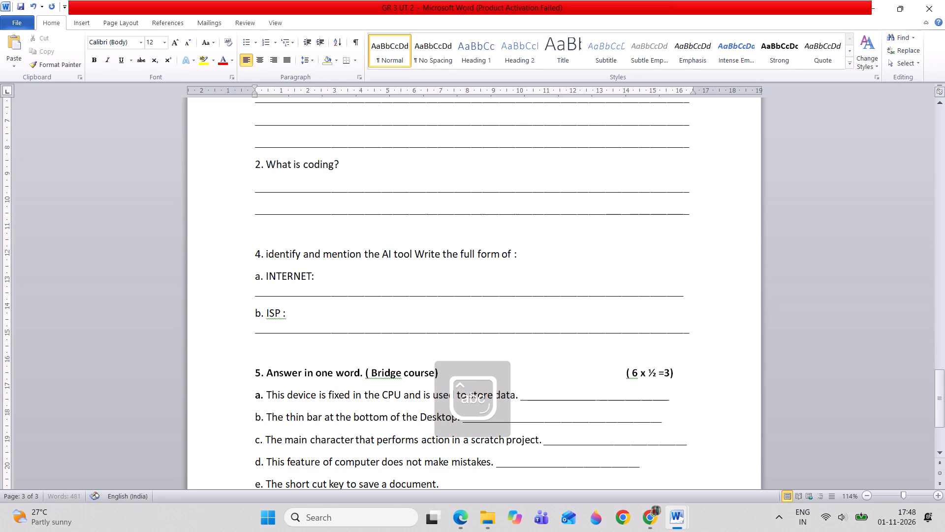
{"action": "key", "text": "alt+Tab"}
{"action": "key", "text": "alt+Tab"}
{"action": "type", "text": "used in the following images."}
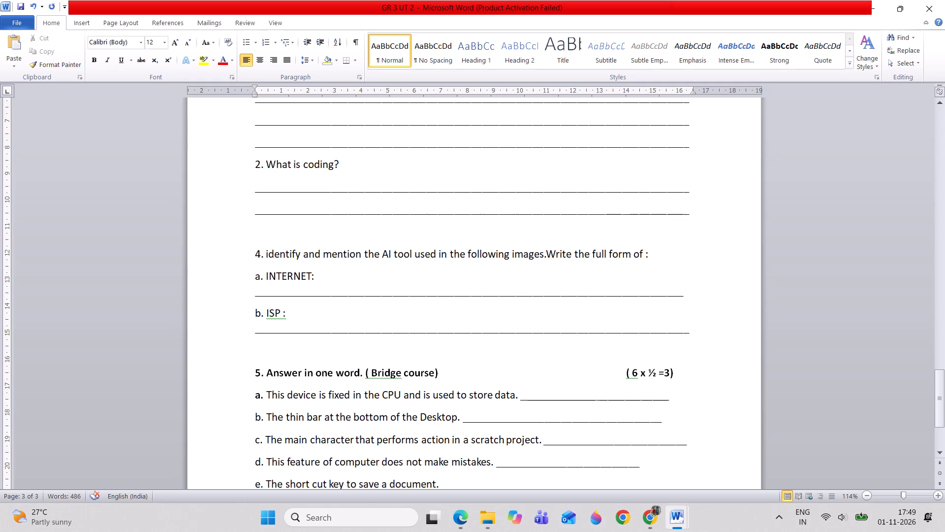
Delete the leftover "Write the full form of :" wording from the end of question 4.
{"action": "key", "text": "Delete"}
{"action": "key", "text": "Delete"}
{"action": "key", "text": "Delete"}
{"action": "key", "text": "Delete"}
{"action": "key", "text": "Delete"}
{"action": "key", "text": "Delete"}
{"action": "key", "text": "Delete"}
{"action": "key", "text": "Delete"}
{"action": "key", "text": "Delete"}
{"action": "key", "text": "Delete"}
{"action": "key", "text": "Delete"}
{"action": "key", "text": "Delete"}
{"action": "key", "text": "Delete"}
{"action": "key", "text": "Delete"}
{"action": "key", "text": "Delete"}
{"action": "key", "text": "Delete"}
{"action": "key", "text": "Delete"}
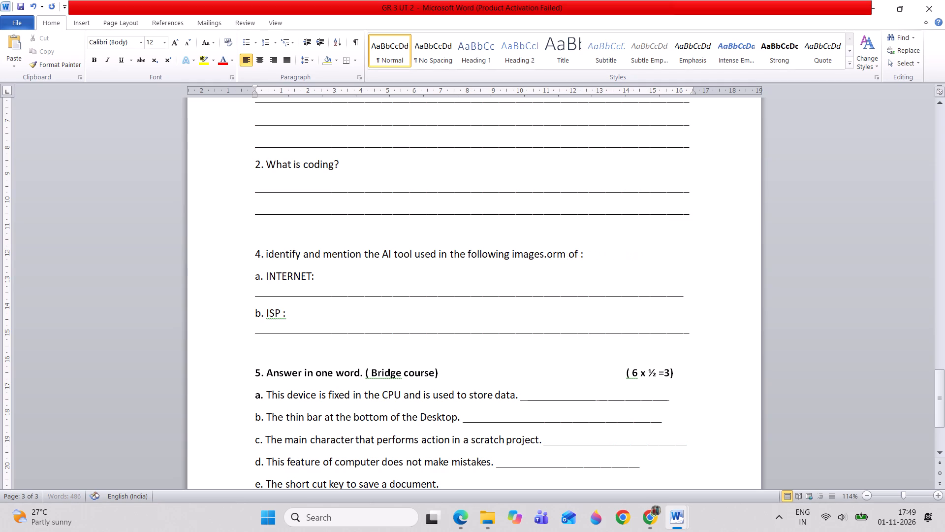
{"action": "key", "text": "Delete"}
{"action": "key", "text": "Delete"}
{"action": "key", "text": "Delete"}
{"action": "key", "text": "Delete"}
{"action": "key", "text": "Delete"}
{"action": "key", "text": "Delete"}
{"action": "key", "text": "Delete"}
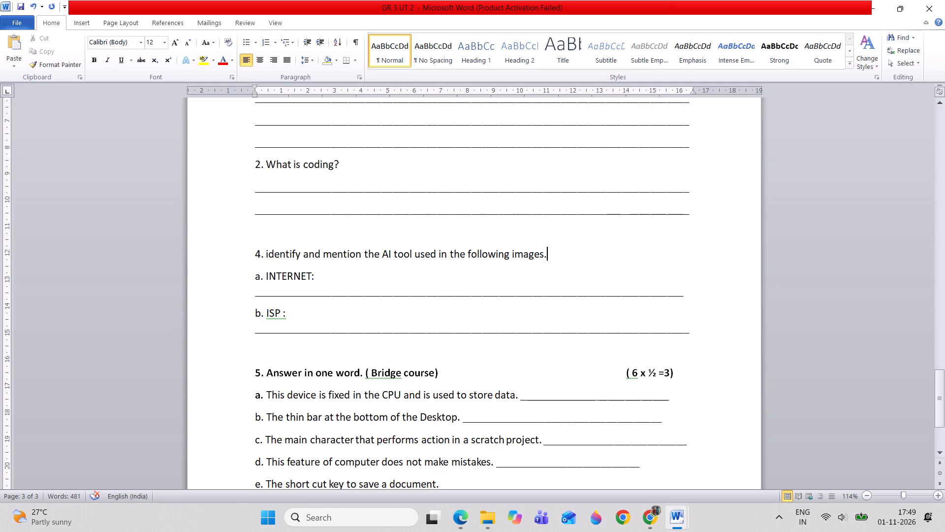
Delete the word "INTERNET:" from item a of question 4, keeping the item letter.
{"action": "left_click", "coordinate": [266, 275]}
{"action": "left_click_drag", "start_coordinate": [266, 275], "coordinate": [330, 276]}
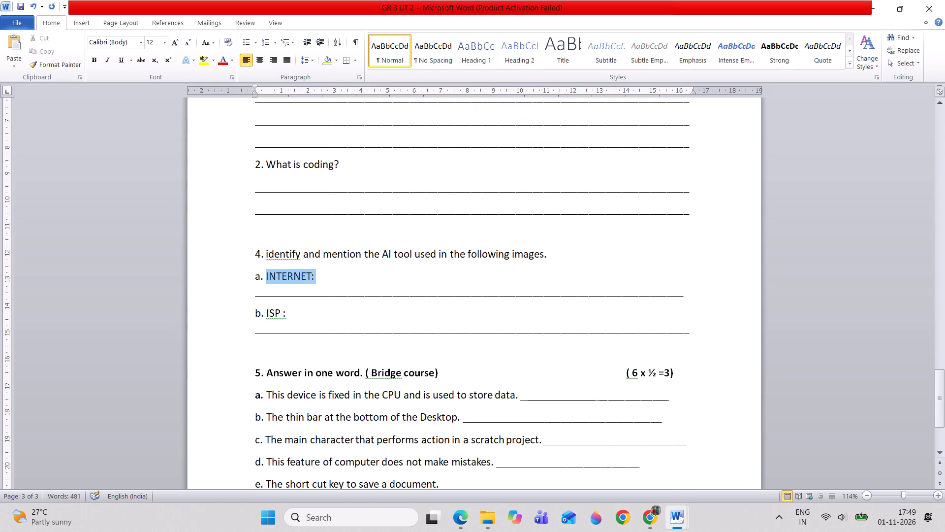
{"action": "key", "text": "Delete"}
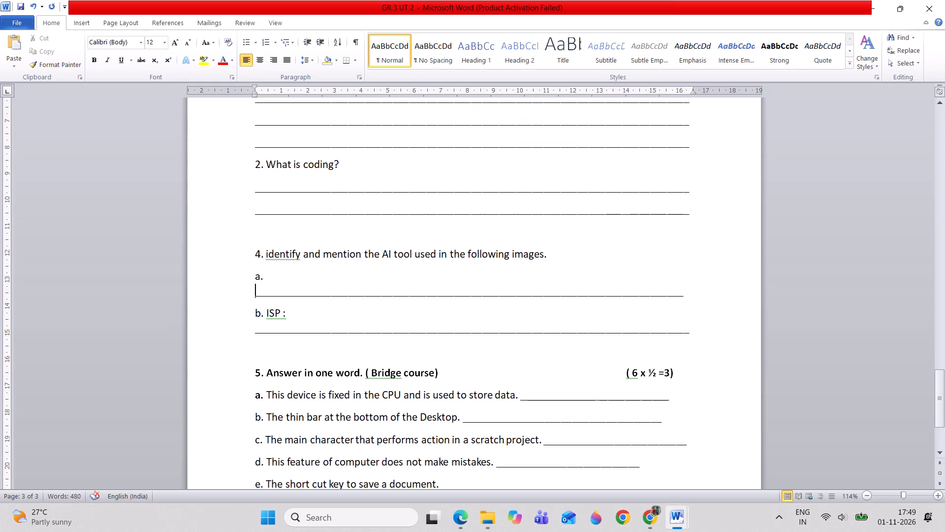
{"action": "left_click", "coordinate": [286, 276]}
Capitalise the first letter of question 4's wording, making it "Identify".
{"action": "left_click", "coordinate": [270, 254]}
{"action": "key", "text": "BackSpace"}
{"action": "key", "text": "shift+i"}
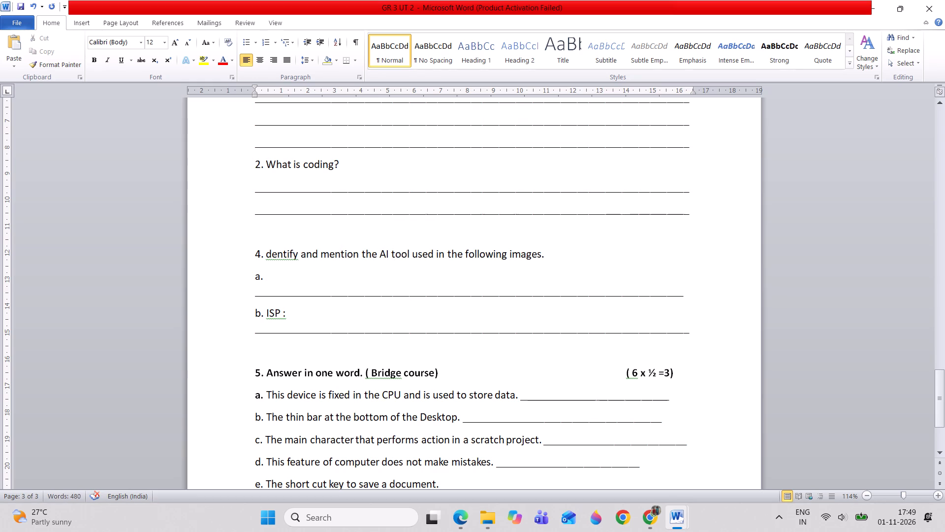
Capture the grey circles image of item i under question d in the Edge PDF with Snipping Tool.
{"action": "key", "text": "alt+Tab"}
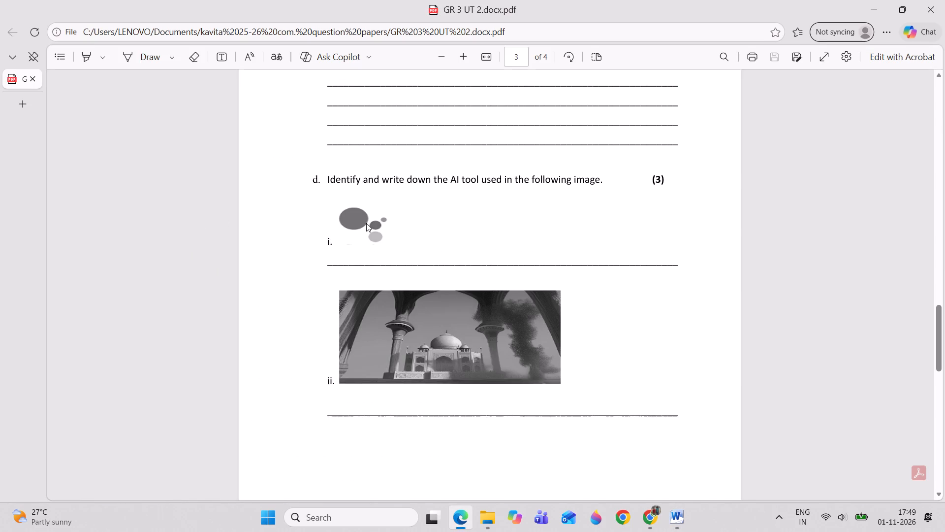
{"action": "left_click", "coordinate": [367, 223]}
{"action": "left_click", "coordinate": [322, 515]}
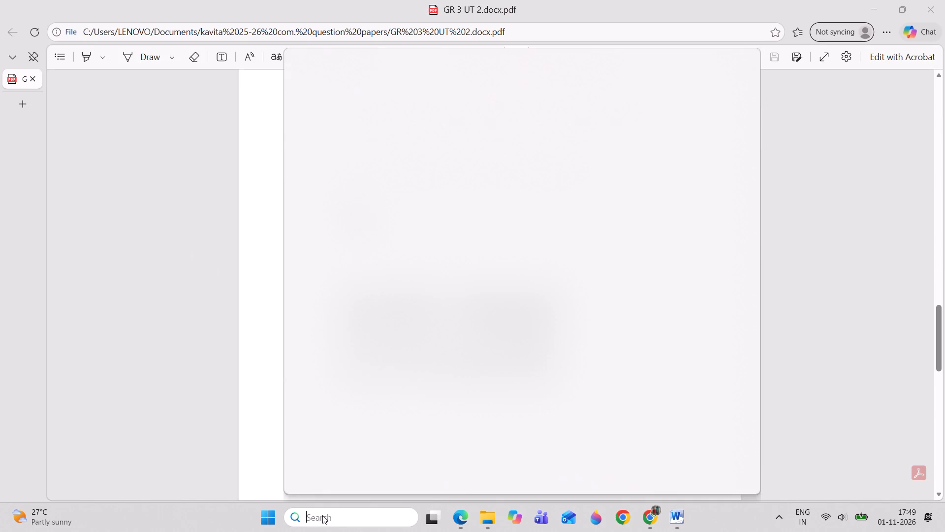
{"action": "type", "text": "snipping"}
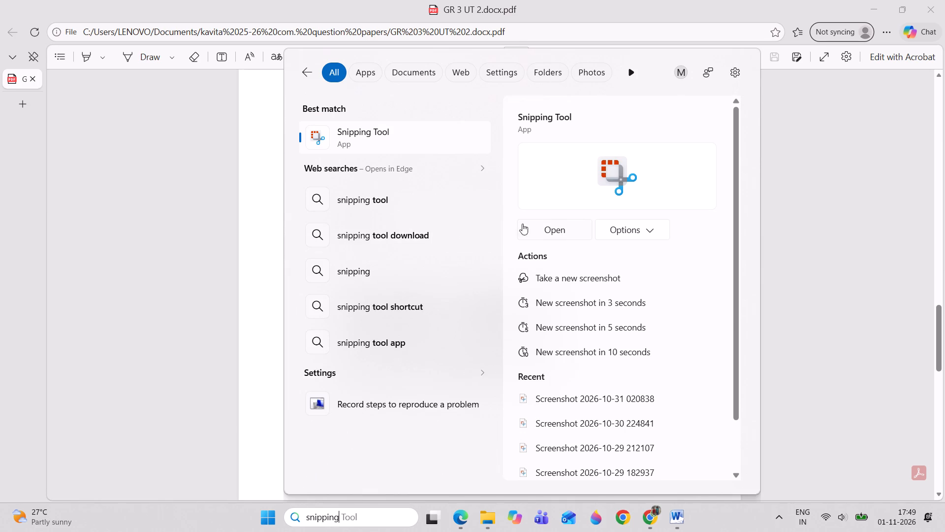
{"action": "left_click", "coordinate": [361, 144]}
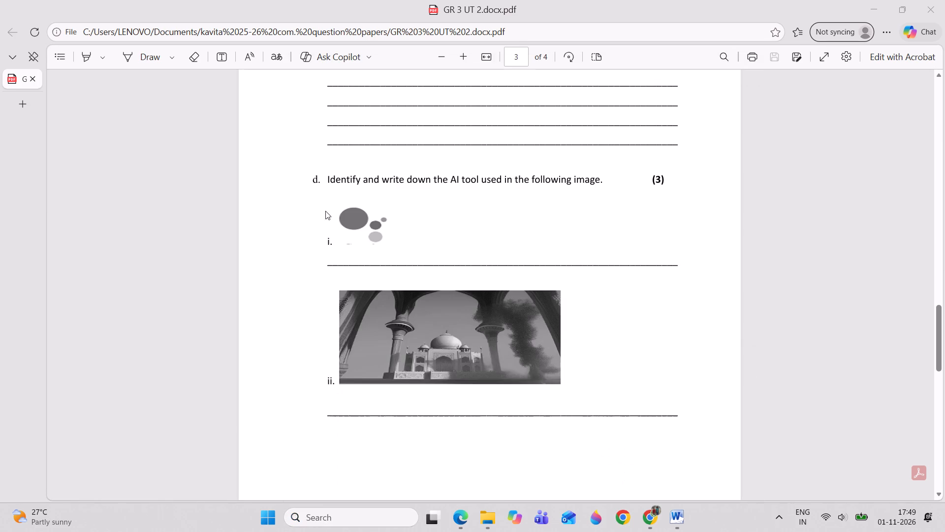
{"action": "left_click", "coordinate": [357, 217]}
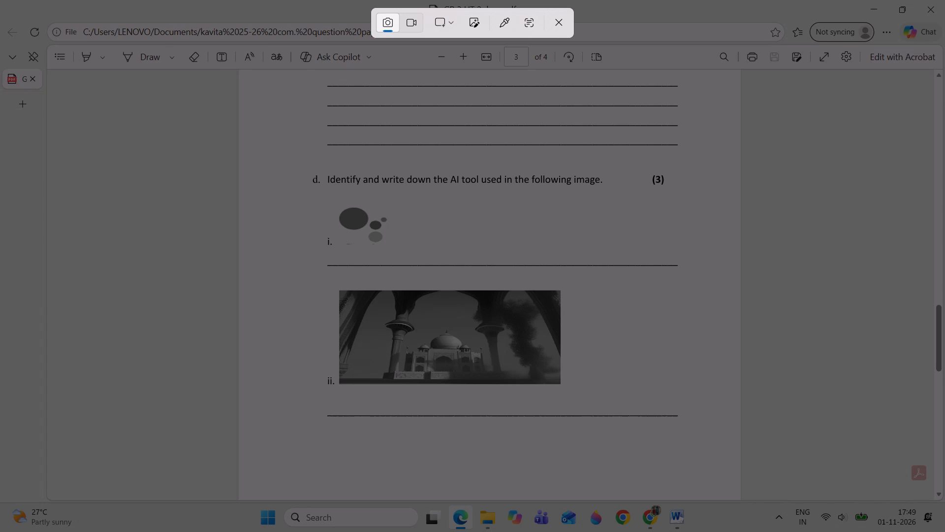
{"action": "left_click_drag", "start_coordinate": [333, 203], "coordinate": [396, 246]}
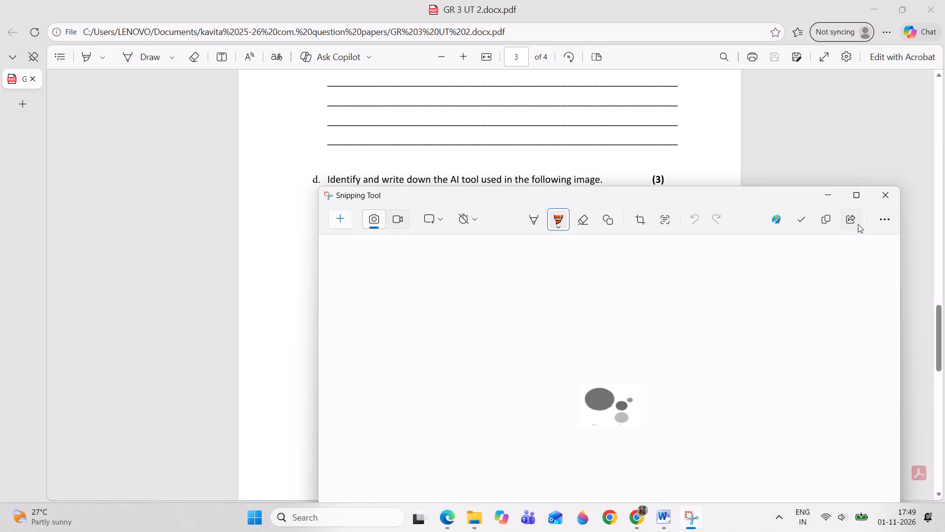
Copy the captured grey circles image and paste it beside item a of question 4 in the Word paper.
{"action": "left_click", "coordinate": [850, 225]}
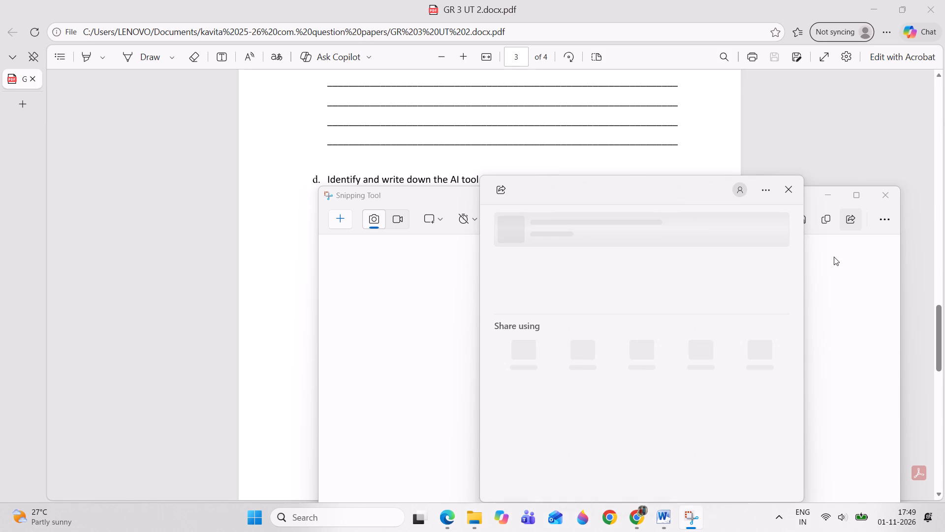
{"action": "left_click", "coordinate": [791, 186]}
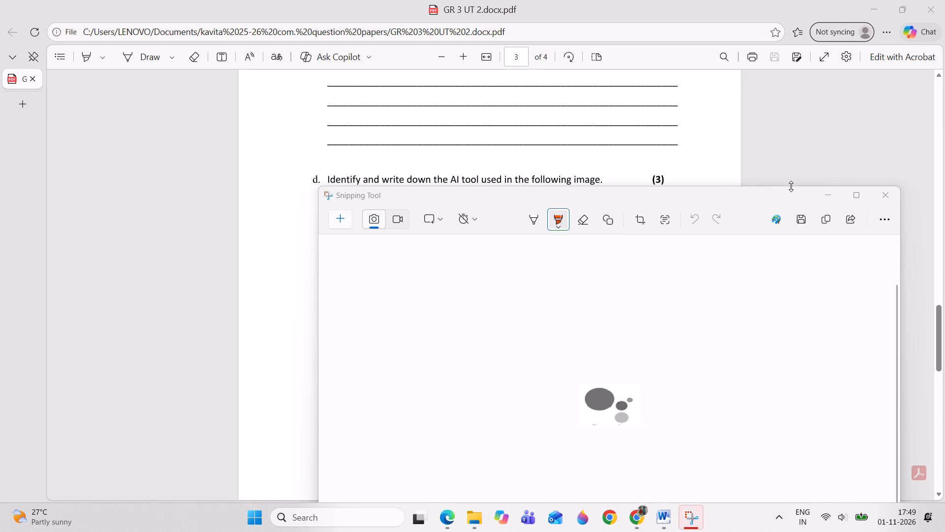
{"action": "left_click", "coordinate": [826, 221]}
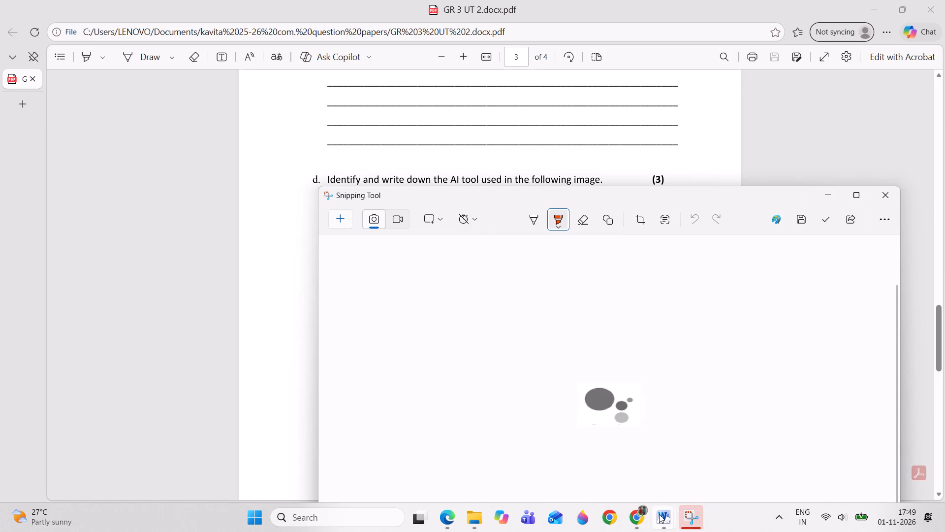
{"action": "left_click", "coordinate": [635, 472]}
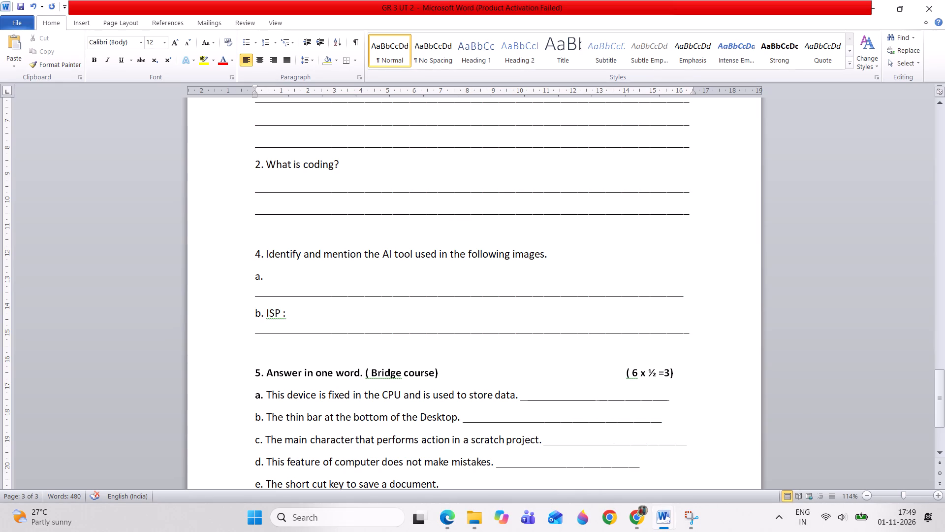
{"action": "left_click", "coordinate": [286, 280]}
{"action": "key", "text": "ctrl+v"}
Give the grey circles picture a black border with a 1½ pt weight.
{"action": "left_click", "coordinate": [298, 288]}
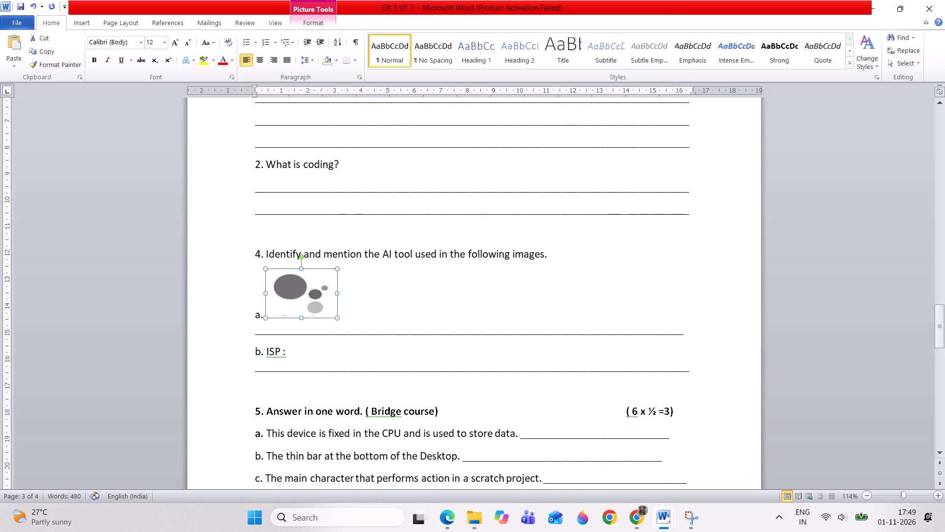
{"action": "double_click", "coordinate": [298, 288]}
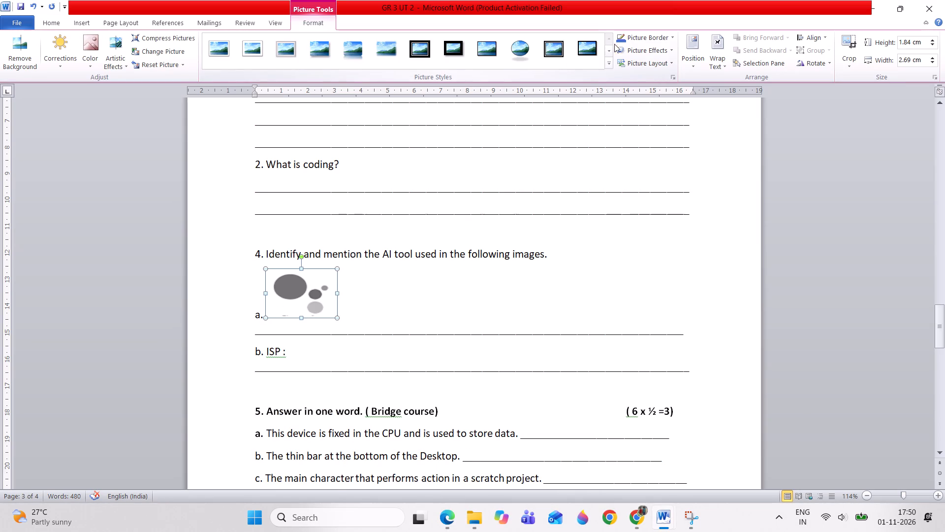
{"action": "left_click", "coordinate": [618, 42]}
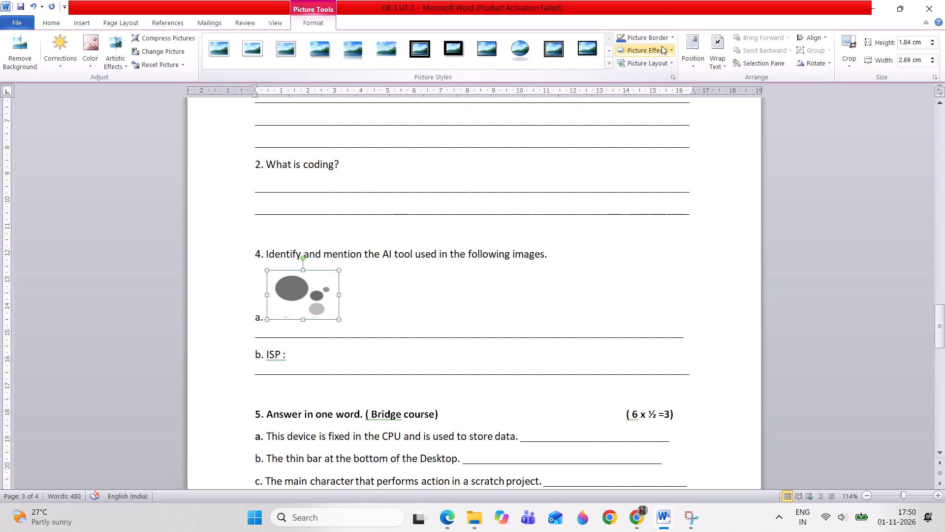
{"action": "left_click", "coordinate": [664, 36]}
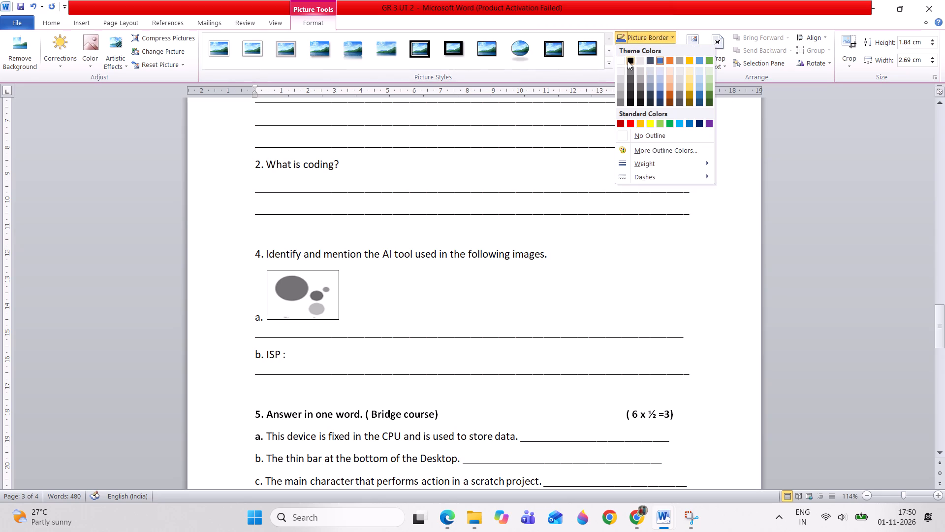
{"action": "left_click", "coordinate": [628, 61]}
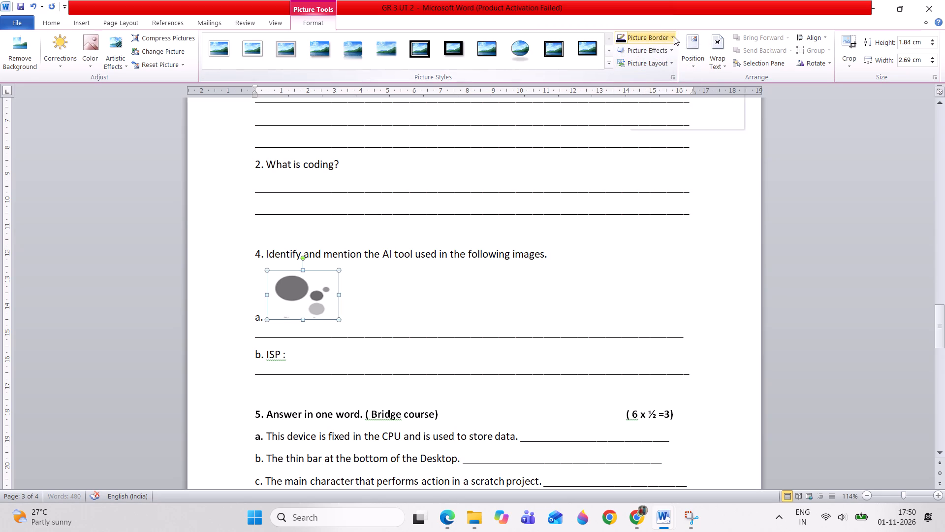
{"action": "left_click", "coordinate": [674, 36]}
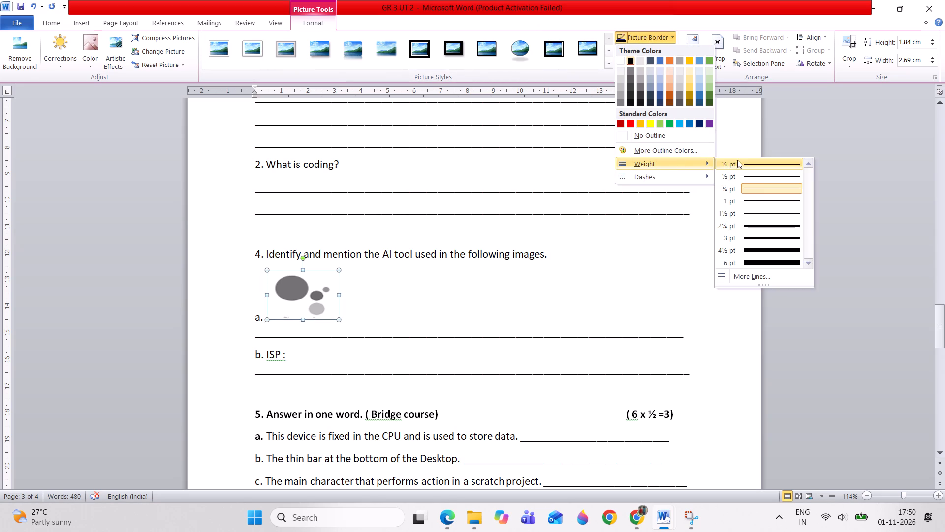
{"action": "left_click", "coordinate": [758, 216]}
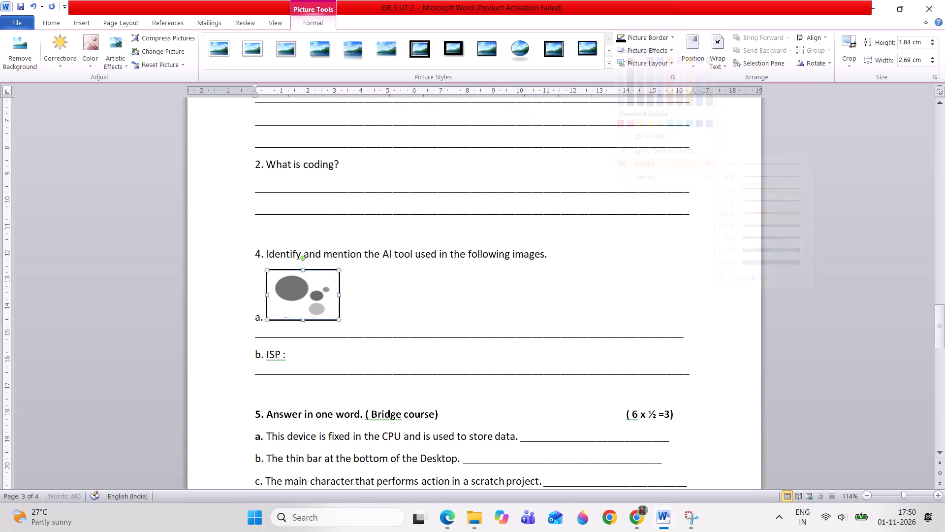
Set the picture's text wrapping to Tight and place it just after the letter of item a.
{"action": "right_click", "coordinate": [319, 305]}
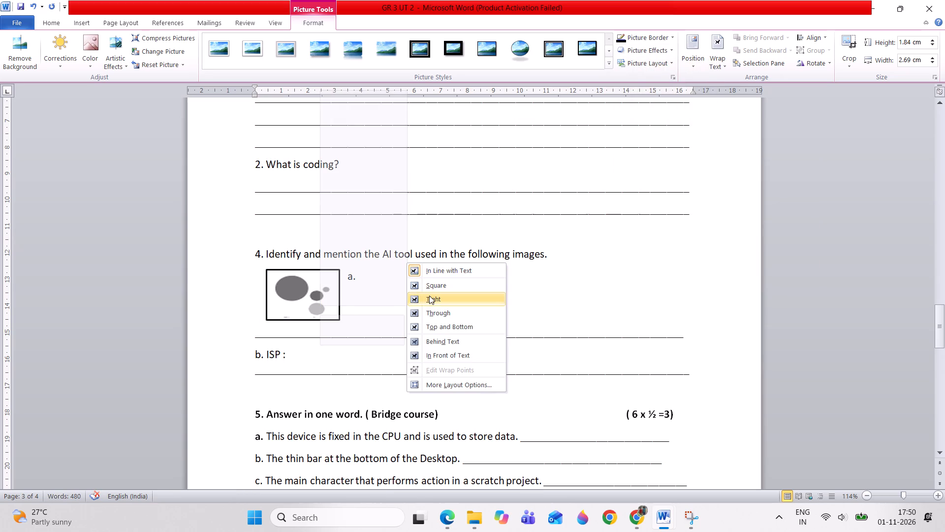
{"action": "left_click", "coordinate": [429, 296]}
{"action": "left_click_drag", "start_coordinate": [309, 295], "coordinate": [316, 296]}
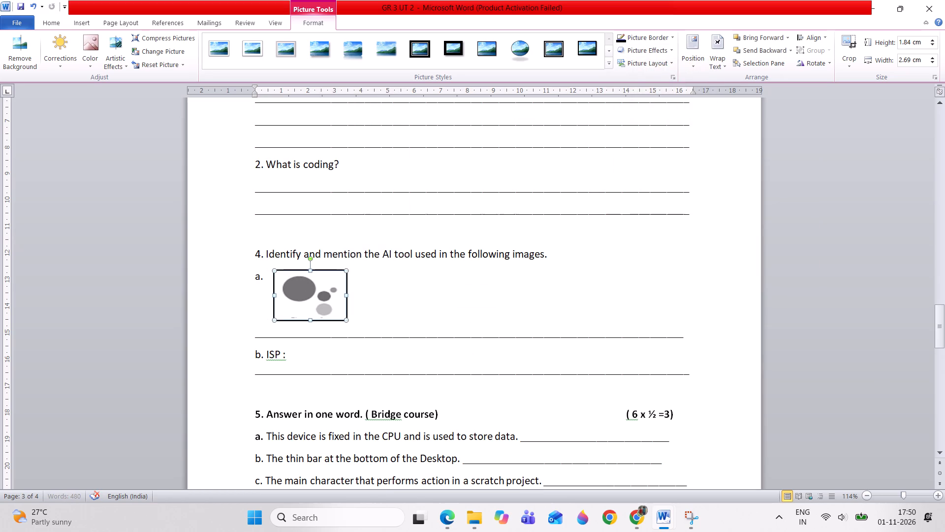
{"action": "left_click", "coordinate": [364, 321]}
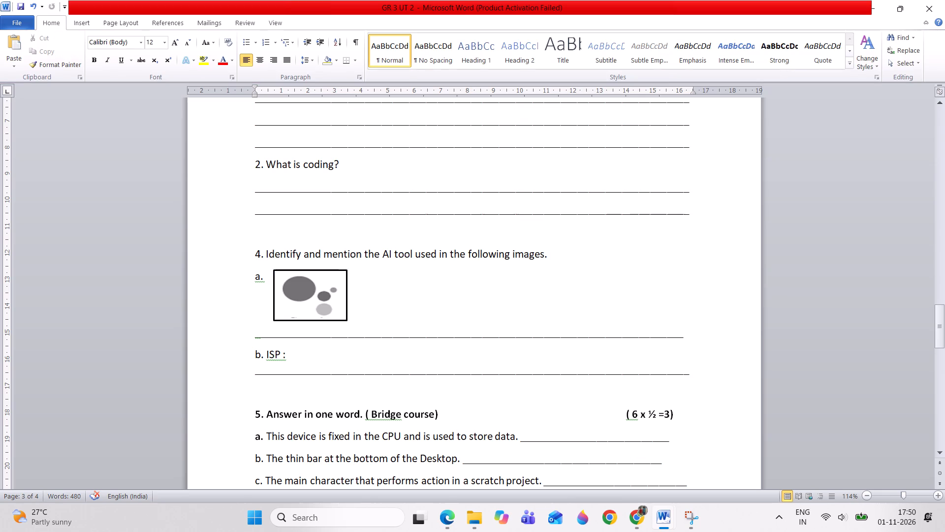
Add spacing between item a's picture and its answer line, plus a blank line between the answer line and item b.
{"action": "left_click", "coordinate": [255, 338]}
{"action": "key", "text": "Return"}
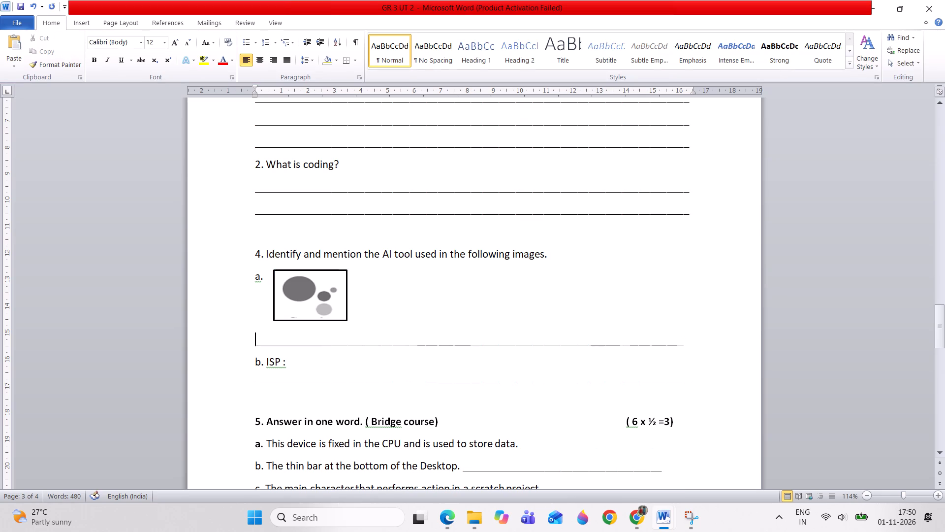
{"action": "key", "text": "Return"}
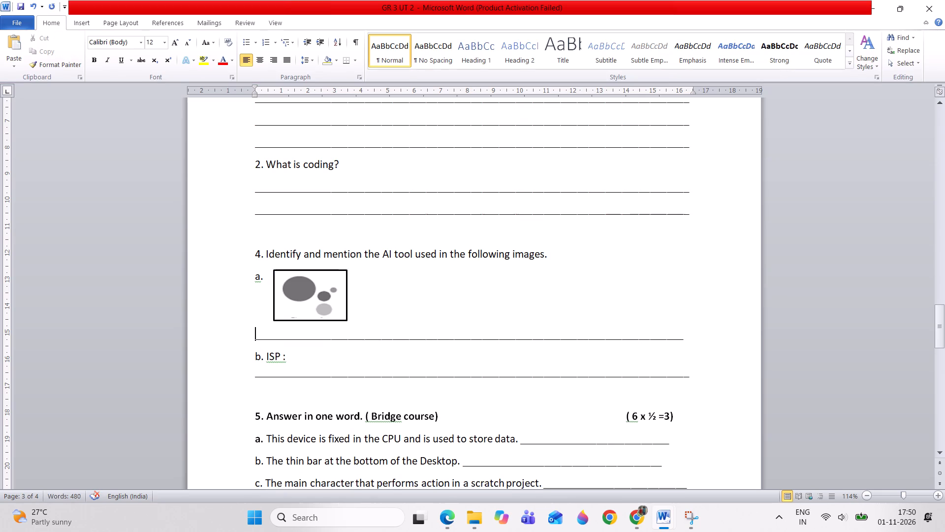
{"action": "key", "text": "Return"}
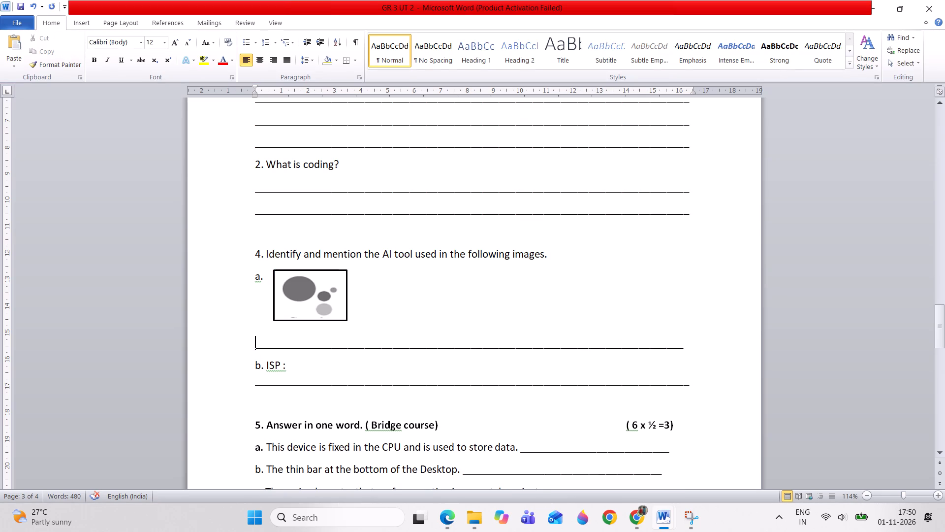
{"action": "left_click", "coordinate": [691, 346]}
{"action": "key", "text": "Return"}
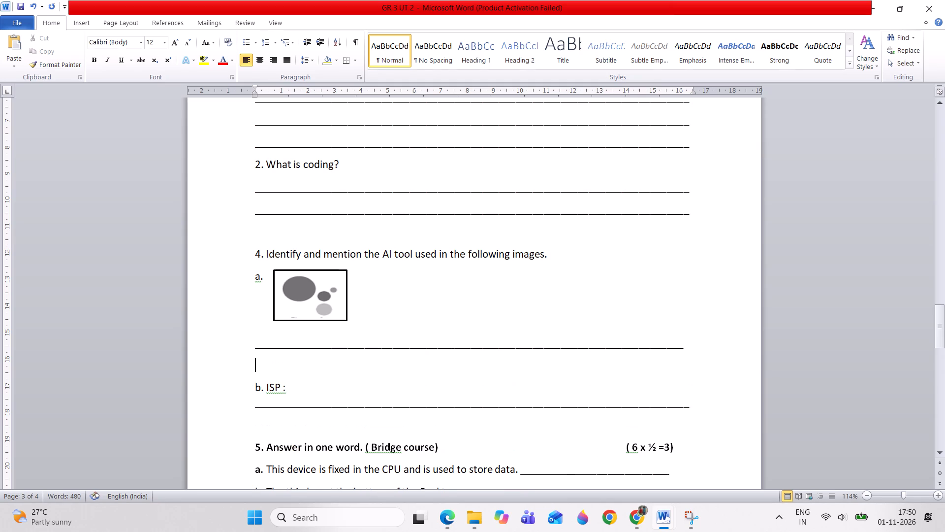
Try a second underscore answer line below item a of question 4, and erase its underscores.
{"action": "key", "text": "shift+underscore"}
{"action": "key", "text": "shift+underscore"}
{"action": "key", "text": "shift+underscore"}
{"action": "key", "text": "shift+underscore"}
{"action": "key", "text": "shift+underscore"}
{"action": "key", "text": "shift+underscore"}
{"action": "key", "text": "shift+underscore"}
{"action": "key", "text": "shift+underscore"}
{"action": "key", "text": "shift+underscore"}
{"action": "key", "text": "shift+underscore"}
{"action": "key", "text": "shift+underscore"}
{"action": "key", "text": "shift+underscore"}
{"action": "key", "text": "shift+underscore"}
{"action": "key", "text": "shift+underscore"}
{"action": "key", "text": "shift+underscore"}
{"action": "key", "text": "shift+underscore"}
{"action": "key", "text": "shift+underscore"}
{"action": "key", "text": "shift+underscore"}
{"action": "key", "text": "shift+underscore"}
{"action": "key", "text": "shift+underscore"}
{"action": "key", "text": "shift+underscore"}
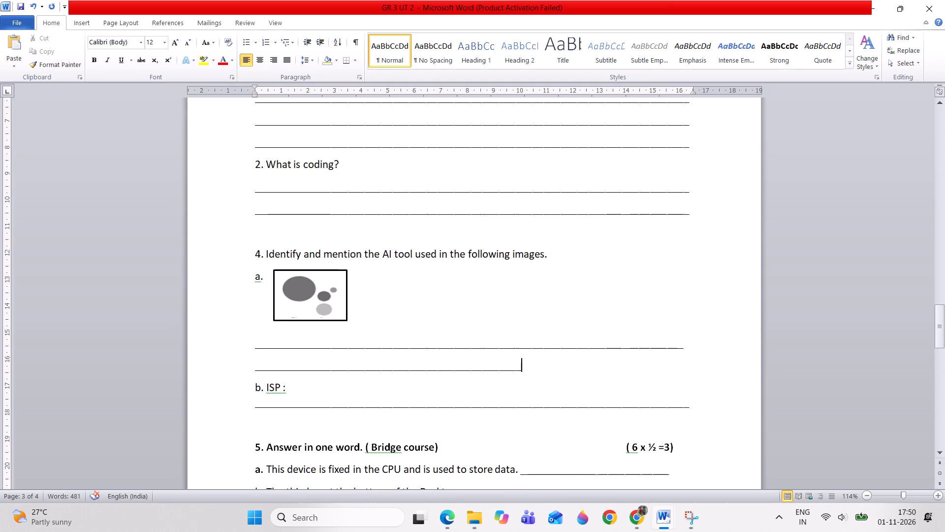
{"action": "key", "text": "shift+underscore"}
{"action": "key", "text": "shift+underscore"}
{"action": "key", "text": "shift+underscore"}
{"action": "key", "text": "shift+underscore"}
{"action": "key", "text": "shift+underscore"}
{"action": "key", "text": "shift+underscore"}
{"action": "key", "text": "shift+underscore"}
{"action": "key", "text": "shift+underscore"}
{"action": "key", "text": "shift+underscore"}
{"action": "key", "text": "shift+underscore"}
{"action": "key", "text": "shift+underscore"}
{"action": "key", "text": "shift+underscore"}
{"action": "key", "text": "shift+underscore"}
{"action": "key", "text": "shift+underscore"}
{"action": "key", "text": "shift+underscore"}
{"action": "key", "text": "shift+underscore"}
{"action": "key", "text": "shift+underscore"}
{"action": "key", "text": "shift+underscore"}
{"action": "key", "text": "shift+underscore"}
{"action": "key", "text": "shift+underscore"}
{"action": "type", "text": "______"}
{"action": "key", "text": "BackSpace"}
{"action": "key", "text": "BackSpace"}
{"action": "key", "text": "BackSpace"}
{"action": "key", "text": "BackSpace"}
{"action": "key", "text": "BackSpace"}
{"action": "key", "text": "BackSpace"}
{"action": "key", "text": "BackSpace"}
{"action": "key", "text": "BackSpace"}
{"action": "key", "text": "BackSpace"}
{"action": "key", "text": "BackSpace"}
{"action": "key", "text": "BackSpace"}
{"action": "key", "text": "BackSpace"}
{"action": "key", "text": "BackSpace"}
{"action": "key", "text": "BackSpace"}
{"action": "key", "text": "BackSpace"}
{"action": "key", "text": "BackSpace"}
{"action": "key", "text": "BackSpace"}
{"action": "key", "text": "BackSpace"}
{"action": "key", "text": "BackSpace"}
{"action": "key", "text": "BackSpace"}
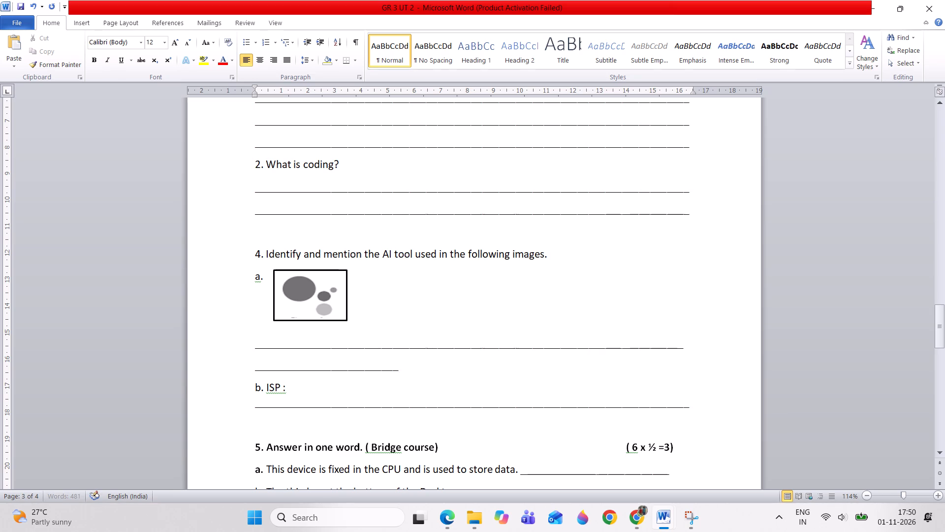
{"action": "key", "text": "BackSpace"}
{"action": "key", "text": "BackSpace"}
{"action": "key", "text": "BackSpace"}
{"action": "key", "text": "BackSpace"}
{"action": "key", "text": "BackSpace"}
Delete "and mention" from question 4 so it reads "Identify the AI tool used in the following images.".
{"action": "left_click", "coordinate": [306, 257]}
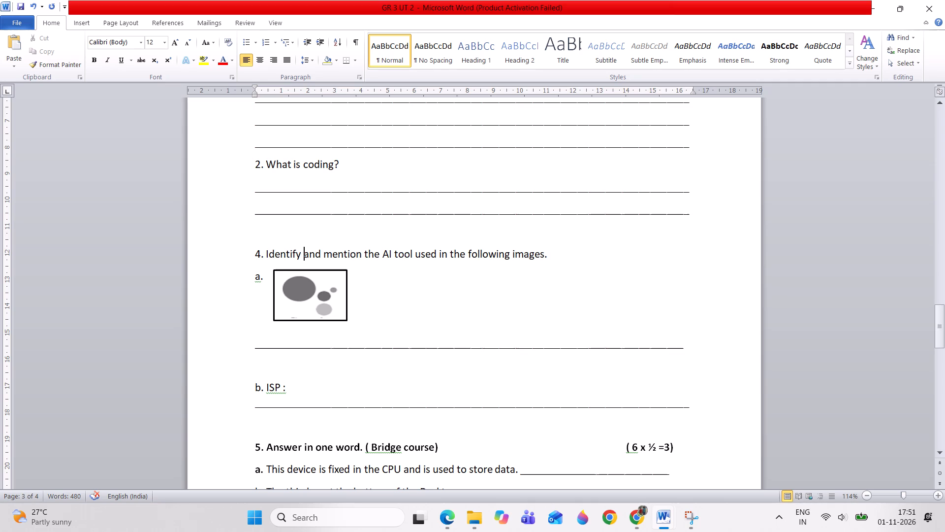
{"action": "key", "text": "Delete"}
{"action": "key", "text": "Delete"}
{"action": "key", "text": "Delete"}
{"action": "key", "text": "Delete"}
{"action": "key", "text": "Delete"}
{"action": "key", "text": "Delete"}
{"action": "key", "text": "Delete"}
{"action": "key", "text": "Delete"}
{"action": "key", "text": "Delete"}
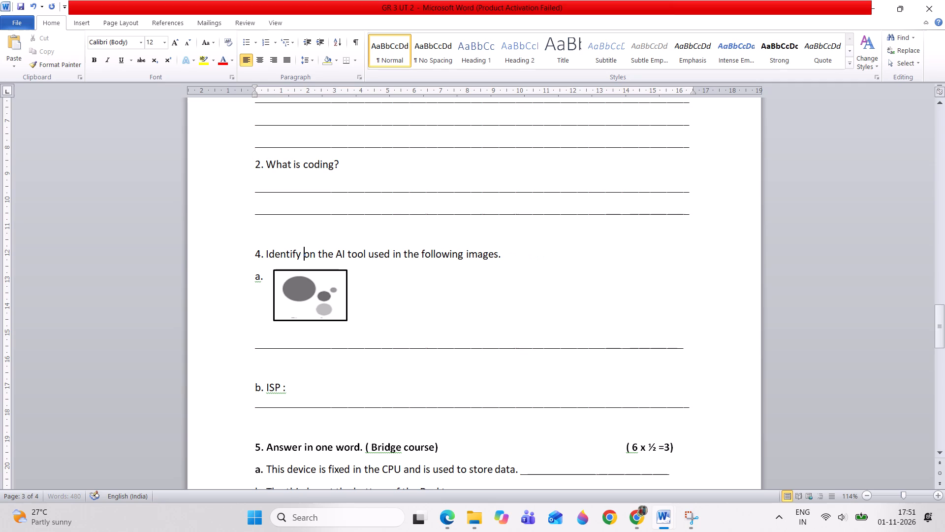
{"action": "key", "text": "Delete"}
{"action": "key", "text": "Delete"}
{"action": "key", "text": "Delete"}
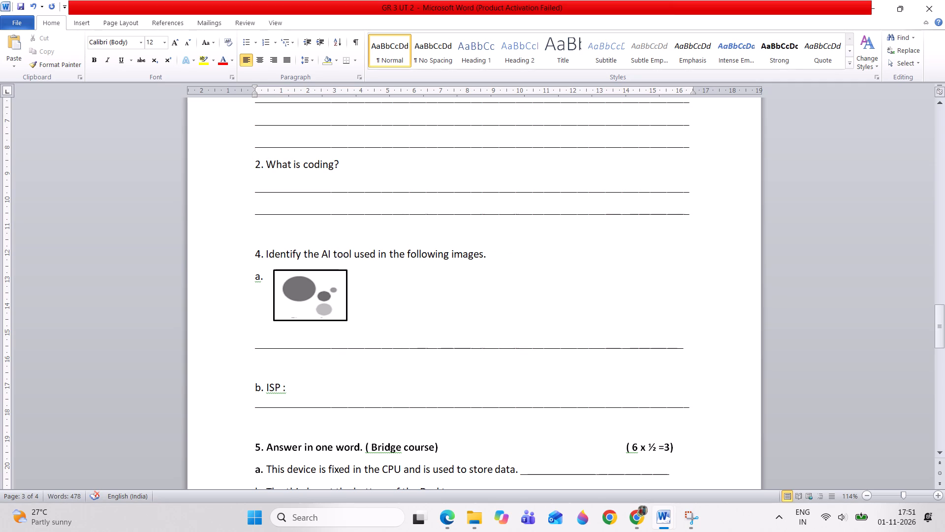
Delete the "ISP :" wording from item b of question 4, keeping the item letter.
{"action": "left_click", "coordinate": [313, 384]}
{"action": "key", "text": "BackSpace"}
{"action": "key", "text": "BackSpace"}
{"action": "key", "text": "BackSpace"}
{"action": "key", "text": "ctrl+z"}
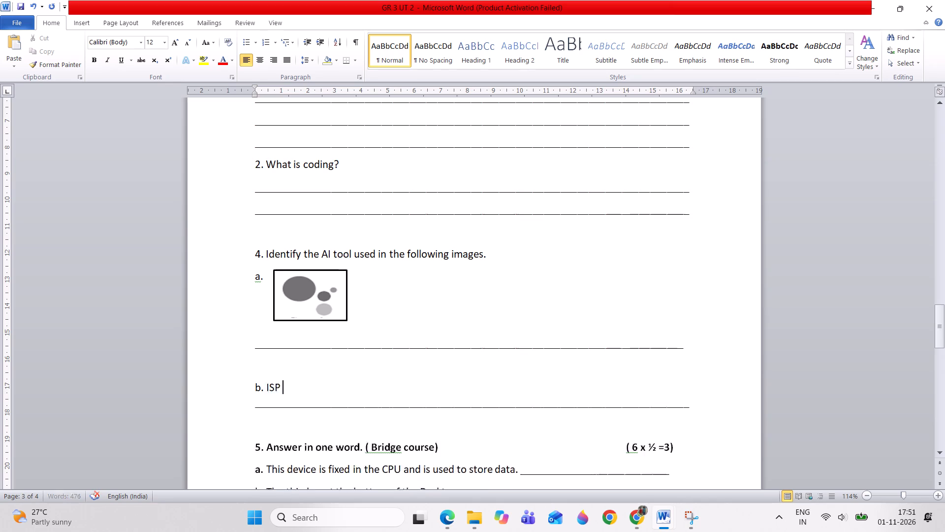
{"action": "key", "text": "BackSpace"}
{"action": "key", "text": "BackSpace"}
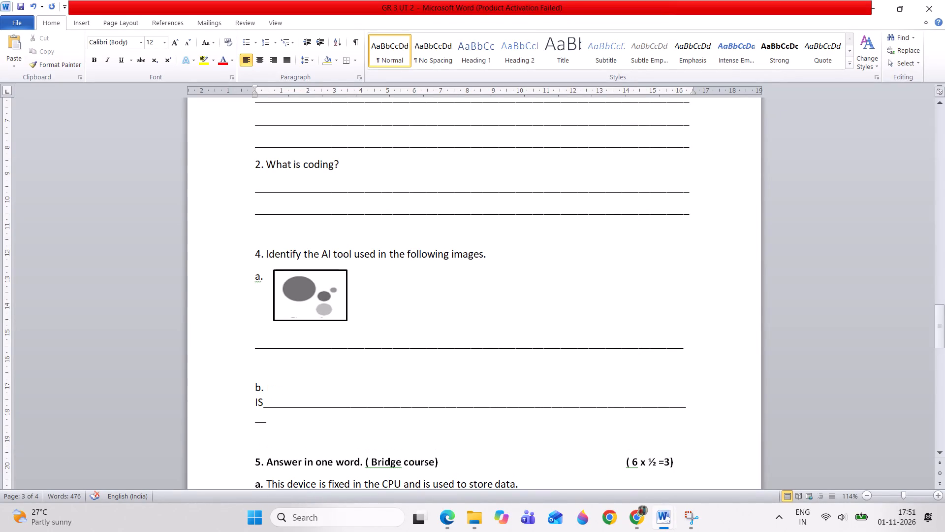
{"action": "key", "text": "BackSpace"}
{"action": "key", "text": "BackSpace"}
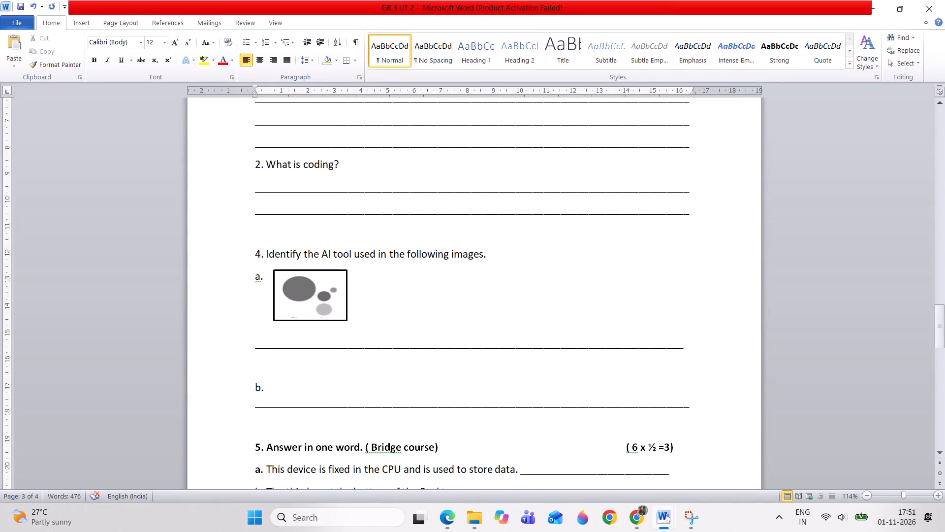
Switch to the SuperTeacher page in Chrome and close the open worksheet preview.
{"action": "key", "text": "alt+Tab"}
{"action": "key", "text": "alt+Tab"}
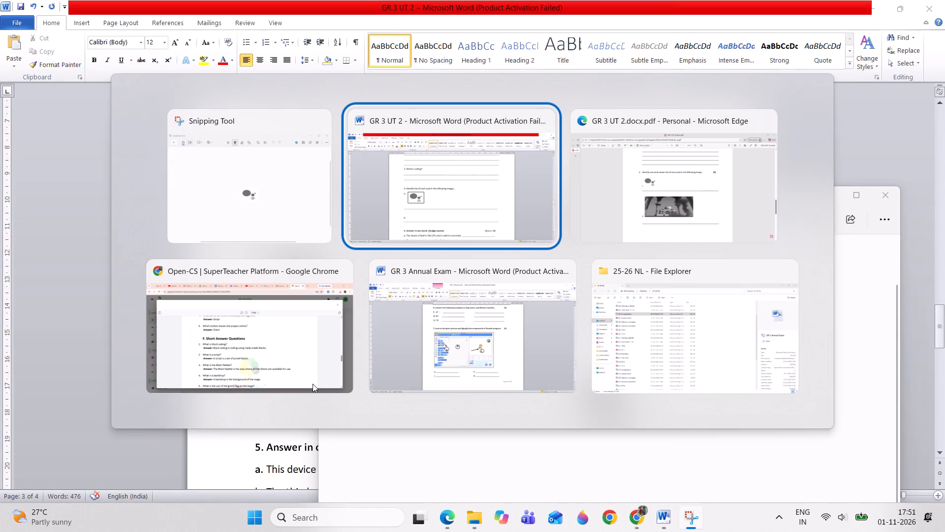
{"action": "key", "text": "alt+Tab"}
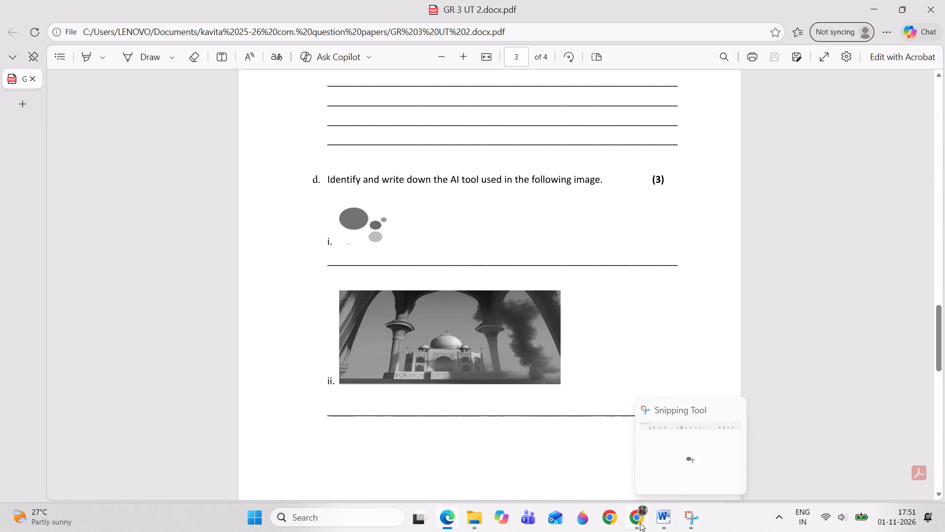
{"action": "left_click", "coordinate": [642, 484]}
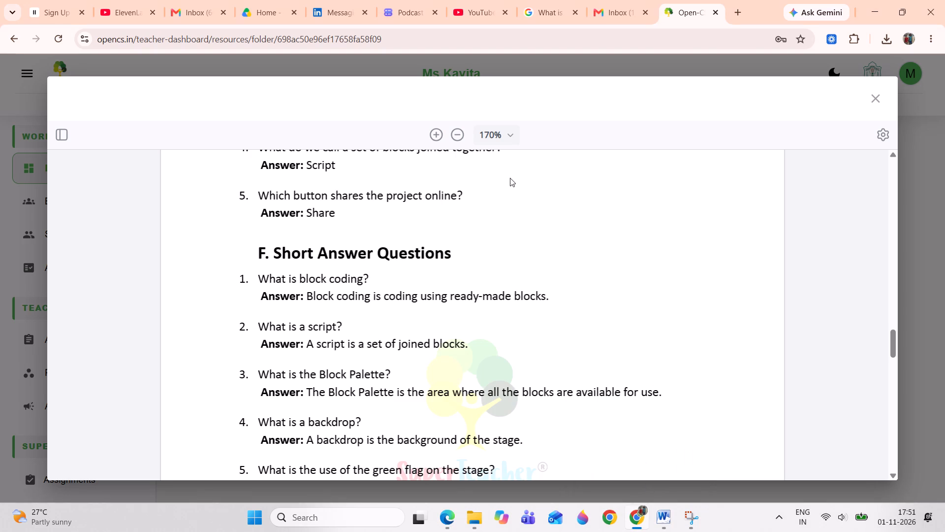
{"action": "left_click", "coordinate": [878, 96]}
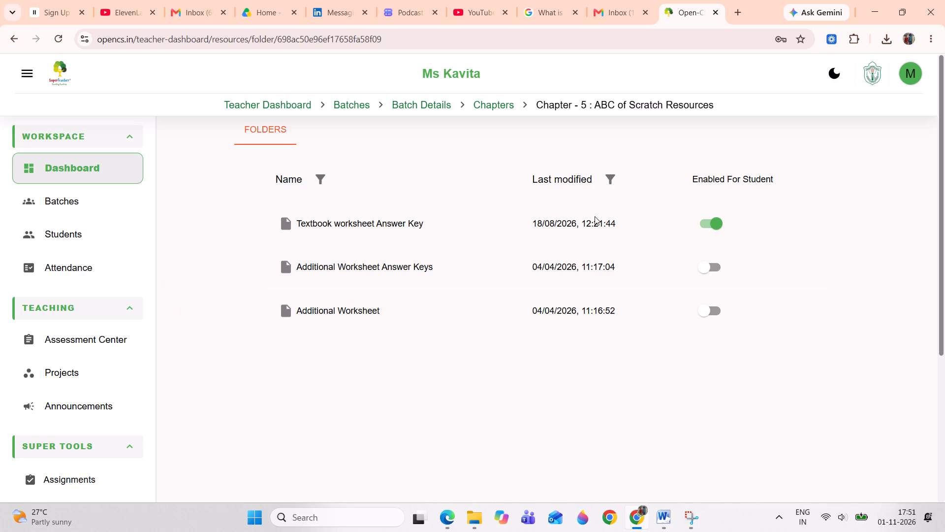
Return from the Chapter 5 resources to the Chapters page and collapse the Chapter 1 lesson plans.
{"action": "left_click", "coordinate": [590, 106]}
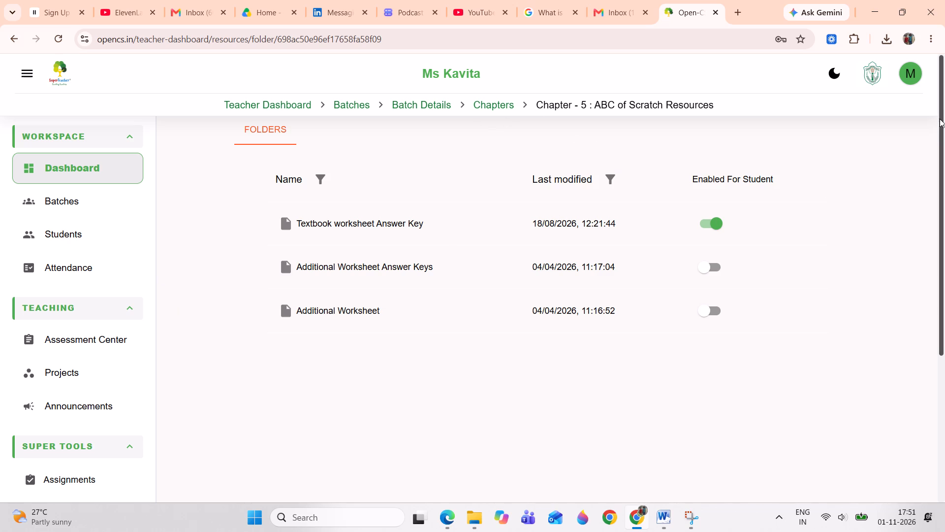
{"action": "left_click_drag", "start_coordinate": [939, 119], "coordinate": [917, 46]}
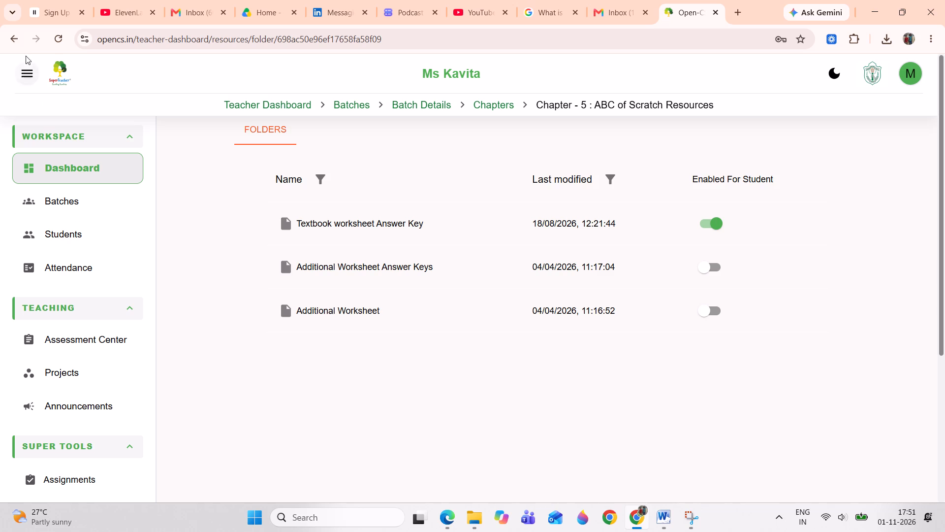
{"action": "left_click", "coordinate": [15, 40]}
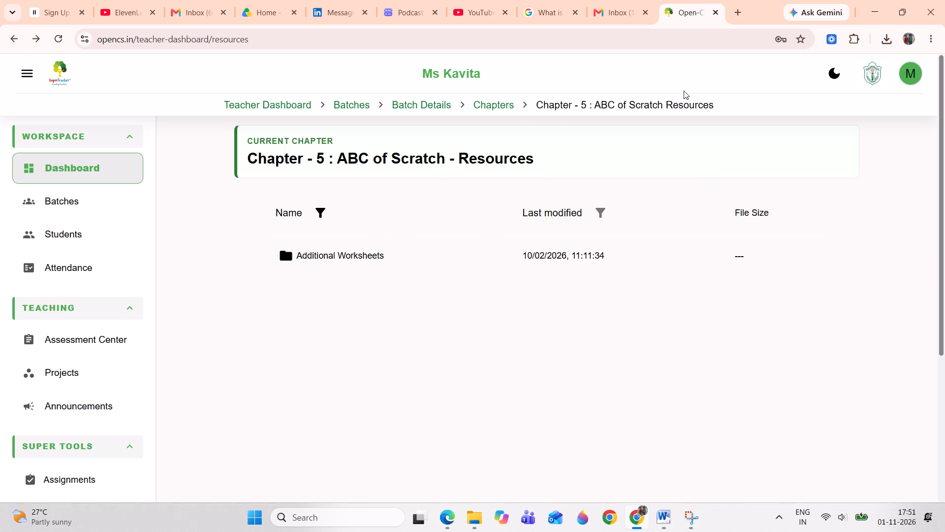
{"action": "left_click", "coordinate": [12, 41]}
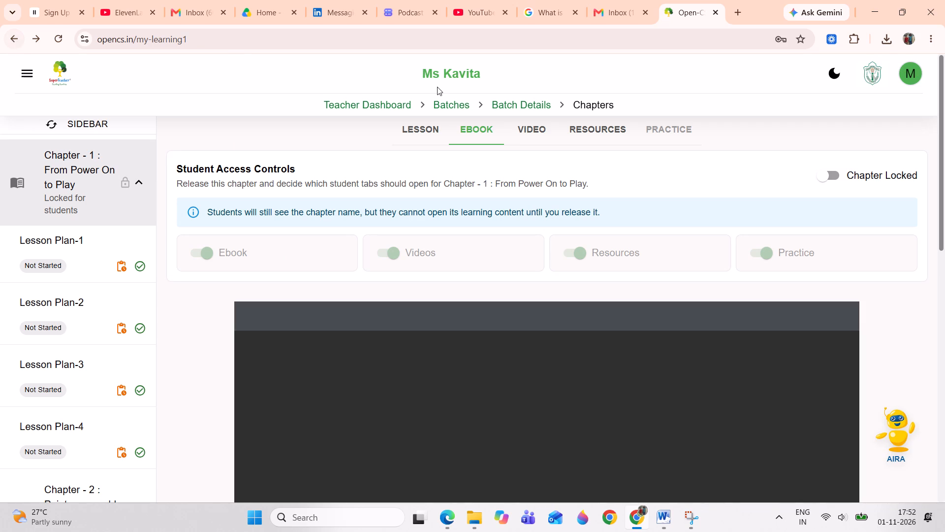
{"action": "left_click", "coordinate": [595, 133]}
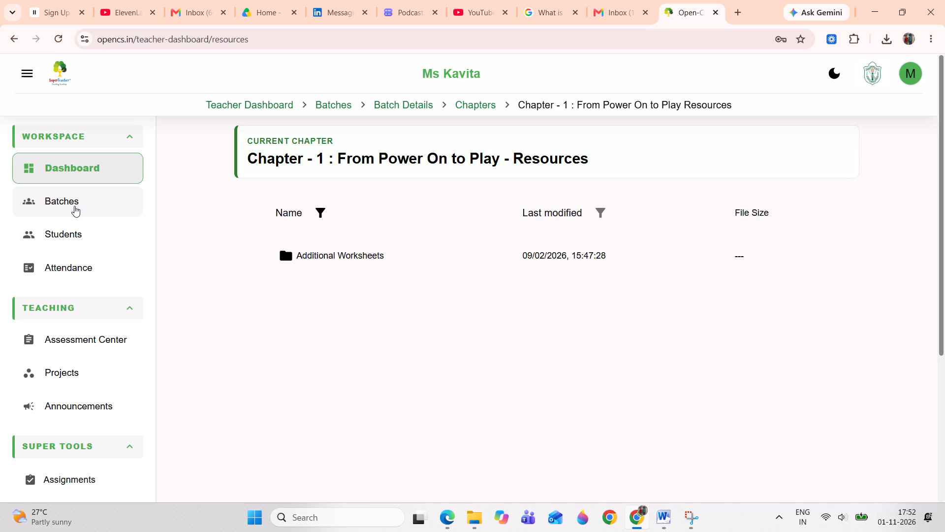
{"action": "left_click", "coordinate": [487, 100]}
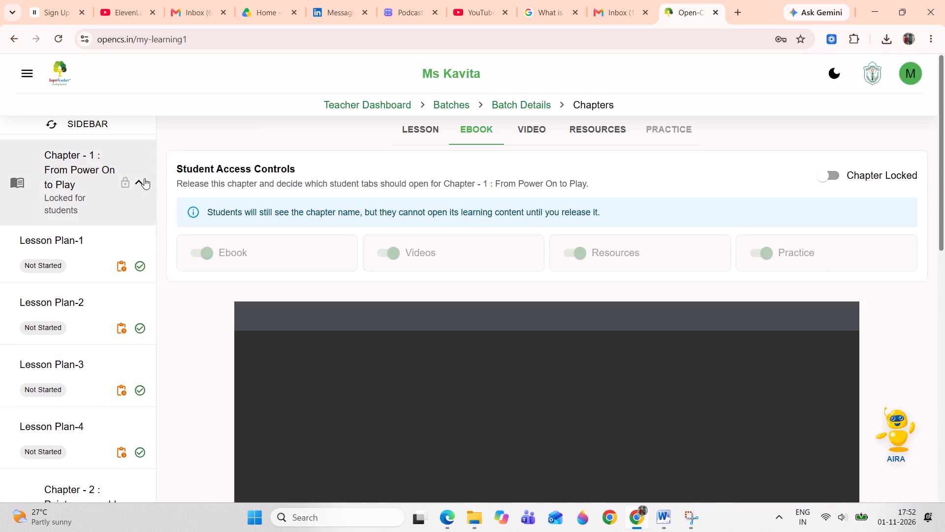
{"action": "left_click", "coordinate": [139, 181]}
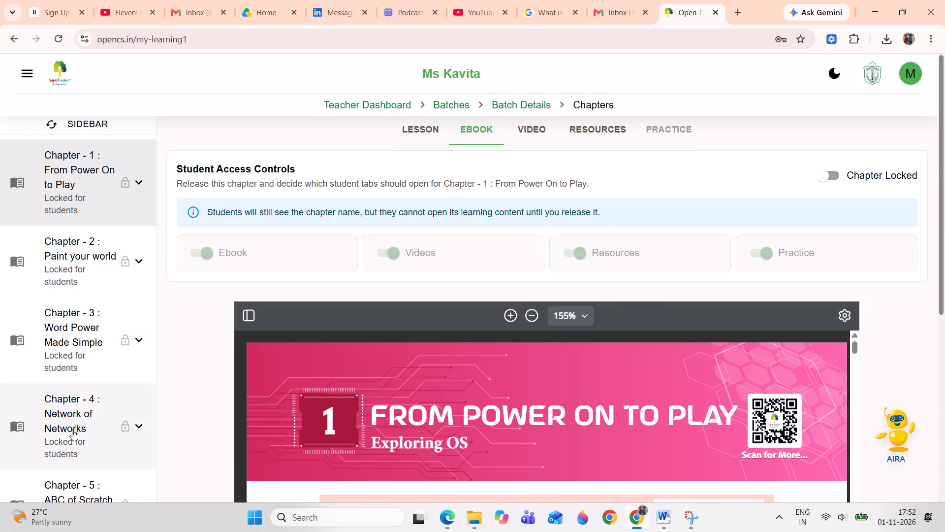
Open the Chapter 5 "ABC of Scratch" ebook and skim its opening pages.
{"action": "left_click", "coordinate": [79, 491]}
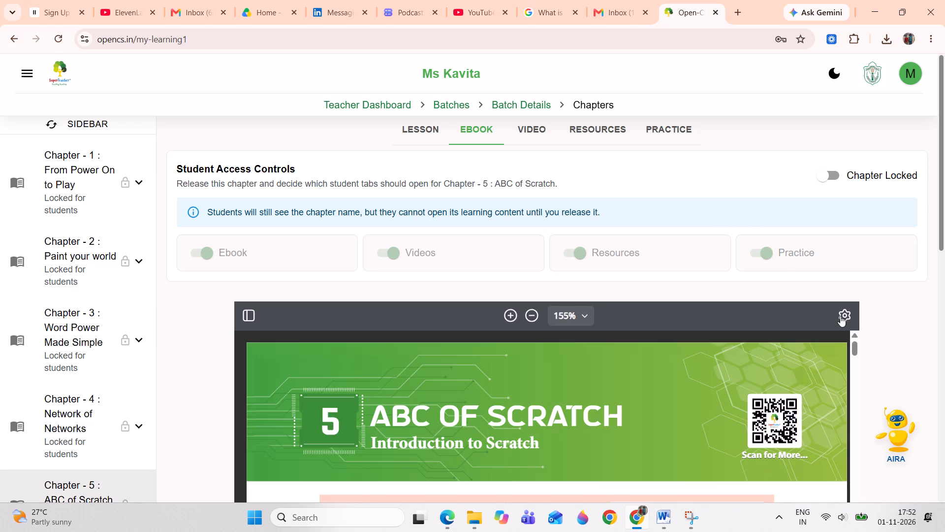
{"action": "left_click_drag", "start_coordinate": [853, 349], "coordinate": [854, 367]}
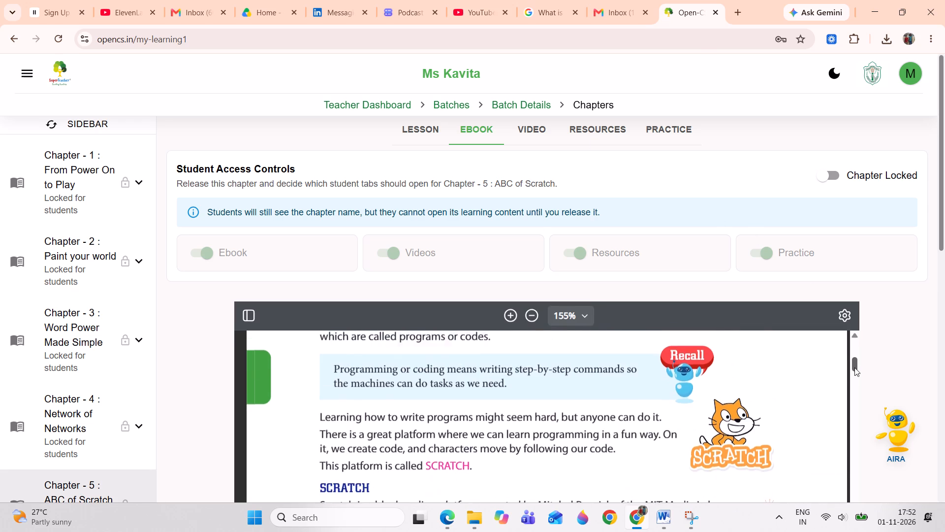
{"action": "left_click_drag", "start_coordinate": [854, 367], "coordinate": [852, 384]}
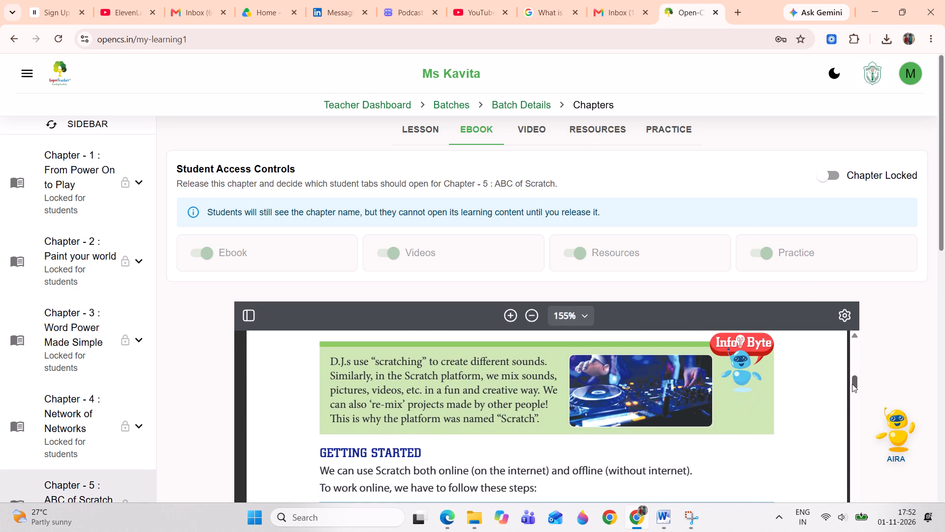
{"action": "left_click_drag", "start_coordinate": [852, 384], "coordinate": [850, 401]}
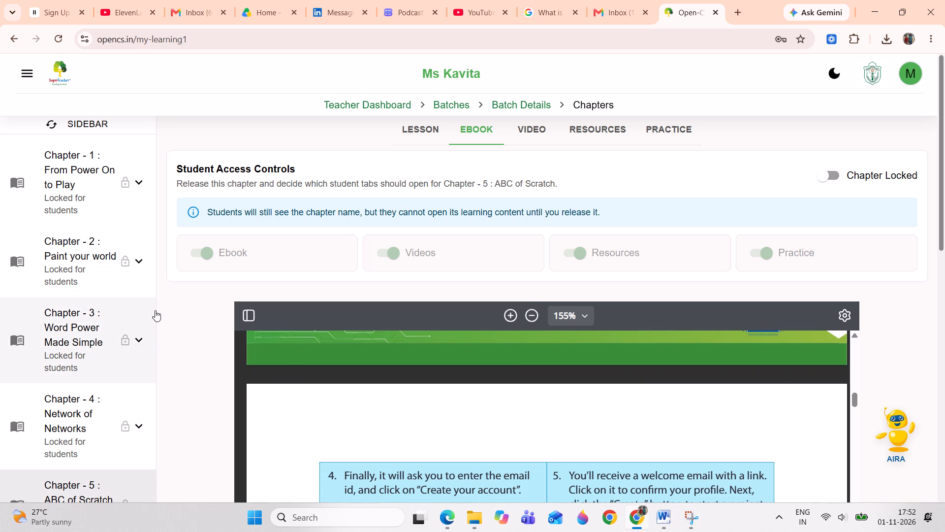
Open the Chapter 7 "Can Robots Think?" ebook and read through to the Autodraw example under "Drawing Images with AI".
{"action": "left_click_drag", "start_coordinate": [941, 244], "coordinate": [942, 251]}
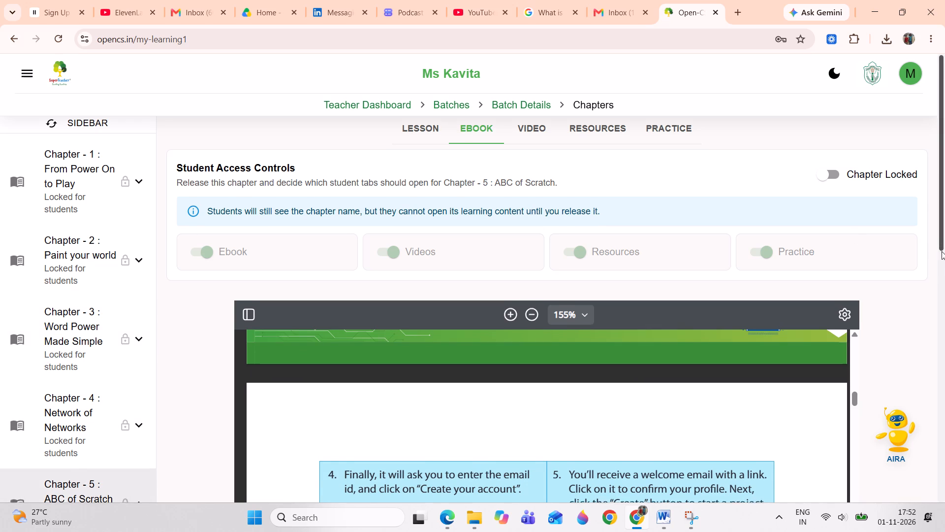
{"action": "left_click_drag", "start_coordinate": [942, 251], "coordinate": [944, 332]}
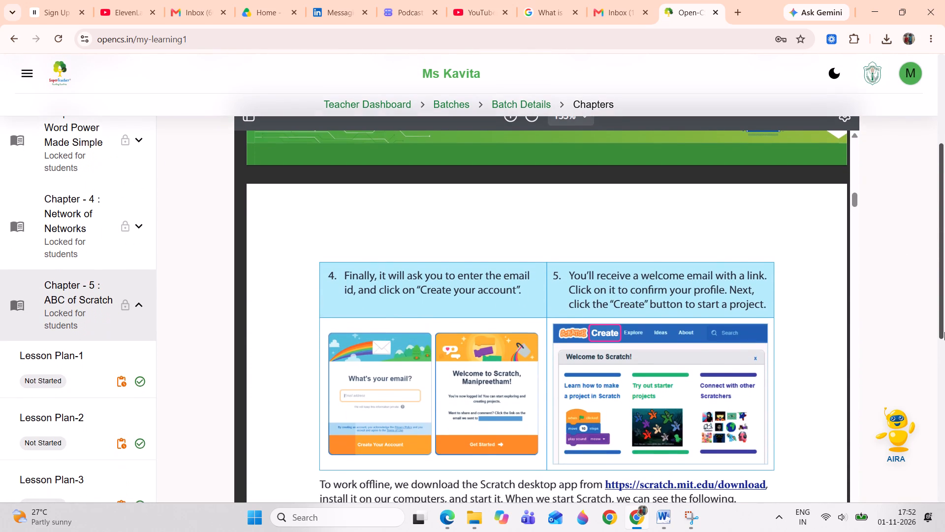
{"action": "left_click_drag", "start_coordinate": [944, 332], "coordinate": [921, 446]}
{"action": "left_click", "coordinate": [75, 457]}
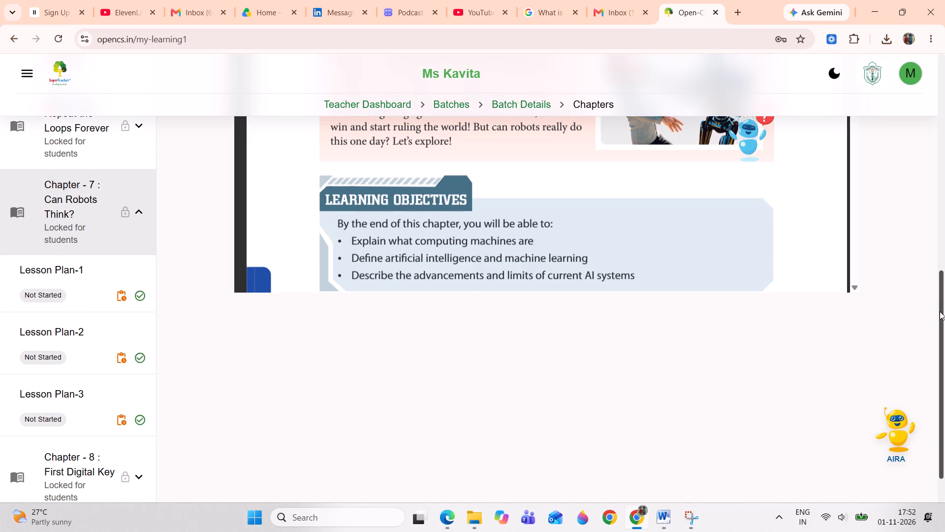
{"action": "left_click_drag", "start_coordinate": [940, 311], "coordinate": [924, 267]}
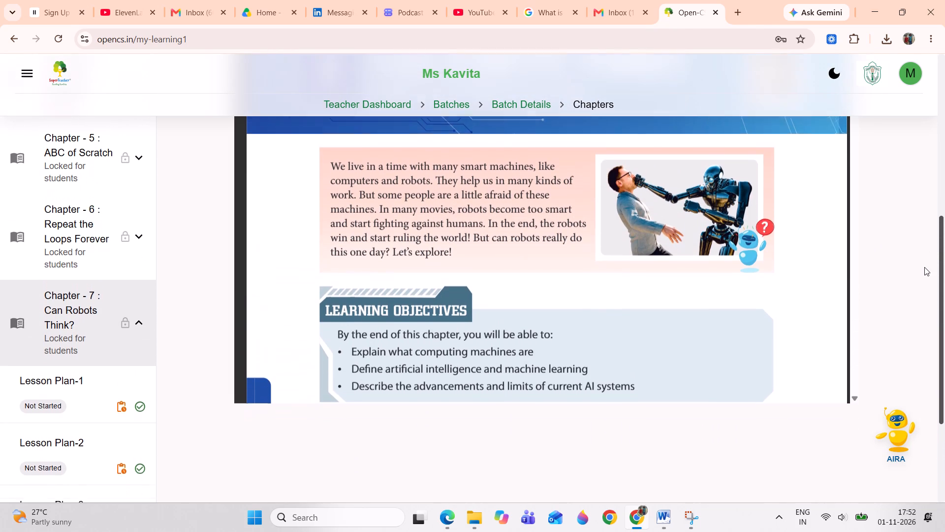
{"action": "left_click_drag", "start_coordinate": [924, 267], "coordinate": [924, 269]}
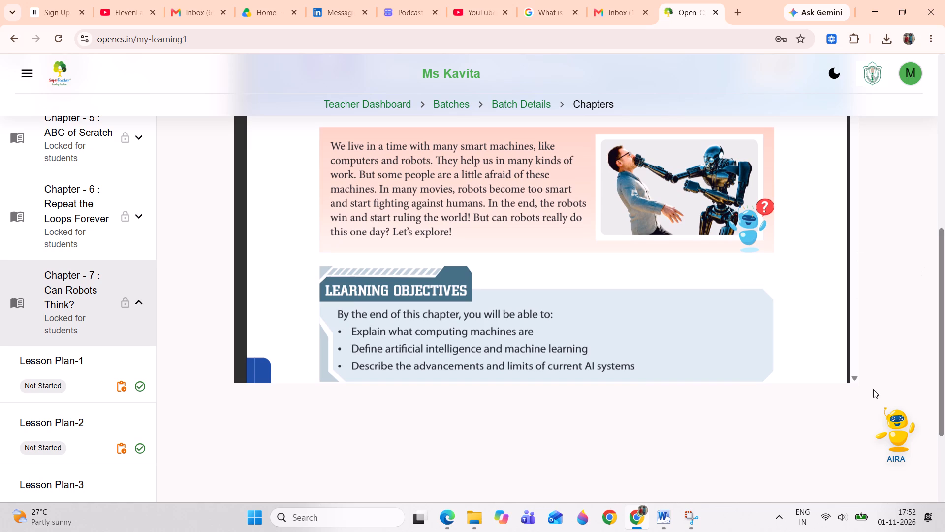
{"action": "double_click", "coordinate": [853, 379]}
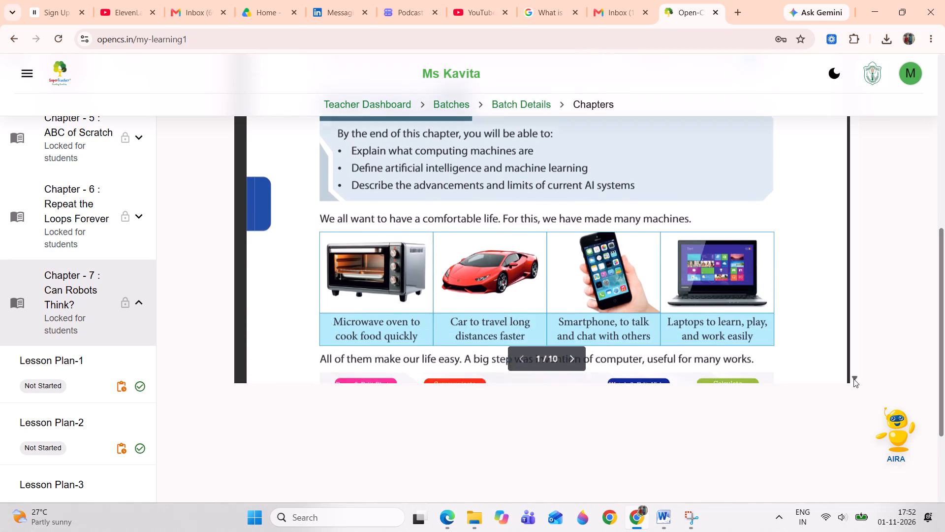
{"action": "double_click", "coordinate": [853, 379]}
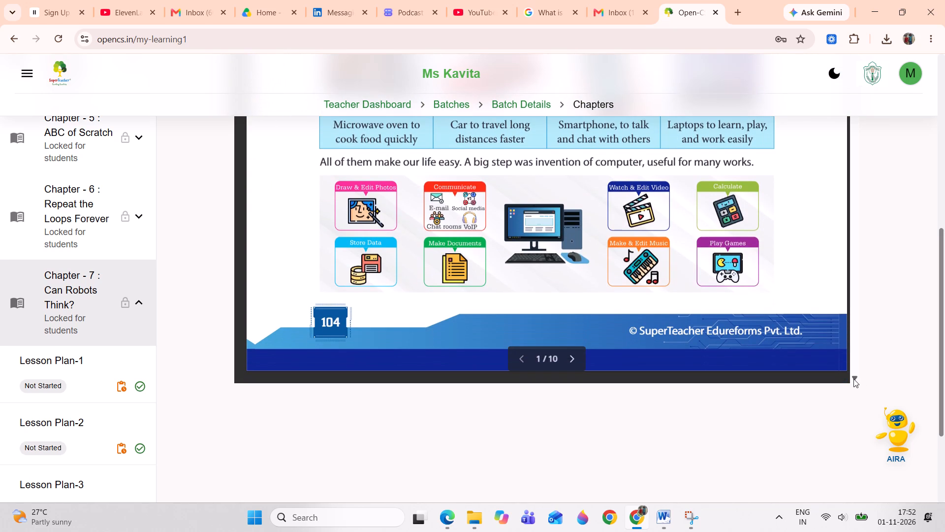
{"action": "left_click", "coordinate": [853, 379]}
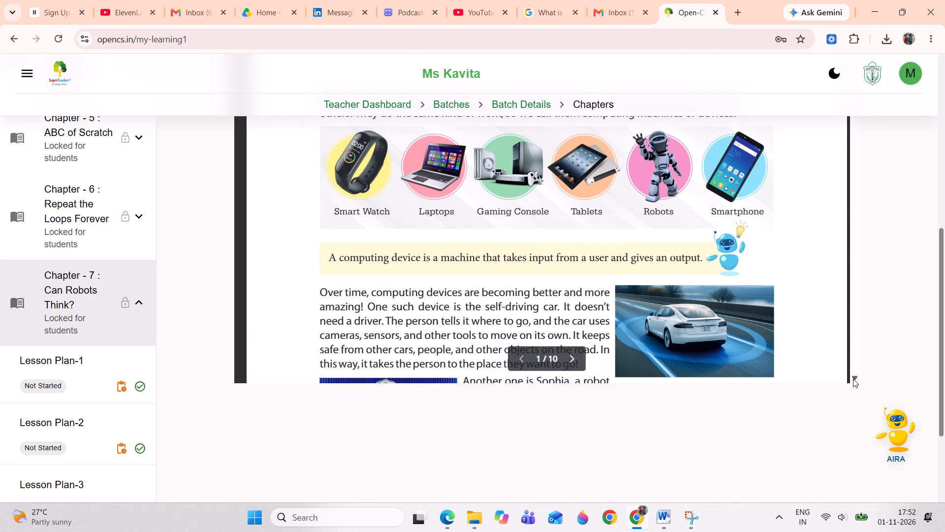
{"action": "left_click", "coordinate": [853, 379]}
{"action": "left_click", "coordinate": [853, 379]}
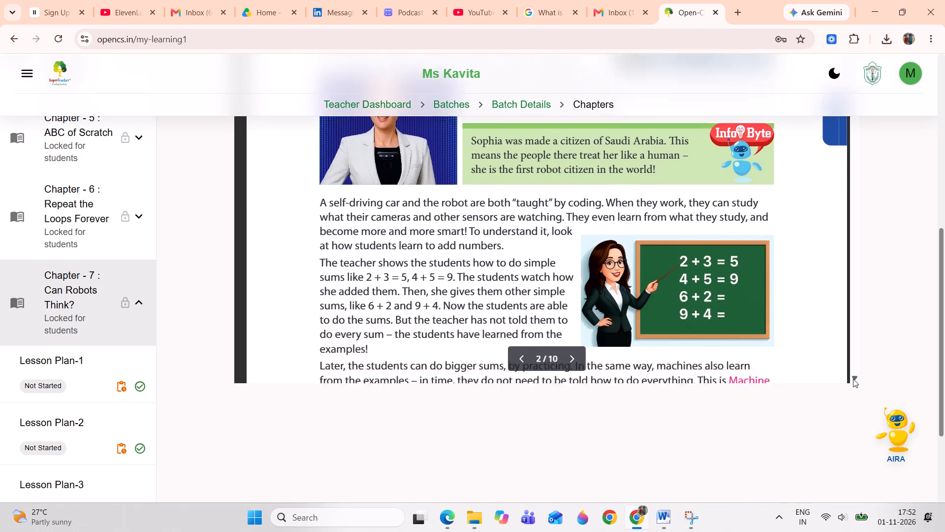
{"action": "left_click", "coordinate": [851, 379]}
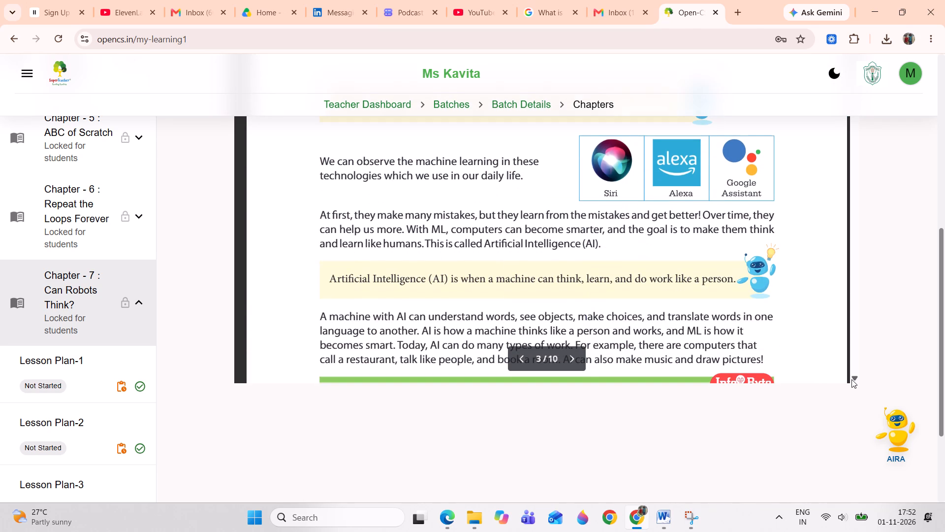
{"action": "double_click", "coordinate": [851, 379]}
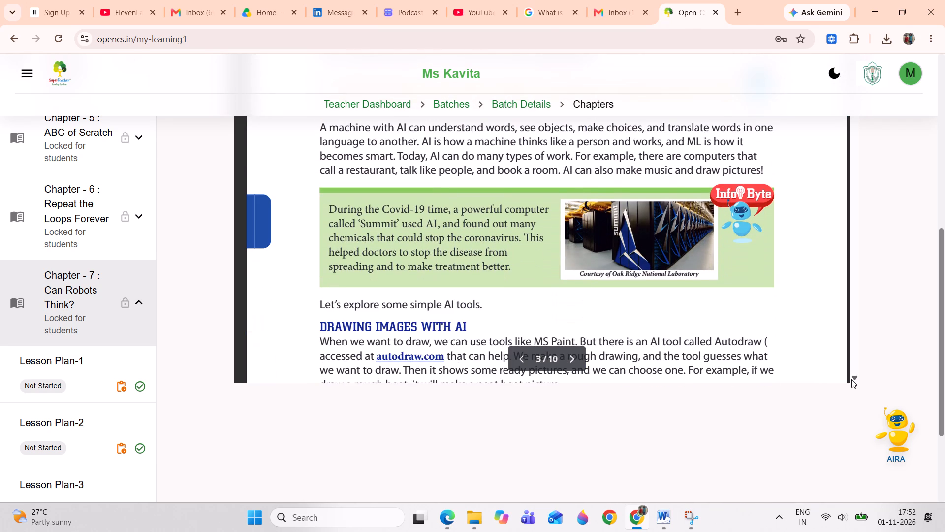
{"action": "left_click", "coordinate": [851, 379]}
{"action": "left_click", "coordinate": [851, 379]}
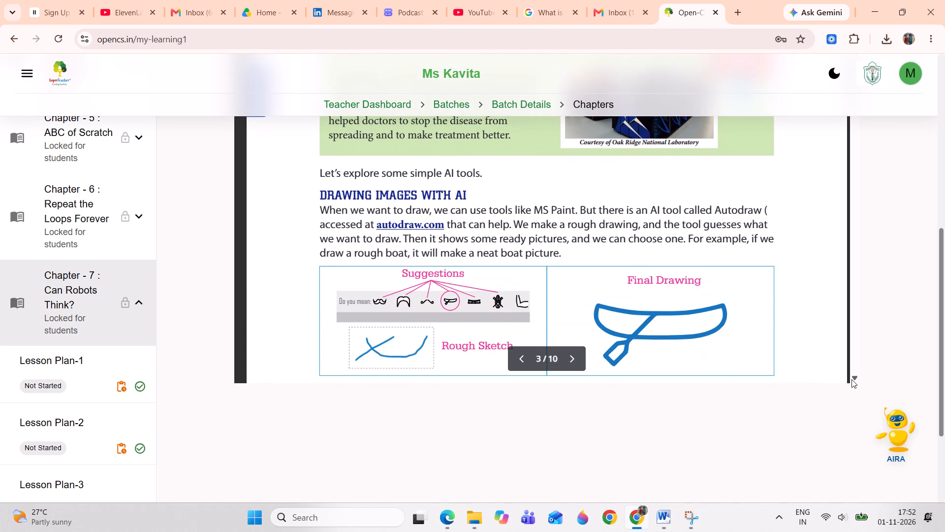
{"action": "left_click", "coordinate": [851, 379]}
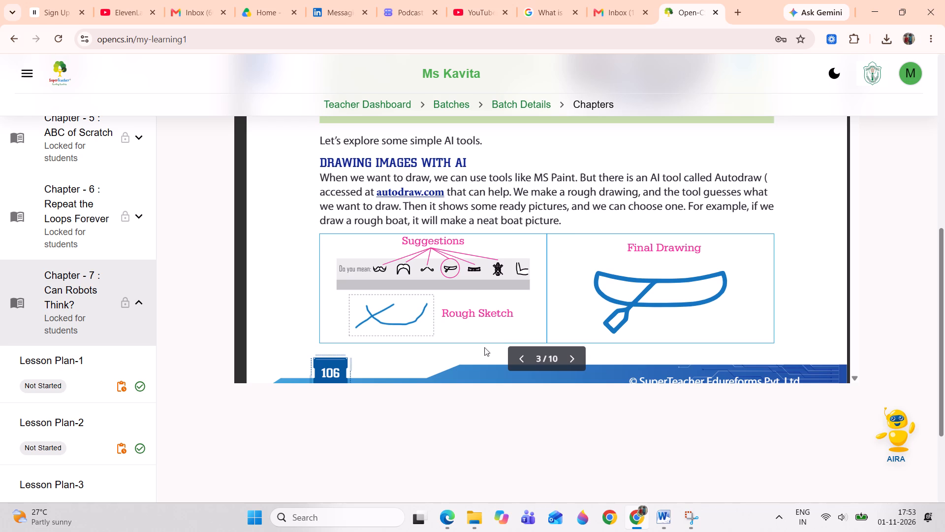
Capture a snip of the Autodraw suggestions and rough sketch illustration with Snipping Tool, and close the tool.
{"action": "left_click", "coordinate": [688, 520]}
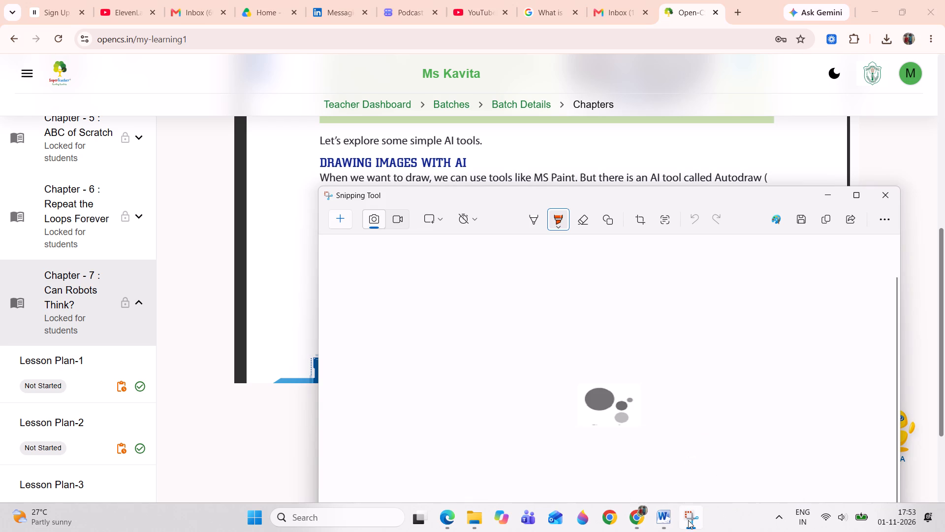
{"action": "left_click", "coordinate": [339, 224]}
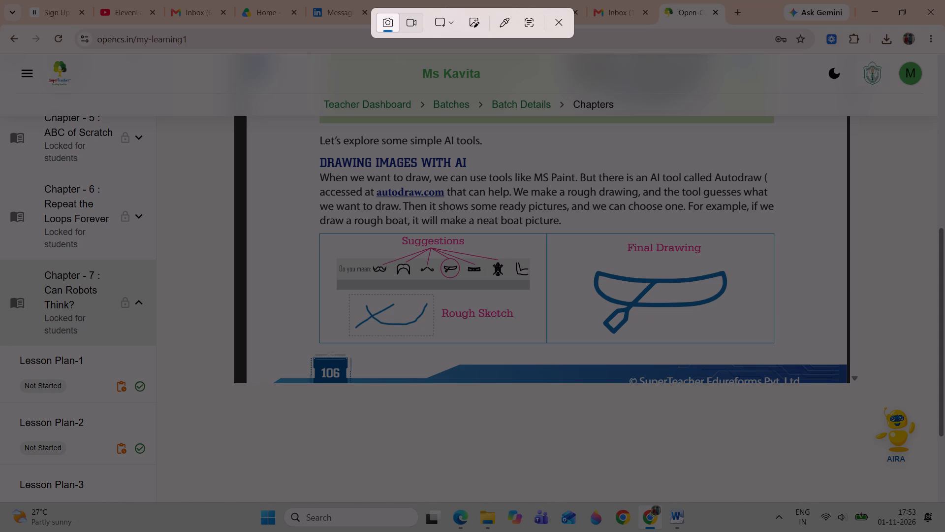
{"action": "left_click_drag", "start_coordinate": [342, 242], "coordinate": [436, 311]}
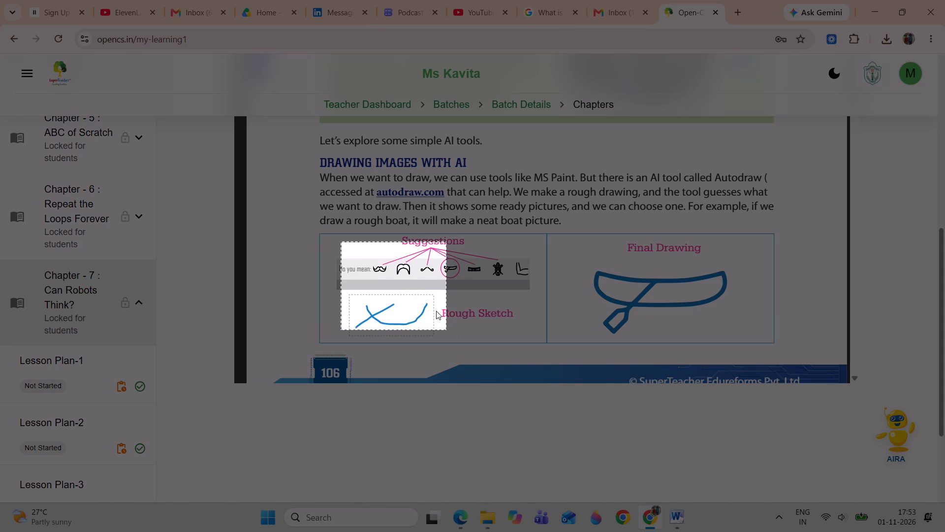
{"action": "left_click_drag", "start_coordinate": [436, 311], "coordinate": [532, 336]}
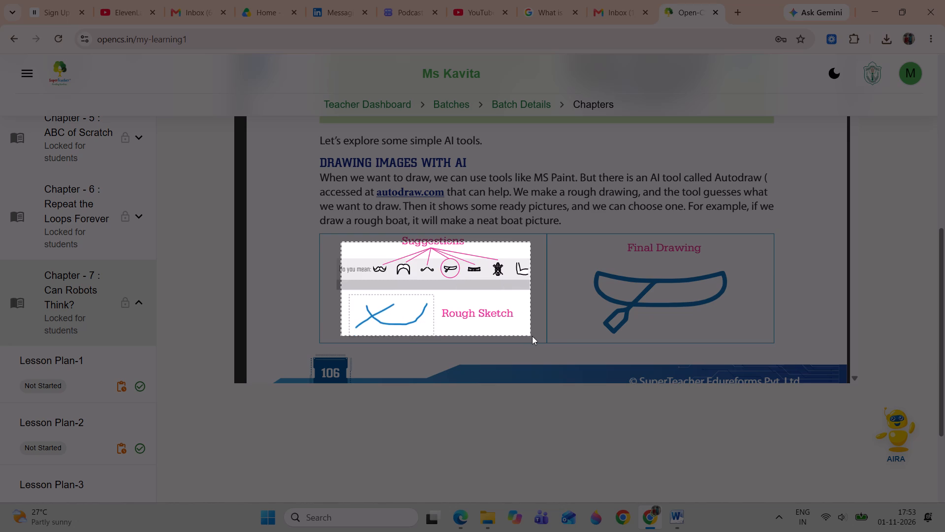
{"action": "left_click_drag", "start_coordinate": [532, 336], "coordinate": [535, 340]}
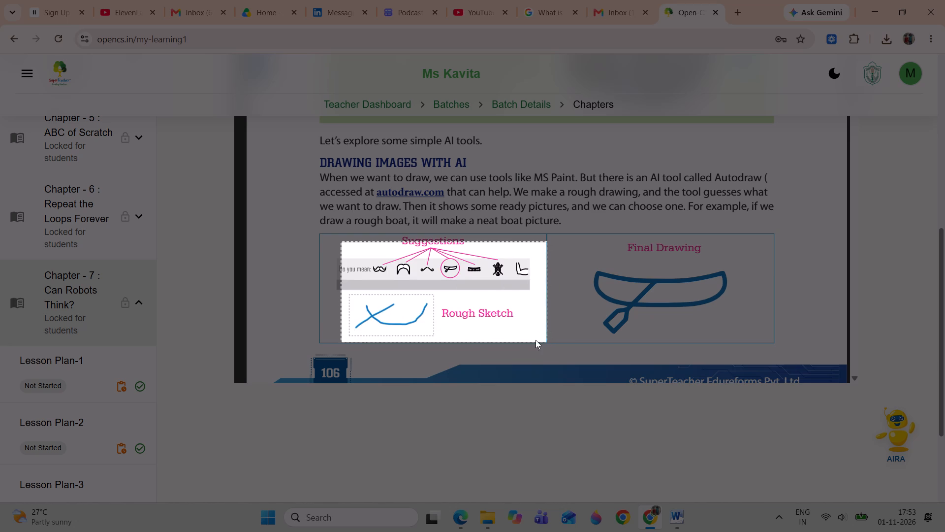
{"action": "left_click_drag", "start_coordinate": [535, 340], "coordinate": [539, 310]}
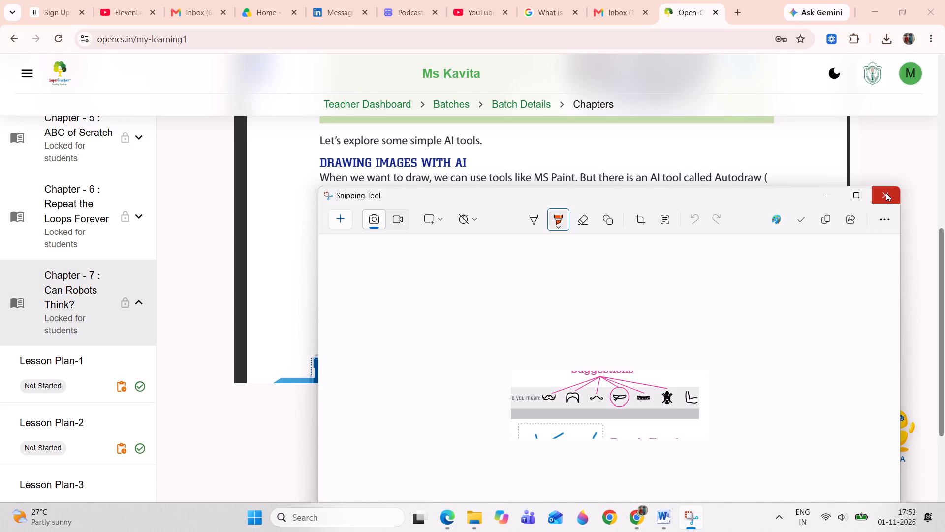
{"action": "left_click", "coordinate": [886, 193]}
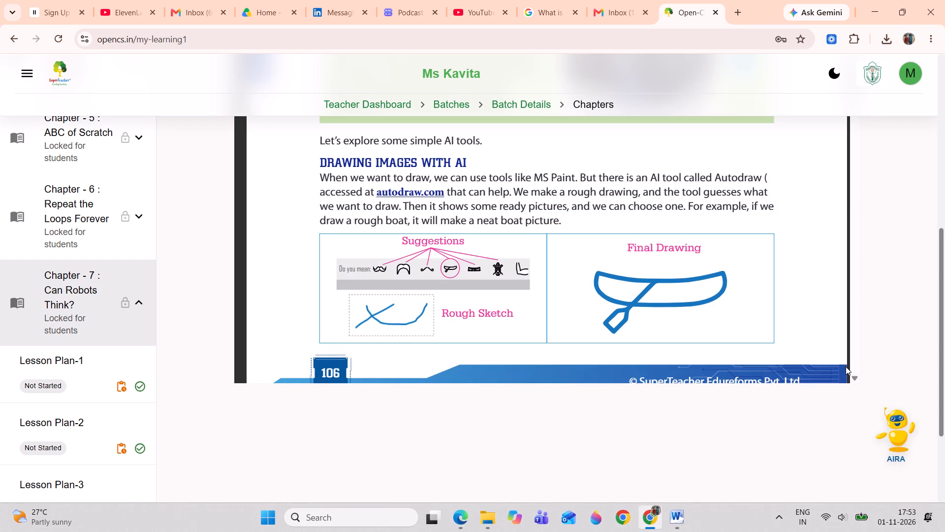
Snip the blue gold lion picture from the ebook's "Text to Image with AI" section and paste it at item b of question 4.
{"action": "left_click", "coordinate": [853, 377]}
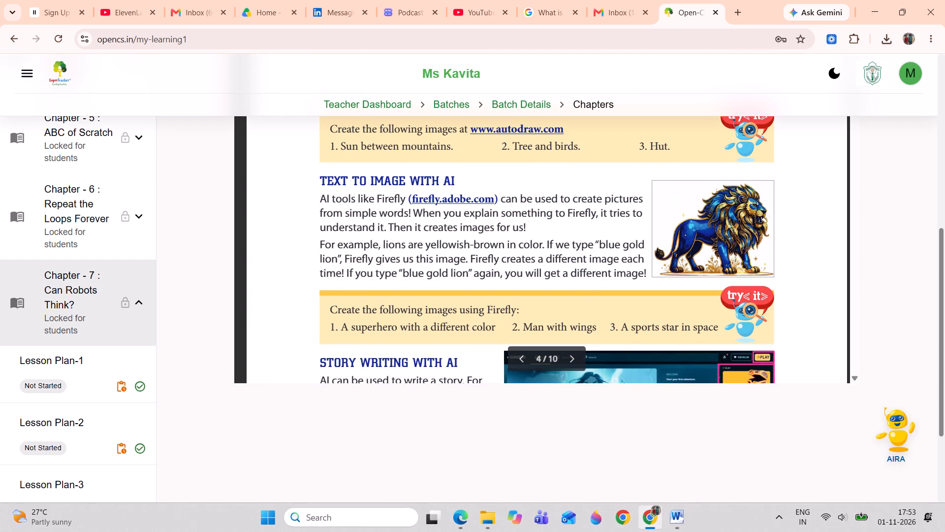
{"action": "left_click", "coordinate": [377, 513]}
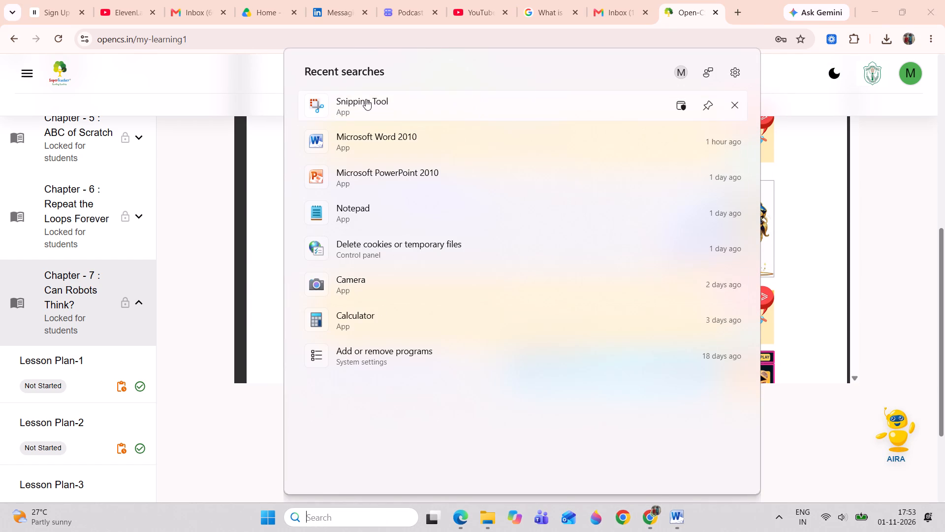
{"action": "left_click", "coordinate": [365, 102]}
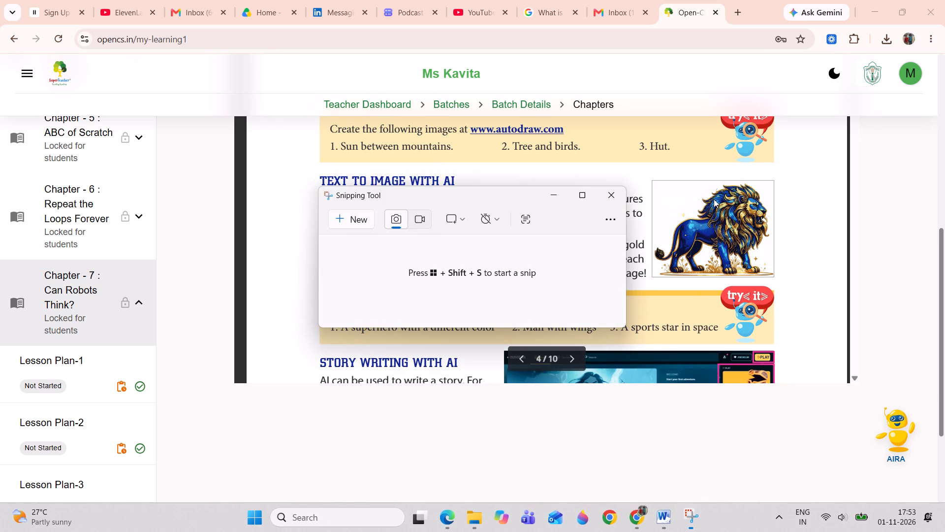
{"action": "left_click", "coordinate": [358, 218]}
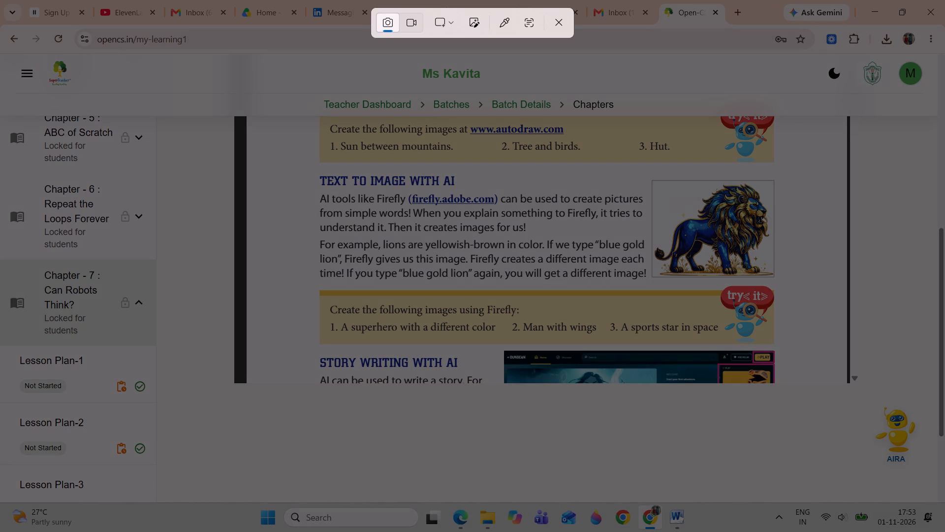
{"action": "left_click_drag", "start_coordinate": [654, 181], "coordinate": [711, 239]}
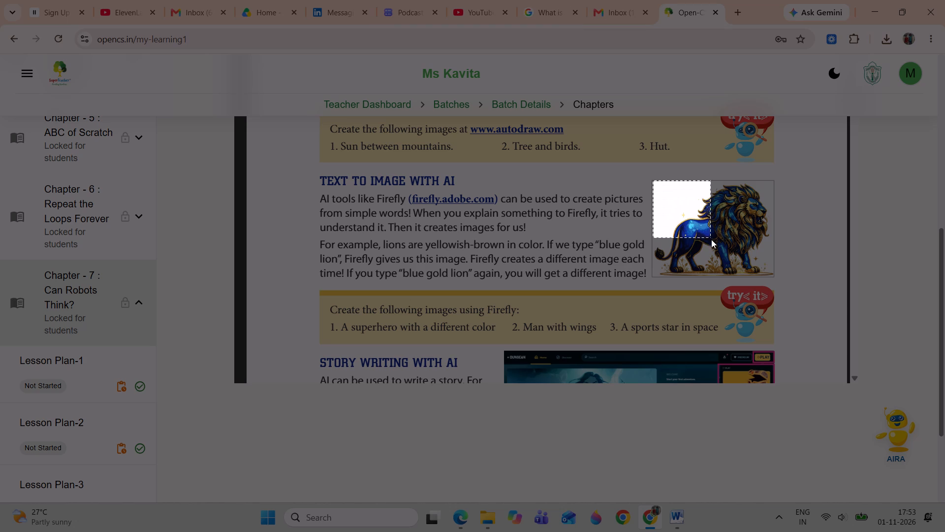
{"action": "left_click_drag", "start_coordinate": [711, 239], "coordinate": [771, 277]}
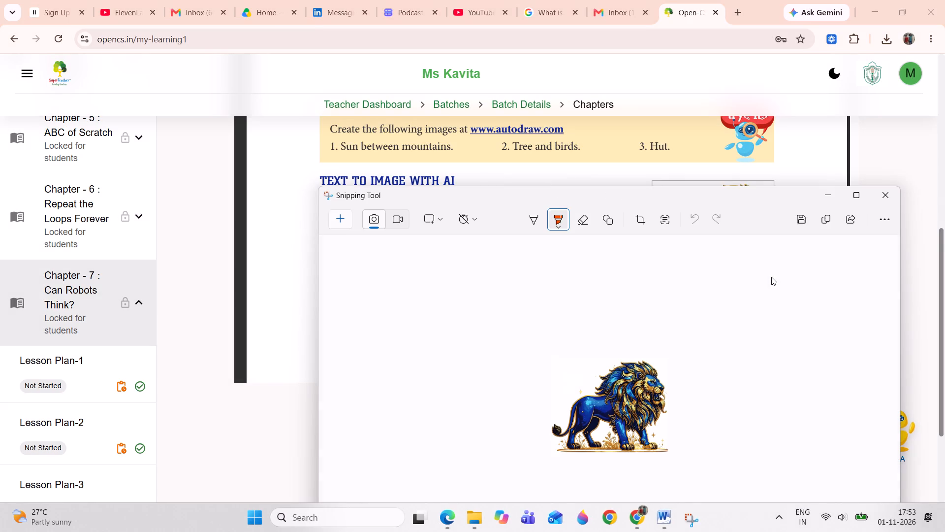
{"action": "left_click", "coordinate": [833, 224]}
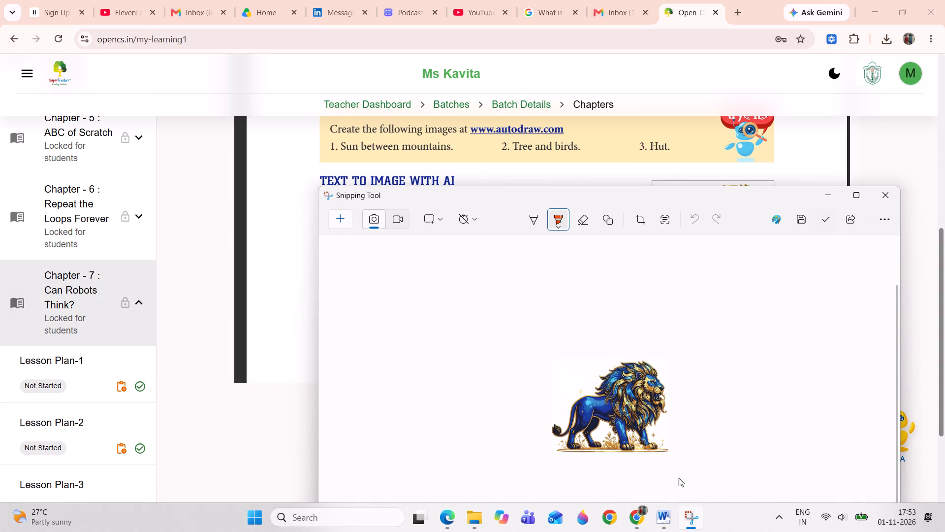
{"action": "left_click", "coordinate": [593, 477]}
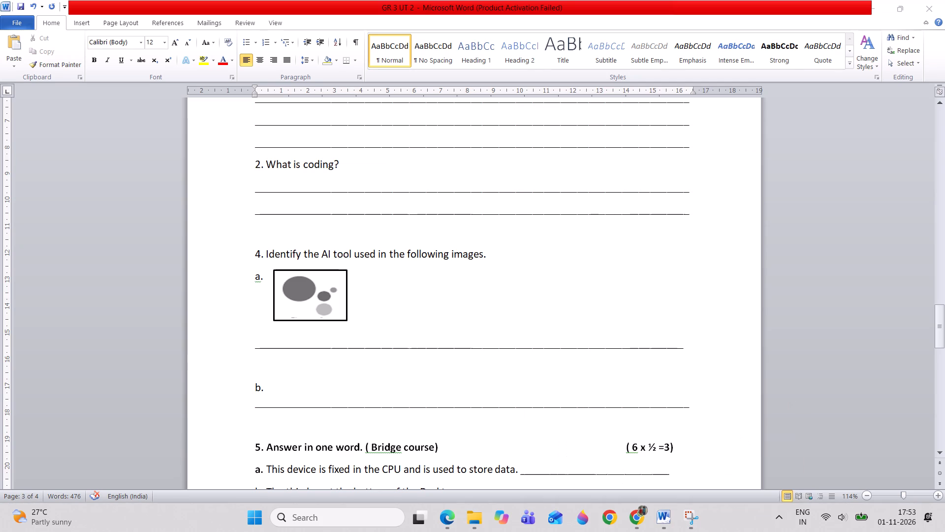
{"action": "key", "text": "ctrl+v"}
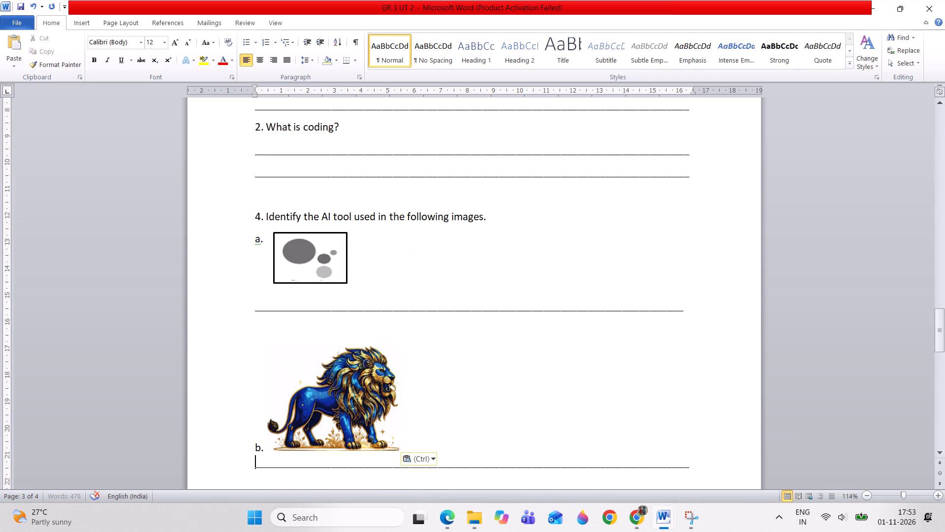
Apply Tight text wrapping to the lion picture, shrink it slightly and position it beside the "b." label above the answer line.
{"action": "left_click", "coordinate": [340, 405]}
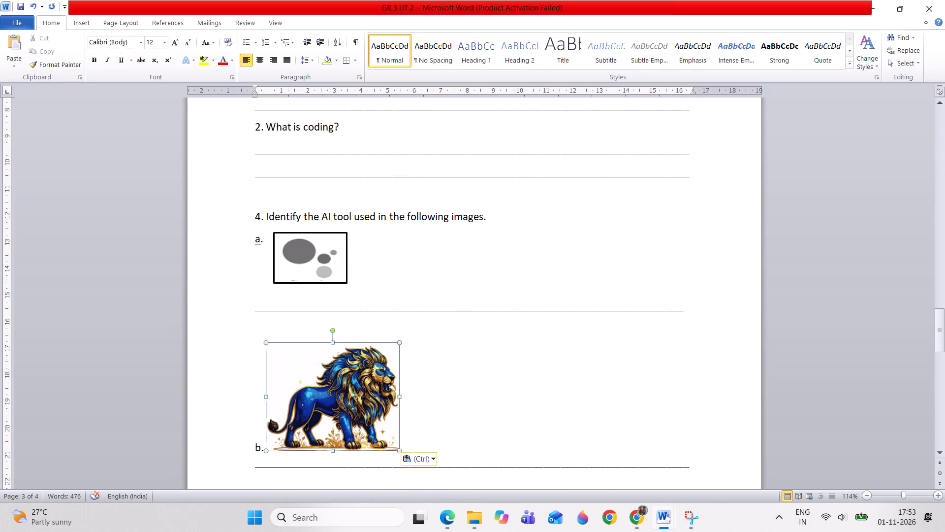
{"action": "right_click", "coordinate": [307, 366]}
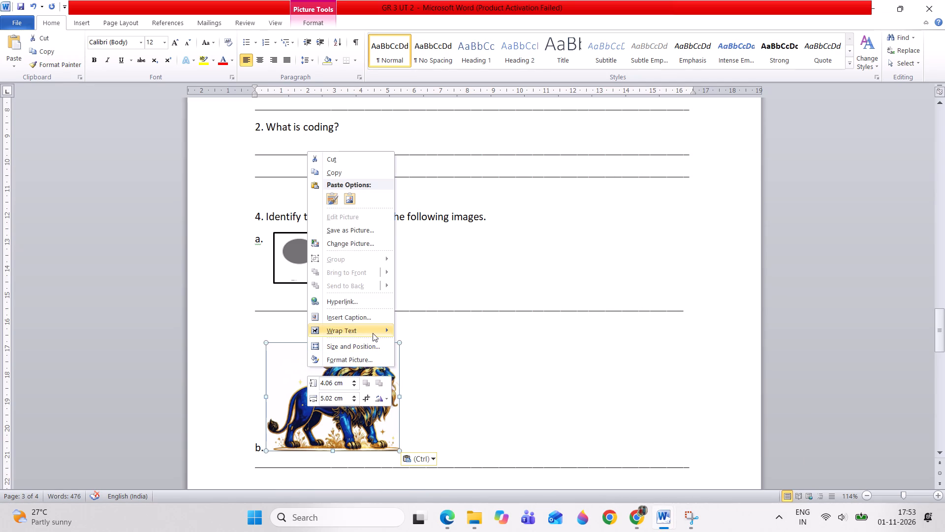
{"action": "left_click", "coordinate": [427, 359]}
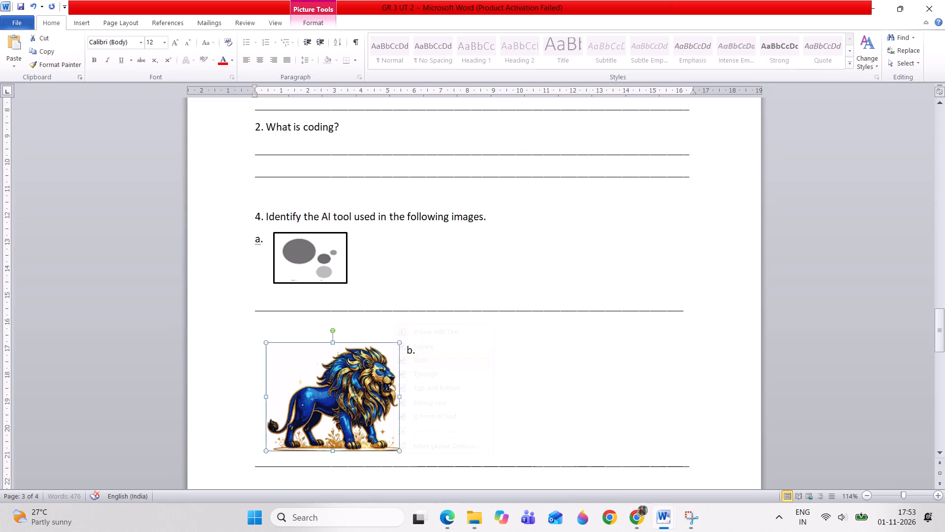
{"action": "left_click_drag", "start_coordinate": [265, 342], "coordinate": [279, 358]}
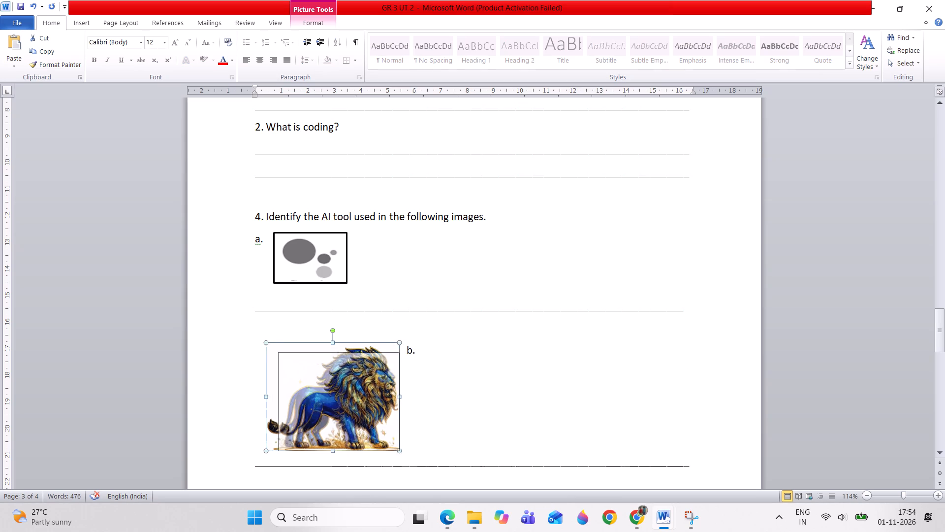
{"action": "left_click_drag", "start_coordinate": [279, 358], "coordinate": [281, 360]}
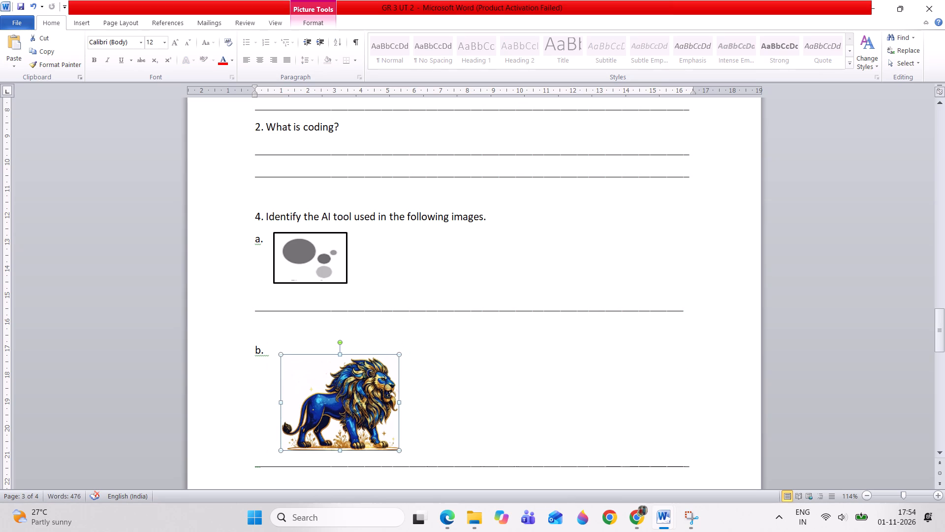
{"action": "left_click_drag", "start_coordinate": [357, 394], "coordinate": [351, 375]}
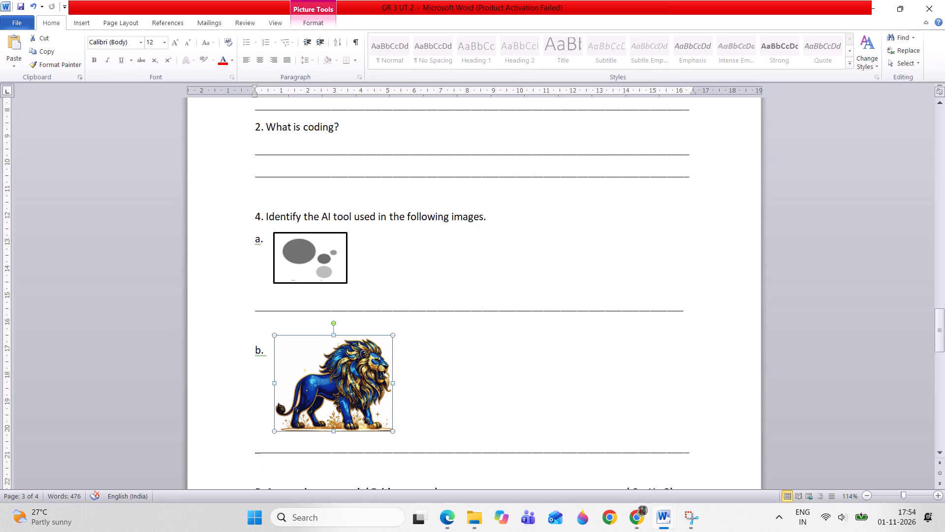
Add a "c." label on the line below item b's answer line.
{"action": "left_click", "coordinate": [430, 475]}
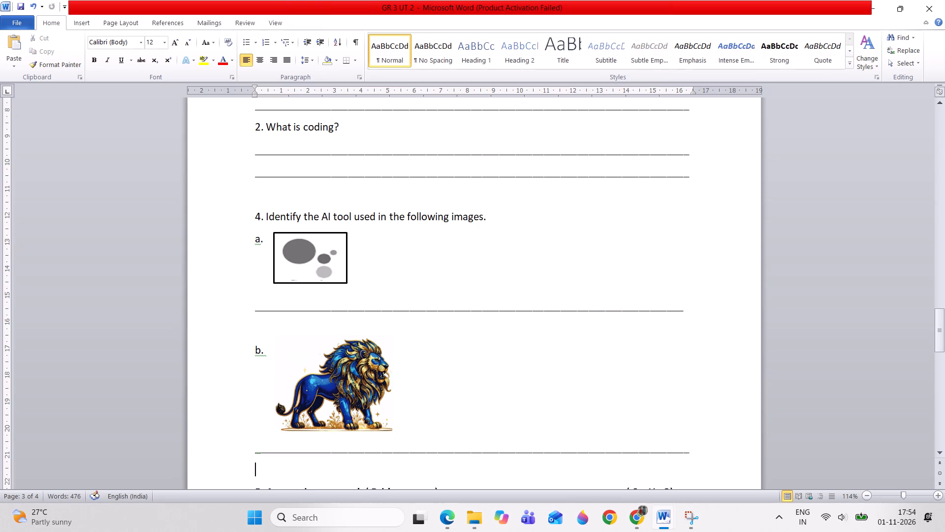
{"action": "type", "text": "c."}
{"action": "key", "text": "space"}
Snip the Autodraw suggestions and rough sketch image from page 4 of the GR 3 UT 2 PDF and paste it at item c.
{"action": "left_click", "coordinate": [452, 521]}
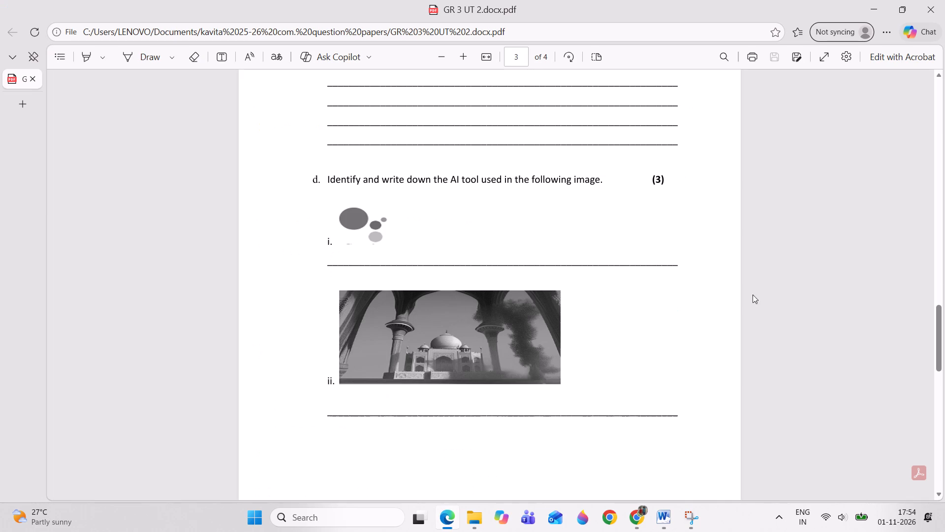
{"action": "left_click_drag", "start_coordinate": [939, 328], "coordinate": [944, 387]}
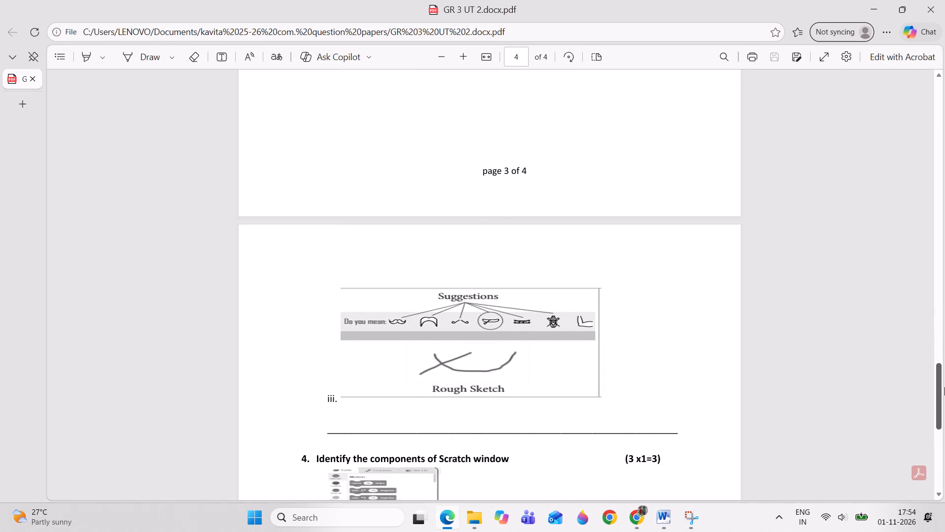
{"action": "left_click_drag", "start_coordinate": [944, 387], "coordinate": [944, 391]}
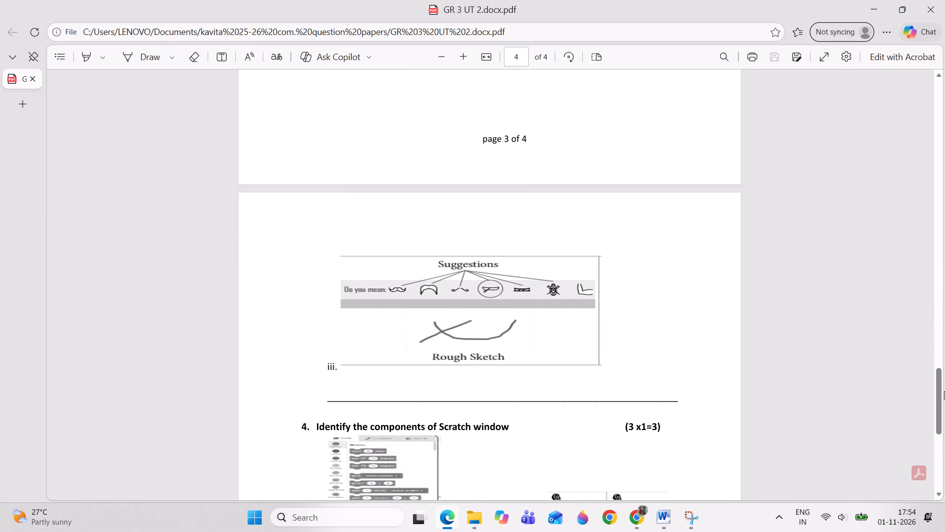
{"action": "left_click", "coordinate": [693, 521]}
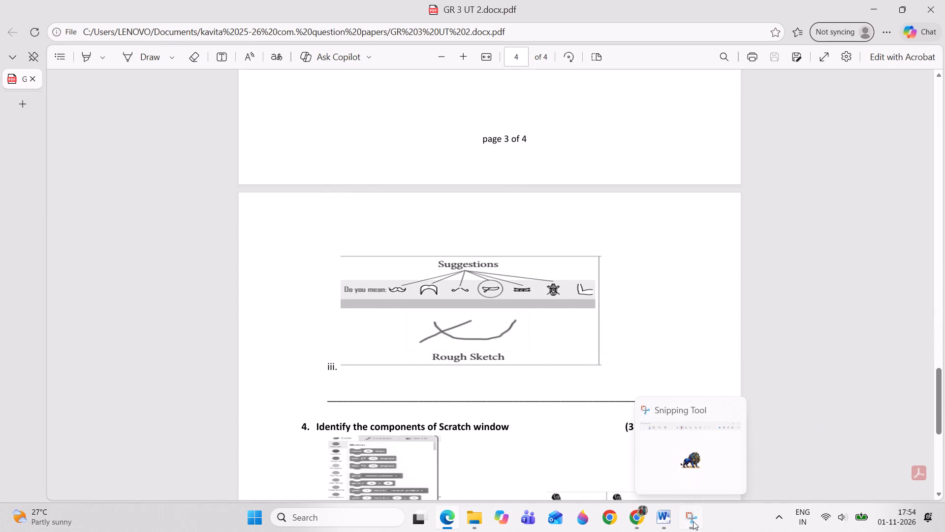
{"action": "left_click", "coordinate": [348, 223]}
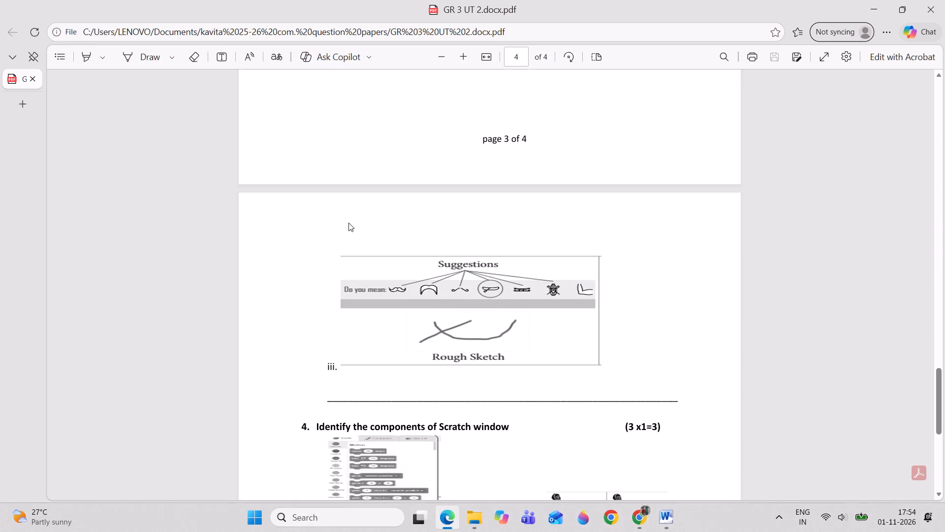
{"action": "left_click_drag", "start_coordinate": [339, 250], "coordinate": [539, 358]}
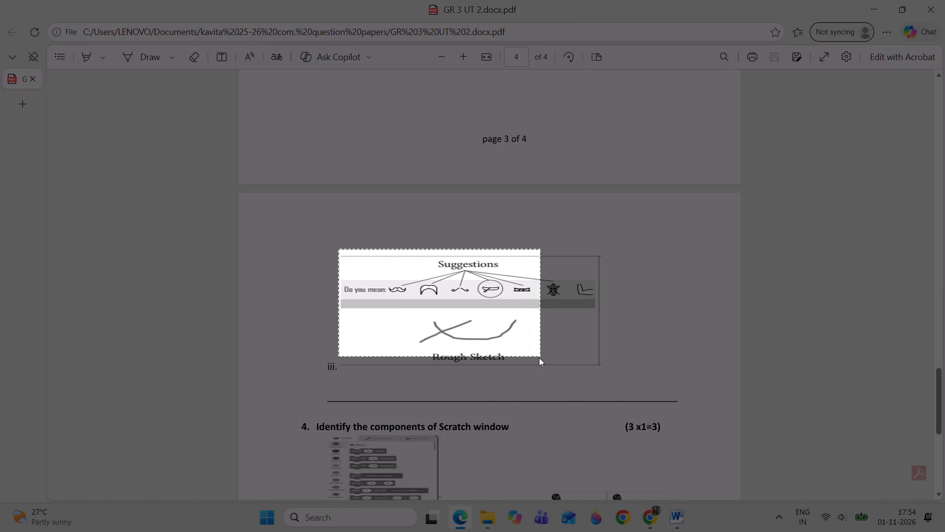
{"action": "left_click_drag", "start_coordinate": [539, 358], "coordinate": [606, 371]}
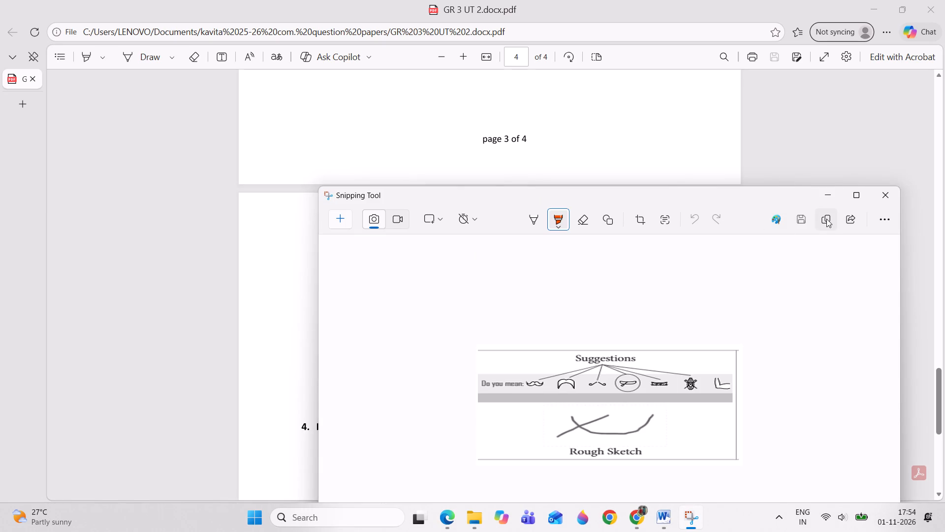
{"action": "left_click", "coordinate": [827, 218]}
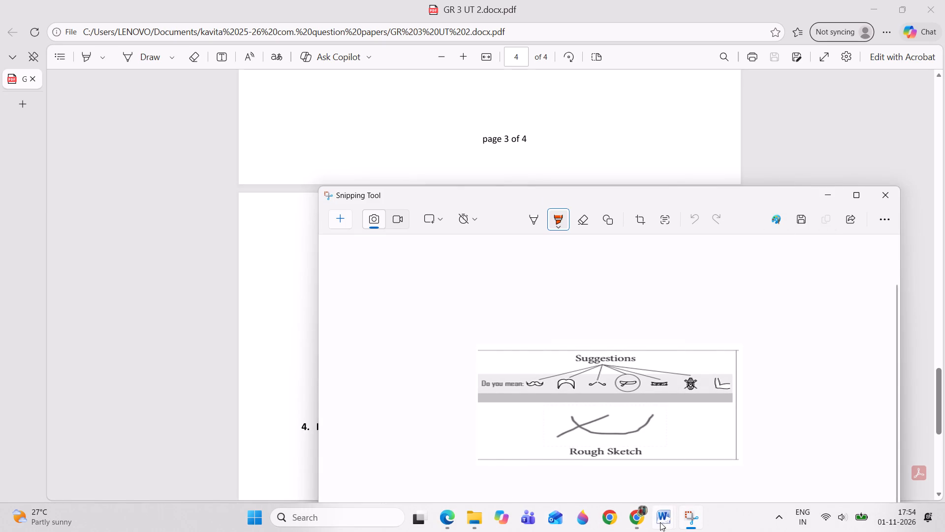
{"action": "left_click", "coordinate": [606, 480]}
{"action": "key", "text": "space"}
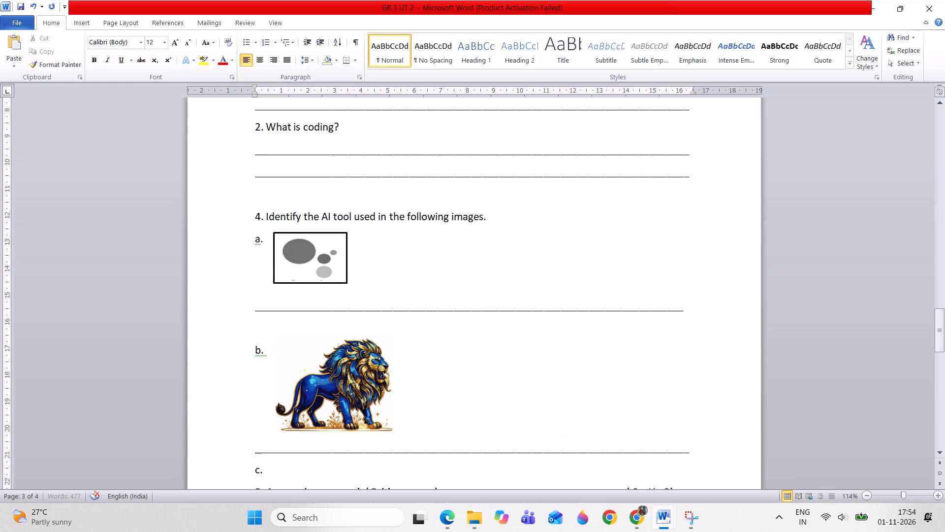
{"action": "key", "text": "ctrl+v"}
Crop item c's Autodraw image to remove its top and right border lines and the "Rough Sketch" caption at the bottom.
{"action": "left_click", "coordinate": [411, 465]}
{"action": "left_click", "coordinate": [439, 418]}
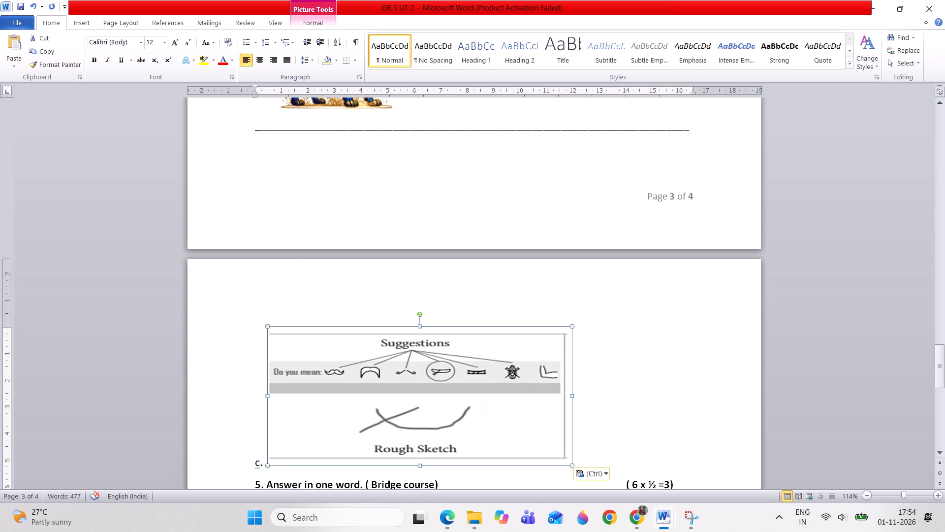
{"action": "double_click", "coordinate": [433, 402]}
{"action": "left_click", "coordinate": [850, 61]}
{"action": "left_click", "coordinate": [853, 78]}
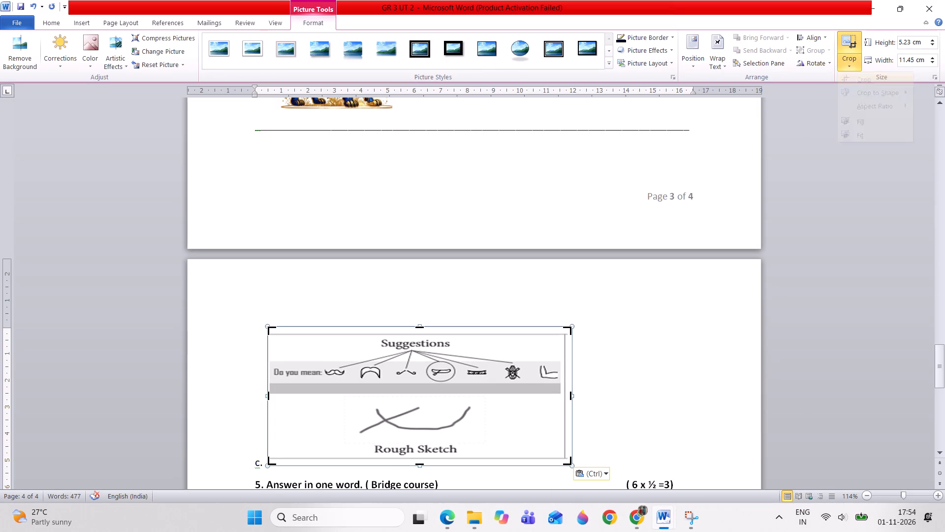
{"action": "left_click_drag", "start_coordinate": [420, 327], "coordinate": [420, 330]}
{"action": "left_click_drag", "start_coordinate": [420, 330], "coordinate": [420, 335]}
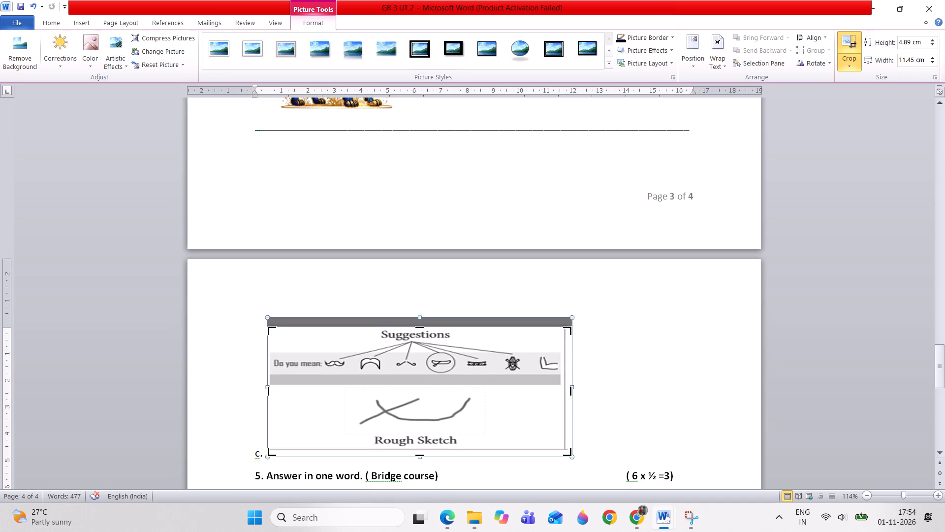
{"action": "left_click_drag", "start_coordinate": [571, 391], "coordinate": [566, 397]}
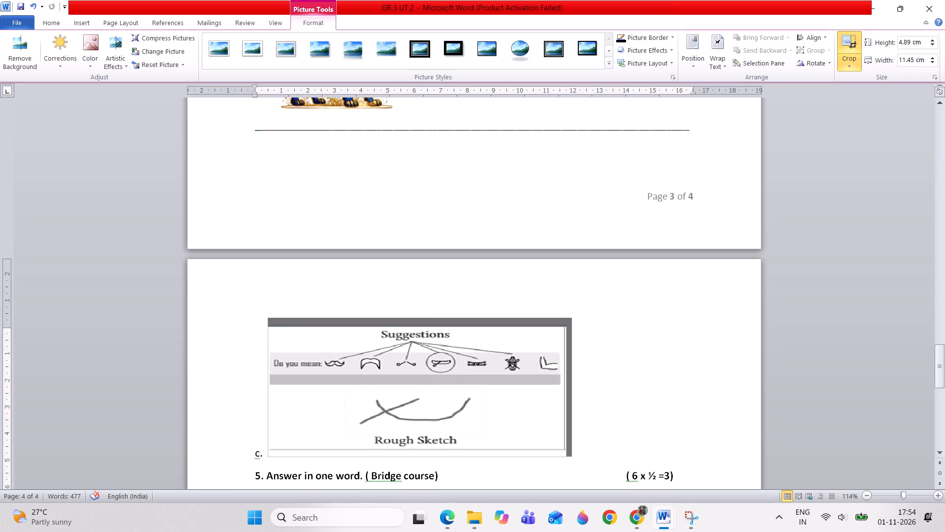
{"action": "left_click_drag", "start_coordinate": [566, 397], "coordinate": [563, 400]}
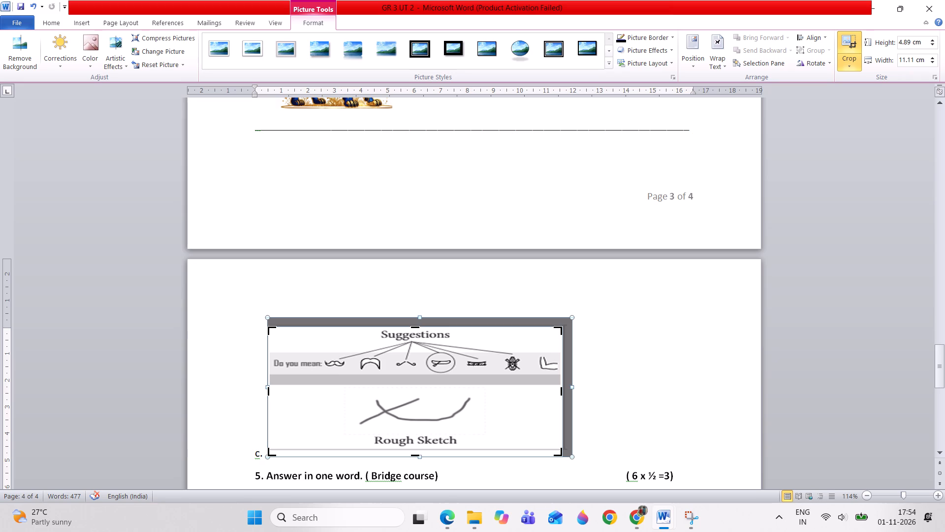
{"action": "left_click_drag", "start_coordinate": [413, 456], "coordinate": [412, 437]}
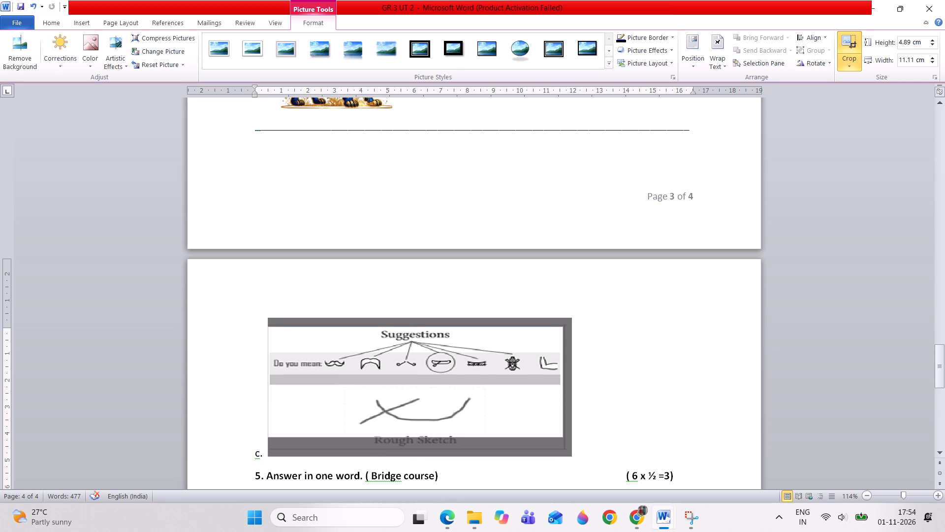
{"action": "left_click_drag", "start_coordinate": [412, 437], "coordinate": [412, 435]}
{"action": "key", "text": "Return"}
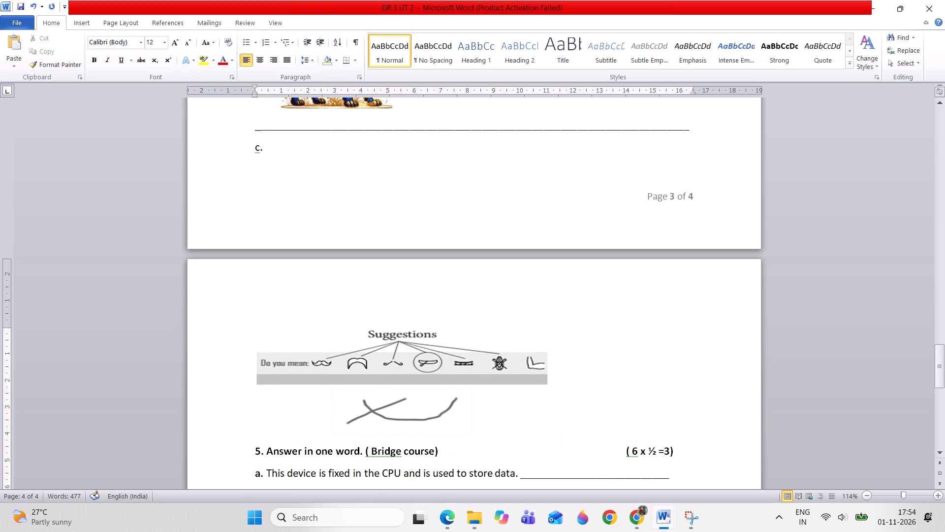
Shrink item c's Autodraw image to about 3.82 cm high and 9.93 cm wide.
{"action": "left_click", "coordinate": [426, 400]}
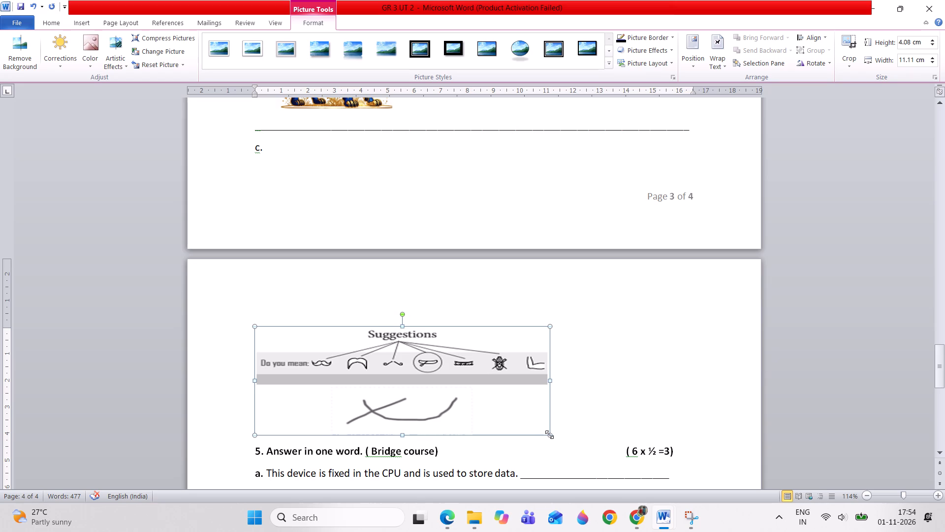
{"action": "right_click_drag", "start_coordinate": [549, 434], "coordinate": [497, 428]}
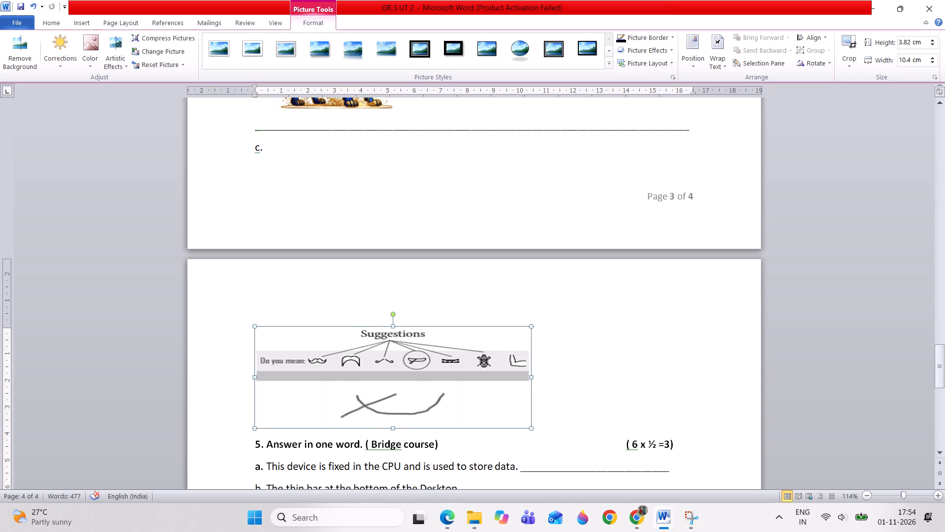
{"action": "left_click_drag", "start_coordinate": [254, 377], "coordinate": [267, 379]}
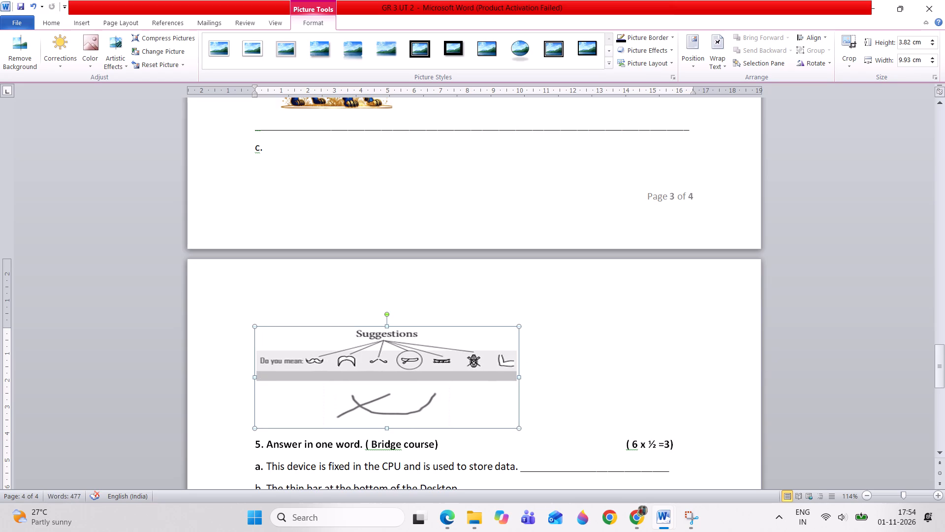
Add a black picture border around item c's Autodraw image.
{"action": "double_click", "coordinate": [364, 361]}
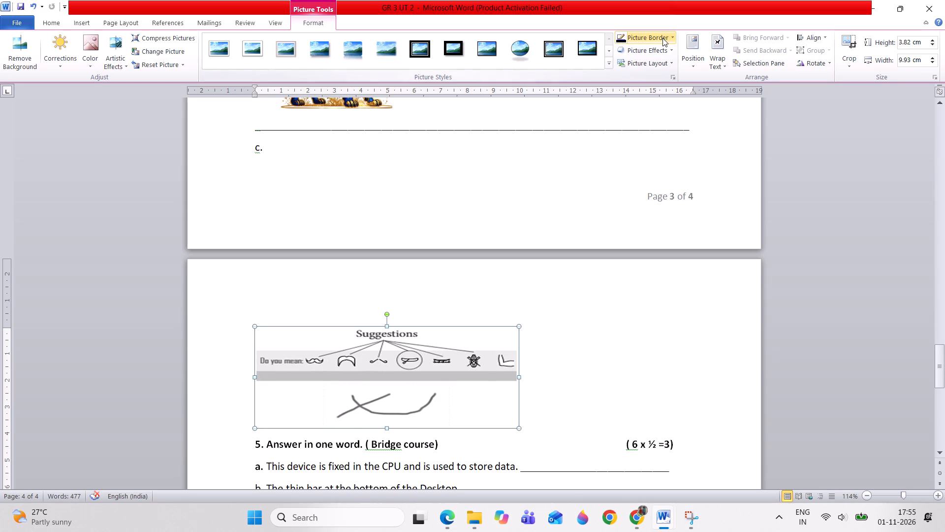
{"action": "left_click", "coordinate": [661, 39]}
{"action": "left_click", "coordinate": [630, 57]}
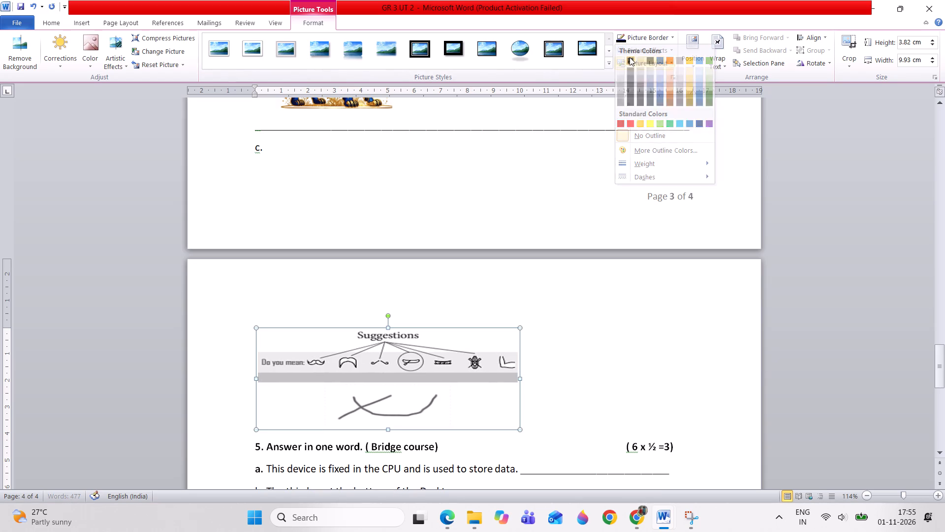
{"action": "left_click", "coordinate": [670, 40]}
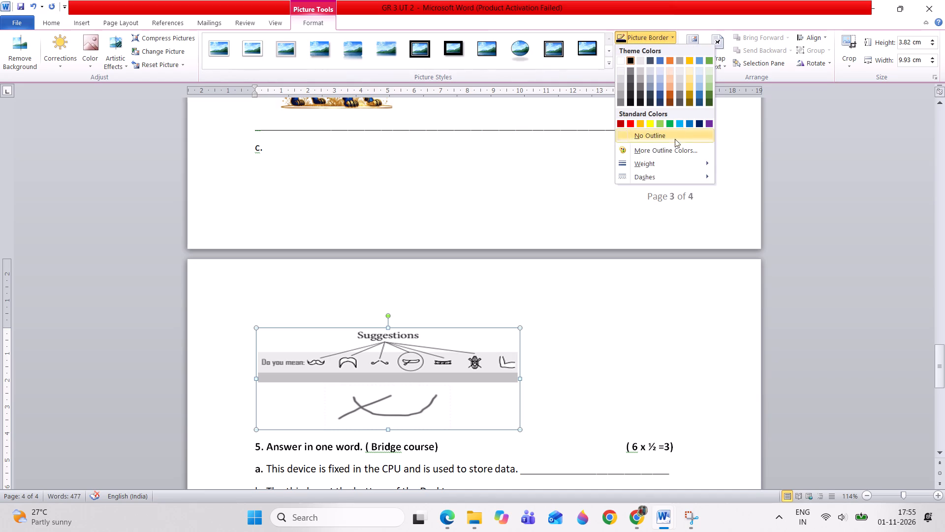
{"action": "left_click", "coordinate": [755, 216]}
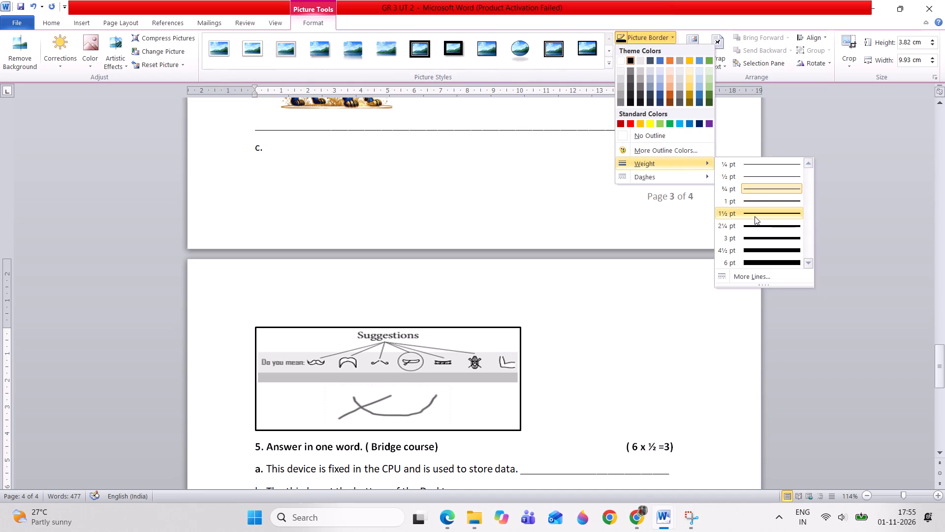
{"action": "left_click", "coordinate": [423, 380]}
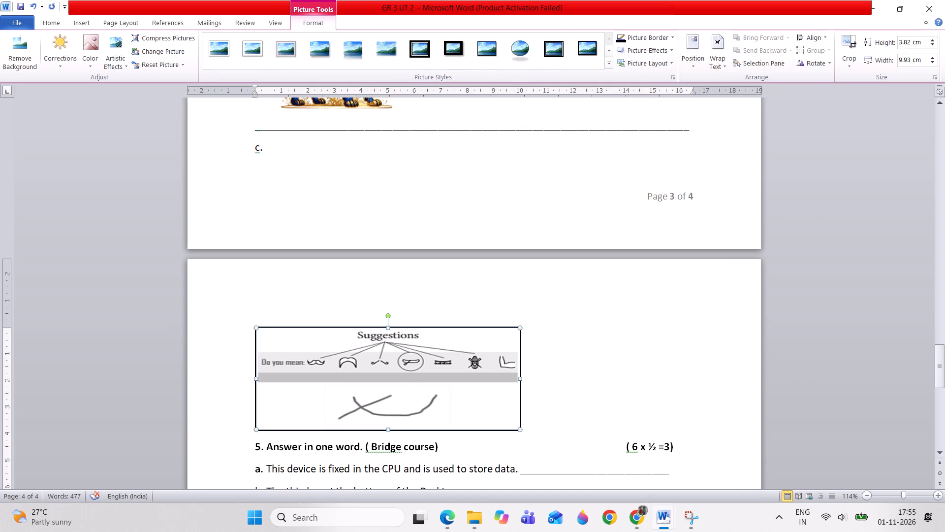
{"action": "left_click", "coordinate": [582, 362]}
Apply Tight text wrapping to the Autodraw image and move it down page 3 to just below the lion picture.
{"action": "left_click", "coordinate": [452, 366]}
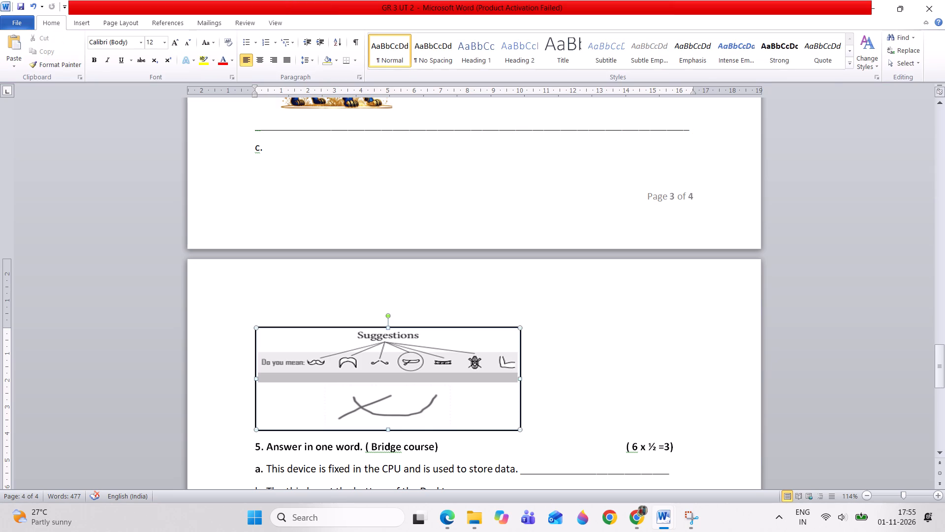
{"action": "right_click", "coordinate": [452, 366]}
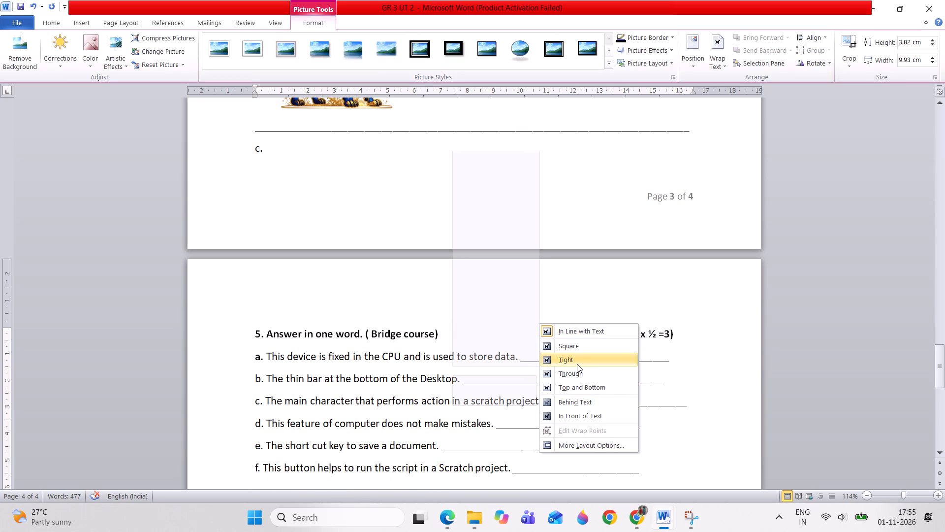
{"action": "left_click", "coordinate": [577, 364]}
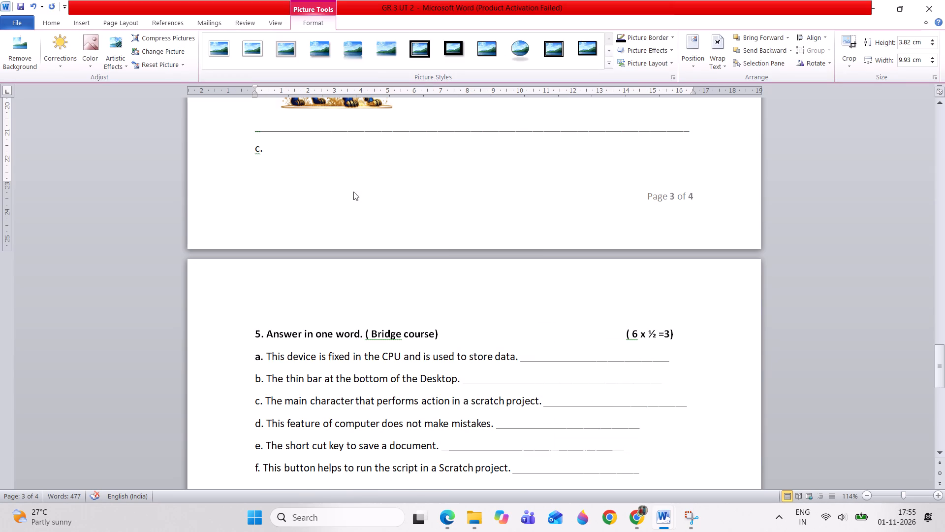
{"action": "left_click_drag", "start_coordinate": [939, 368], "coordinate": [944, 402]}
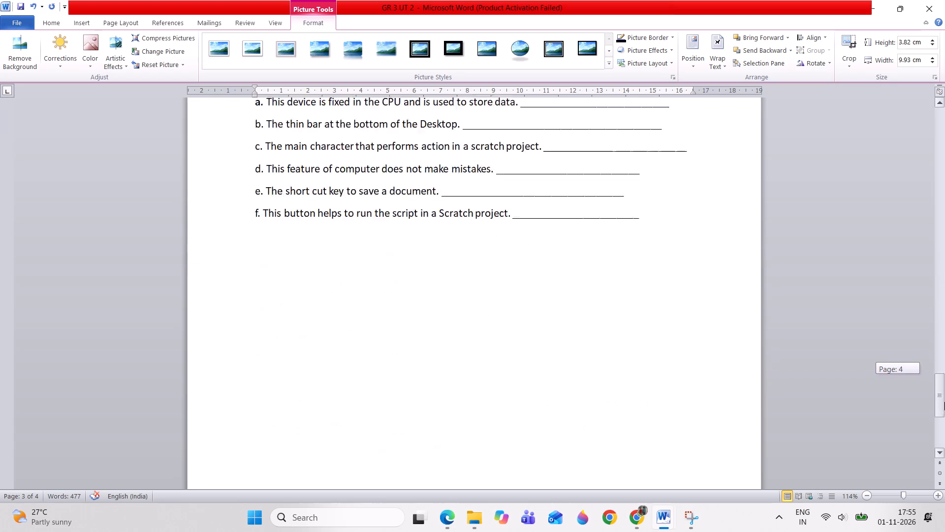
{"action": "left_click_drag", "start_coordinate": [944, 402], "coordinate": [916, 308]}
{"action": "left_click_drag", "start_coordinate": [484, 190], "coordinate": [491, 367]}
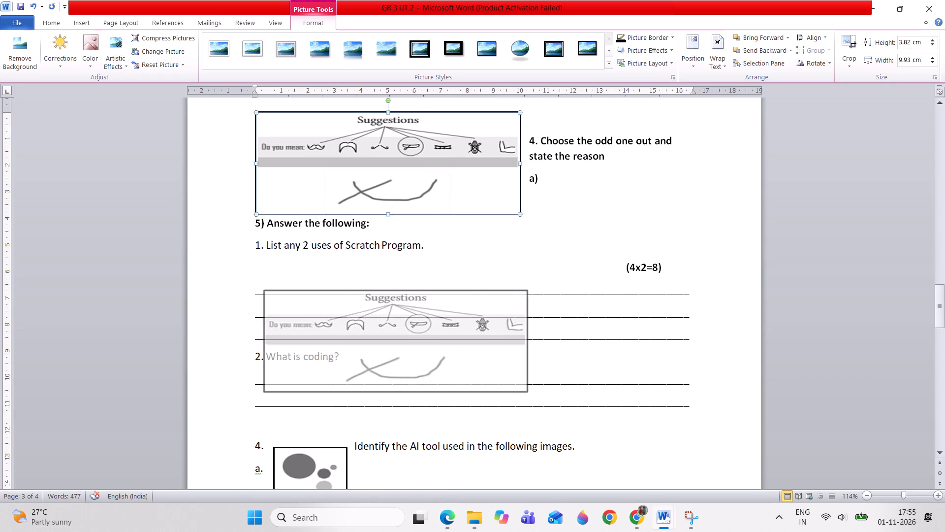
{"action": "left_click_drag", "start_coordinate": [491, 367], "coordinate": [508, 456]}
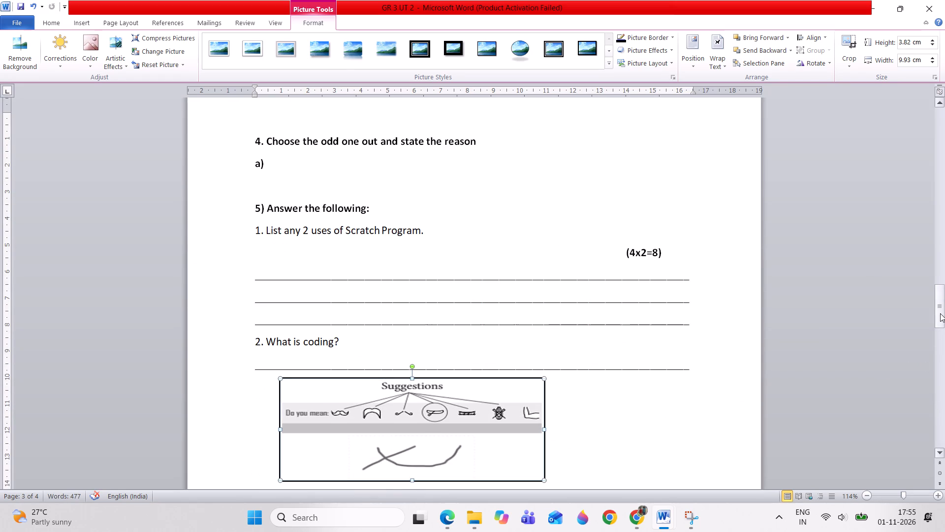
{"action": "left_click_drag", "start_coordinate": [940, 313], "coordinate": [940, 346]}
{"action": "left_click_drag", "start_coordinate": [490, 169], "coordinate": [497, 304]}
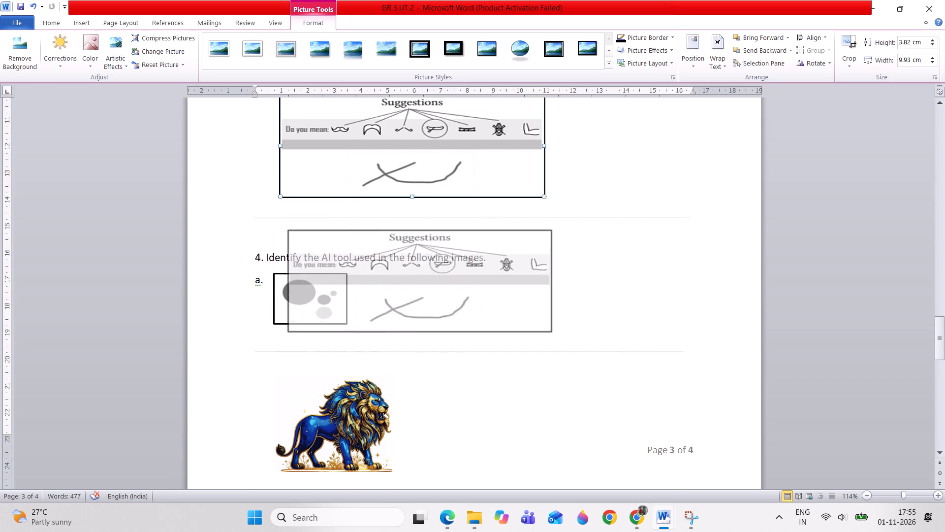
{"action": "left_click_drag", "start_coordinate": [497, 304], "coordinate": [499, 460]}
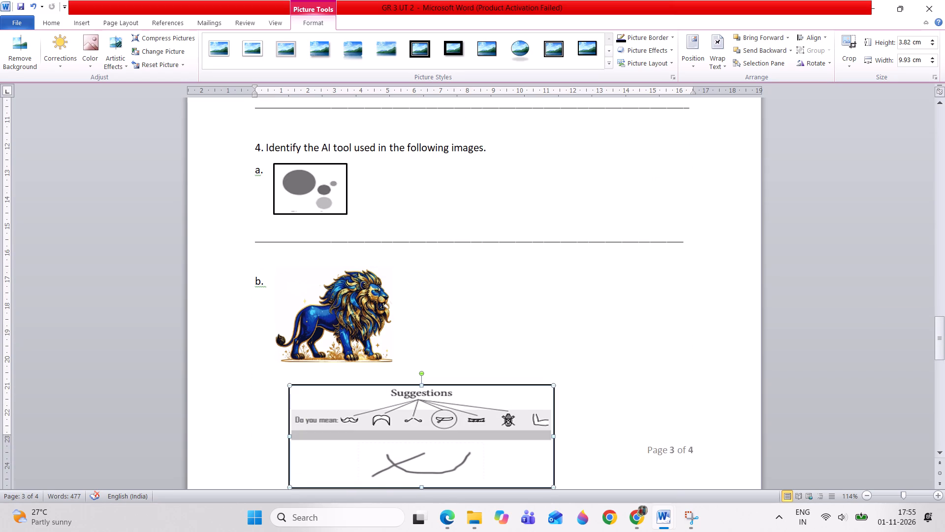
Shrink the Autodraw image to about 3.21 cm by 8.36 cm and position it beside the "c." label.
{"action": "left_click", "coordinate": [424, 437]}
{"action": "left_click_drag", "start_coordinate": [289, 385], "coordinate": [298, 392]}
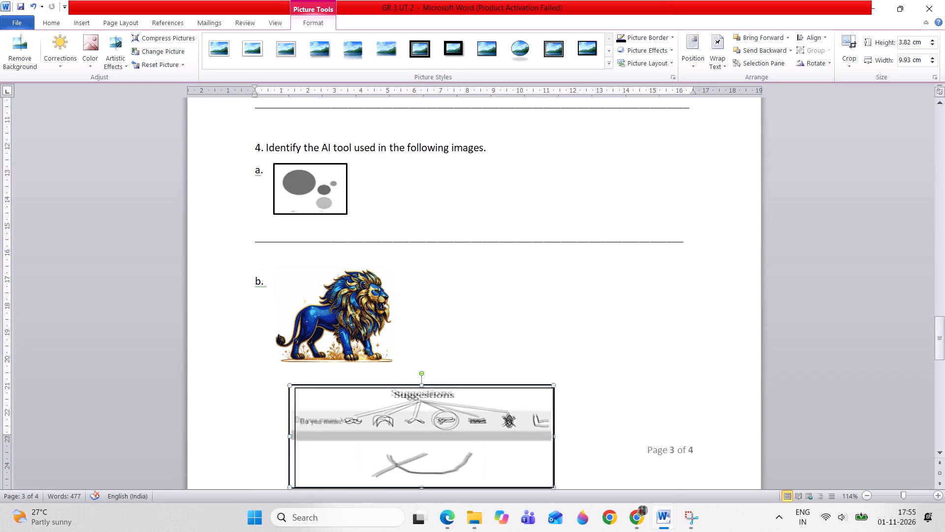
{"action": "left_click_drag", "start_coordinate": [298, 392], "coordinate": [314, 405]}
{"action": "left_click_drag", "start_coordinate": [334, 418], "coordinate": [328, 424]}
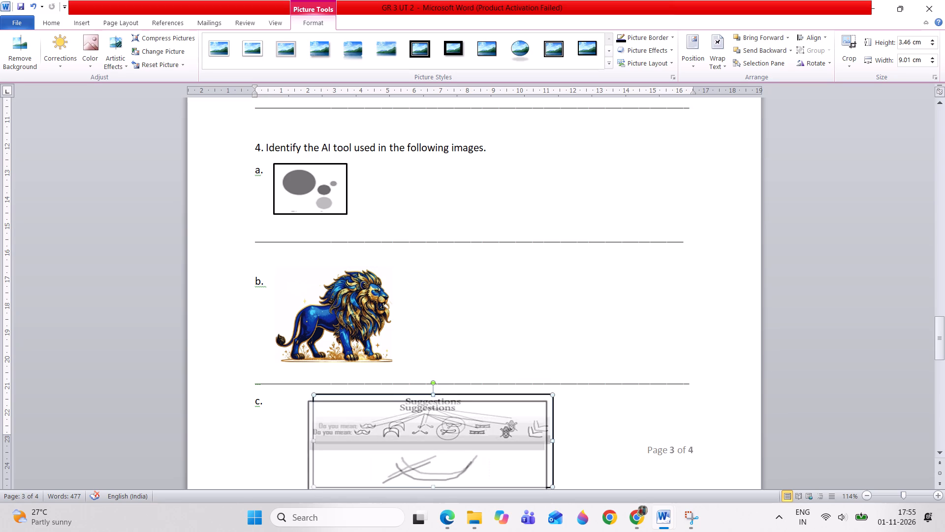
{"action": "left_click_drag", "start_coordinate": [328, 424], "coordinate": [327, 424]}
{"action": "left_click_drag", "start_coordinate": [307, 403], "coordinate": [323, 416]}
{"action": "left_click_drag", "start_coordinate": [364, 428], "coordinate": [335, 422]}
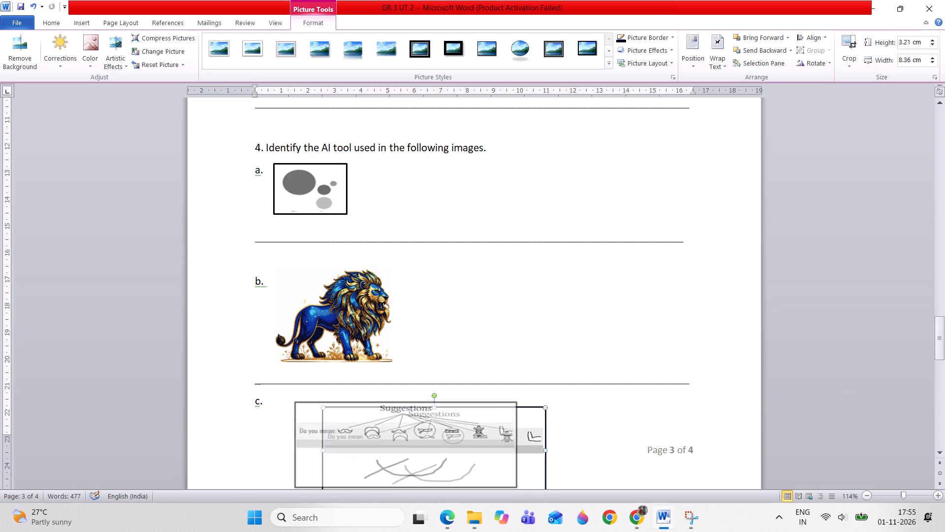
{"action": "left_click_drag", "start_coordinate": [335, 422], "coordinate": [334, 421]}
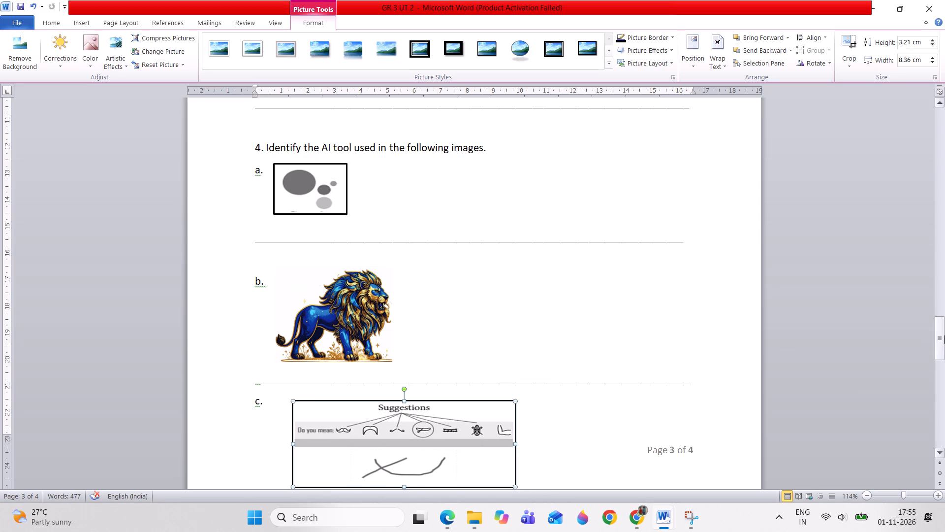
Bring the "(4x2=8)" marks up onto the same line as question 1, "List any 2 uses of Scratch Program.".
{"action": "left_click_drag", "start_coordinate": [941, 337], "coordinate": [939, 319]}
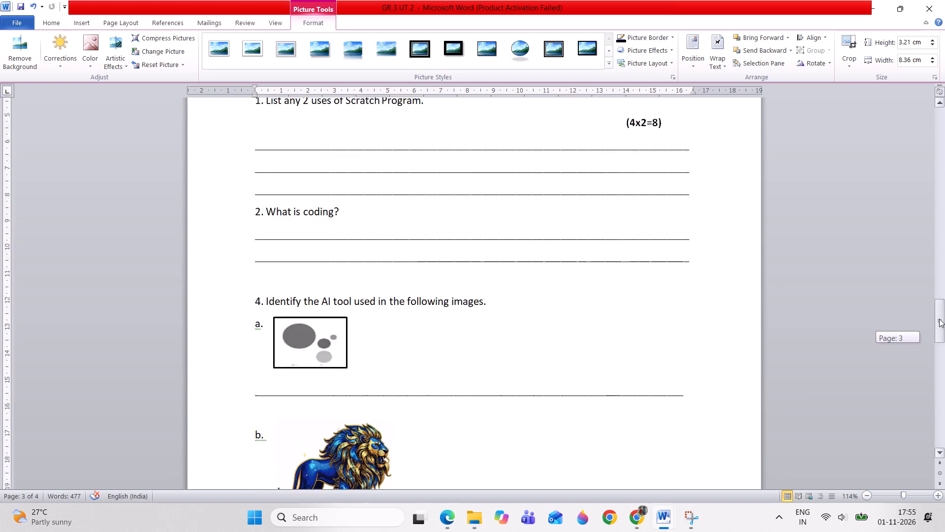
{"action": "left_click_drag", "start_coordinate": [939, 319], "coordinate": [936, 304]}
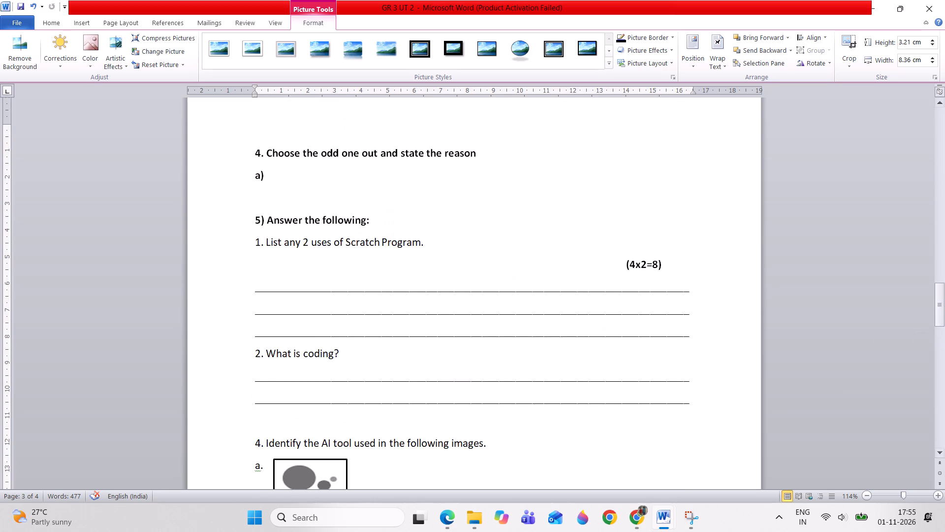
{"action": "left_click", "coordinate": [611, 244]}
{"action": "key", "text": "Delete"}
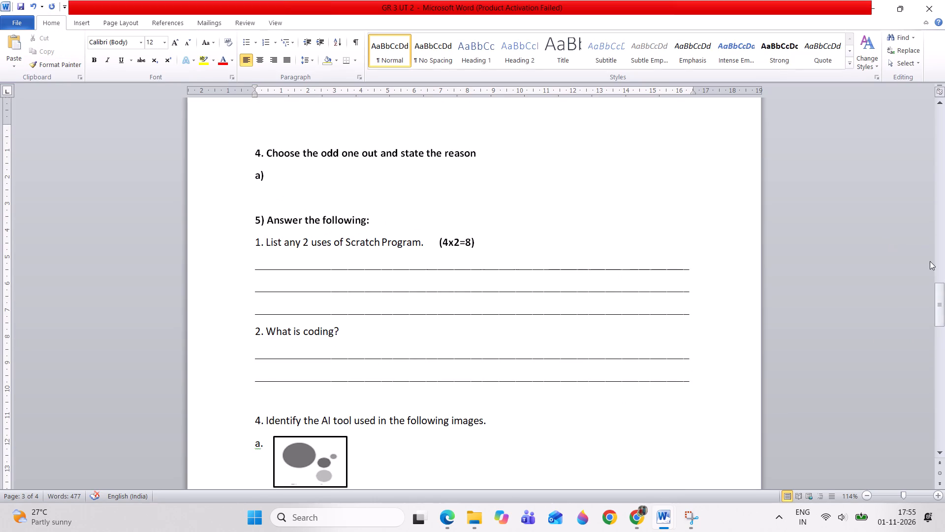
Insert a paragraph break between "5." and "Answer in one word. ( Bridge course)" in the question 5 heading.
{"action": "left_click_drag", "start_coordinate": [937, 296], "coordinate": [938, 313]}
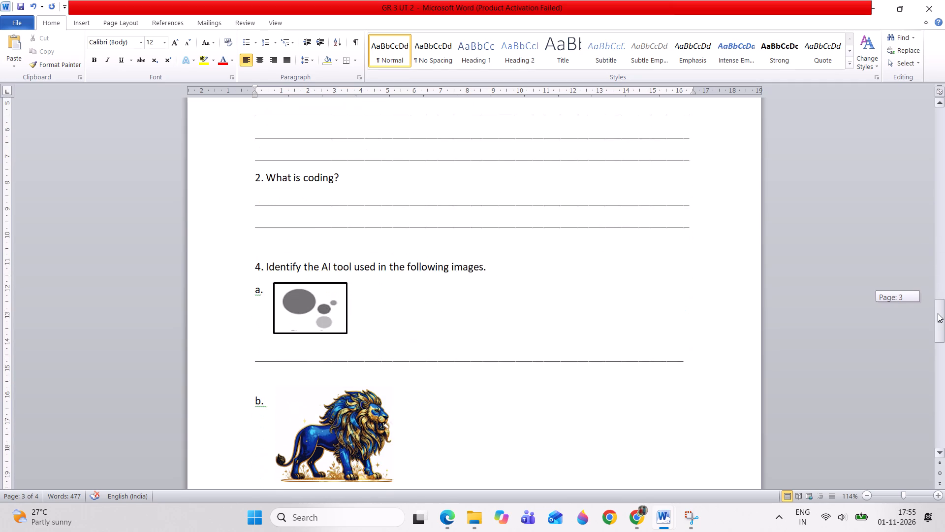
{"action": "left_click_drag", "start_coordinate": [938, 313], "coordinate": [933, 335]}
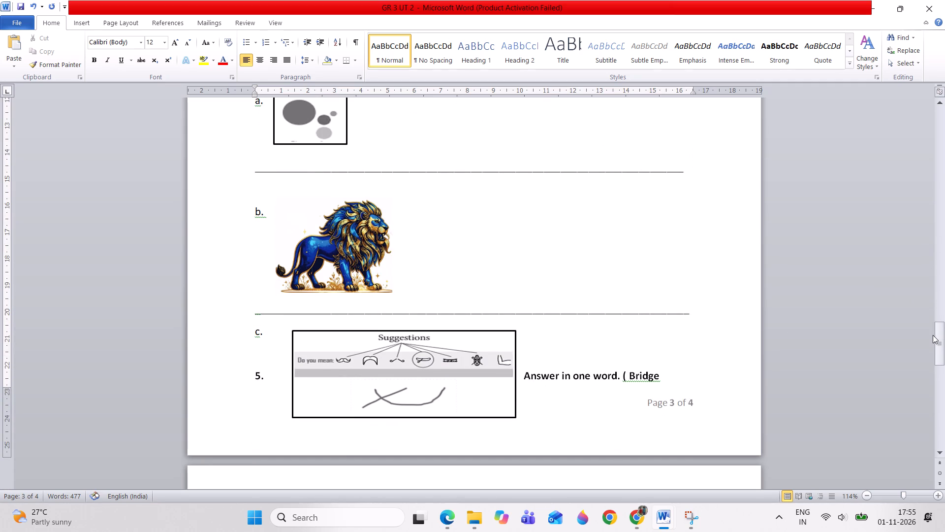
{"action": "left_click", "coordinate": [525, 375]}
{"action": "key", "text": "Return"}
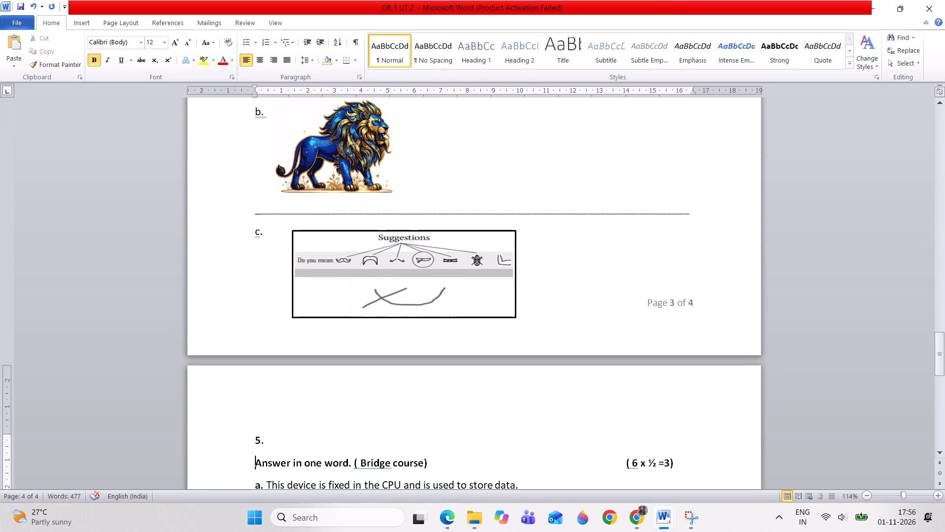
Shrink item b's lion picture slightly from its lower corner.
{"action": "left_click", "coordinate": [354, 171]}
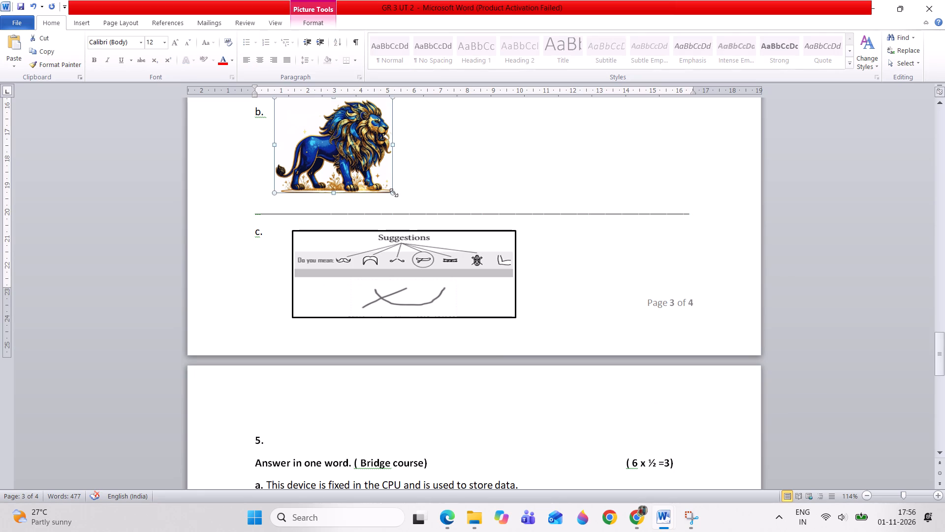
{"action": "left_click_drag", "start_coordinate": [394, 193], "coordinate": [385, 184]}
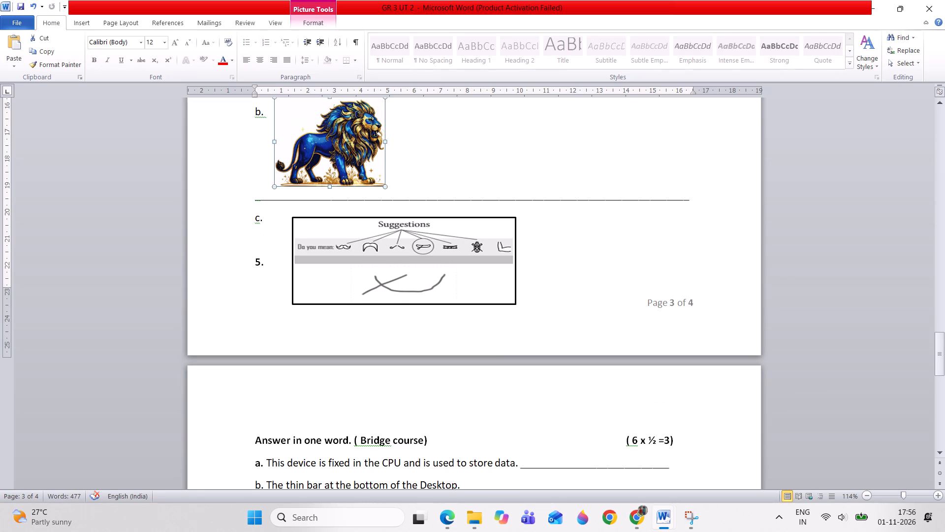
Insert three paragraph breaks before the "5." number beside the Autodraw image to push it onto page 4.
{"action": "left_click", "coordinate": [256, 267]}
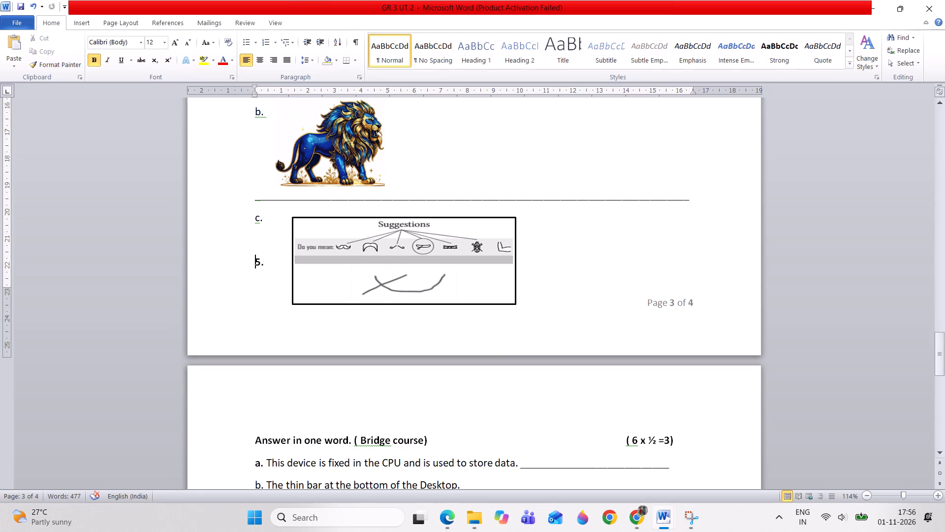
{"action": "key", "text": "Return"}
{"action": "key", "text": "Return"}
{"action": "key", "text": "Return"}
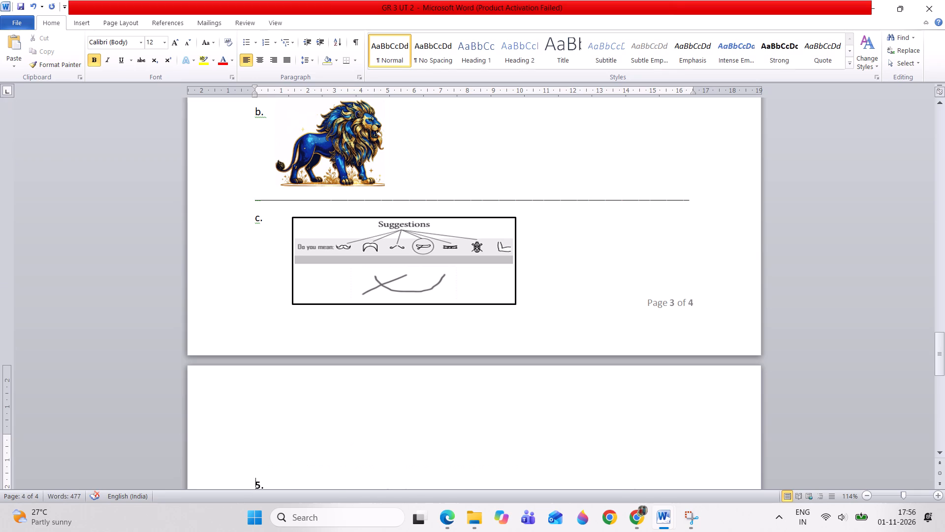
Save the question paper.
{"action": "double_click", "coordinate": [941, 104]}
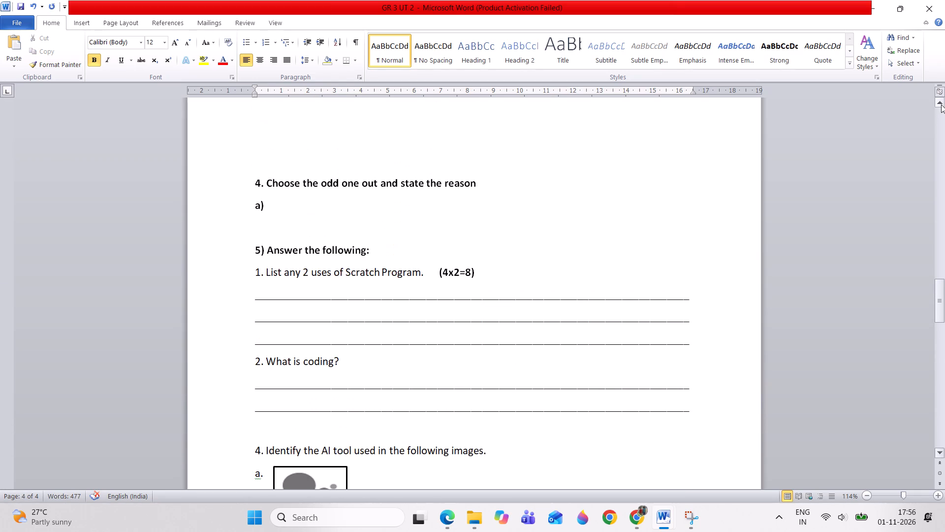
{"action": "left_click", "coordinate": [21, 5]}
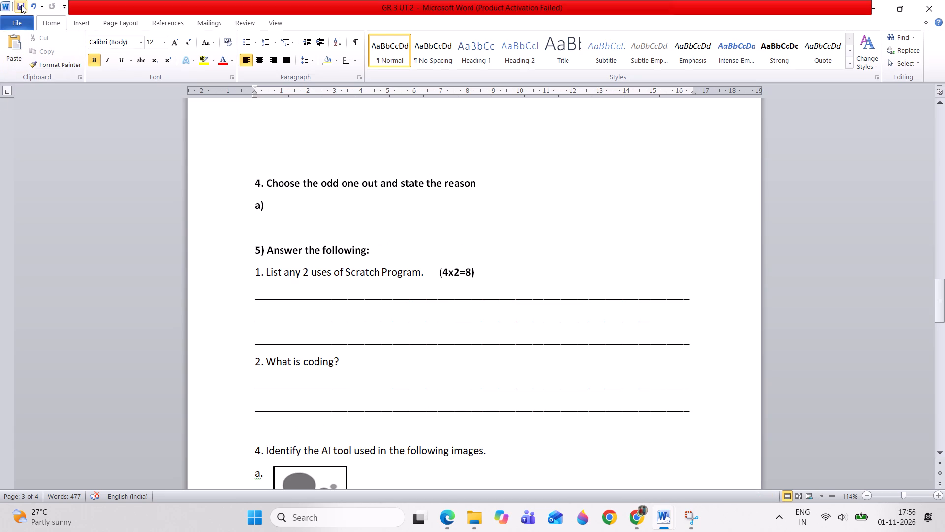
{"action": "left_click", "coordinate": [21, 5]}
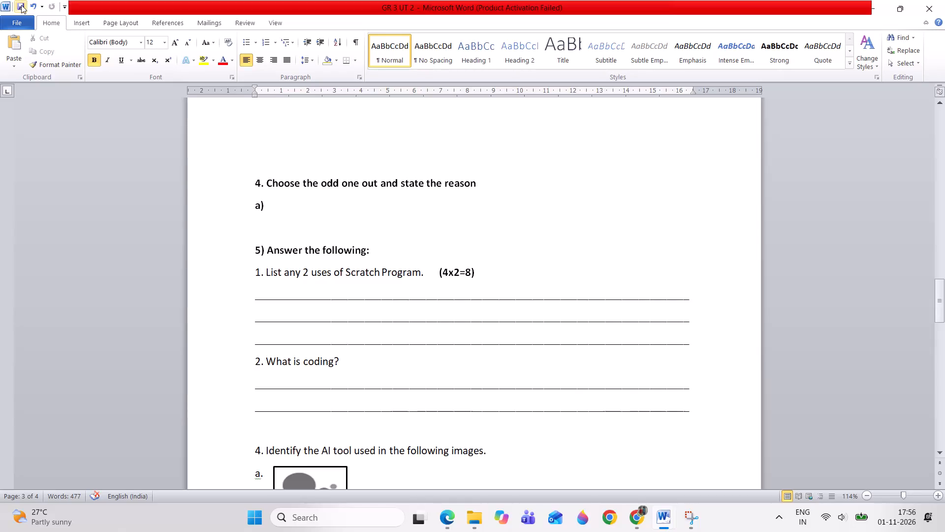